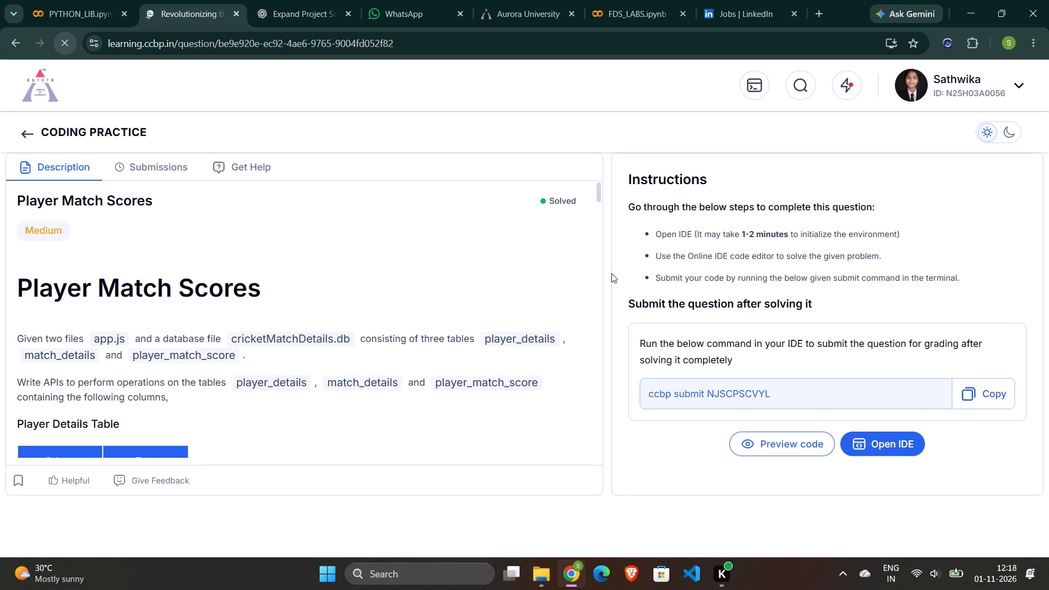
{"action": "left_click", "coordinate": [15, 41]}
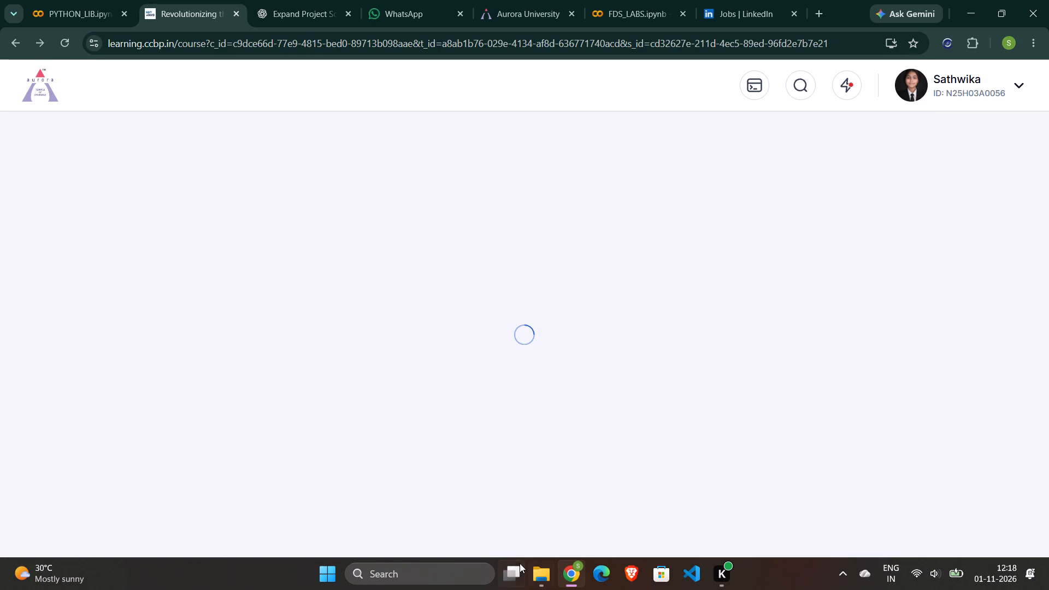
In File Explorer, open the LABS folder under Documents > study > 2nd Year > Term 2 > FBD.
{"action": "left_click", "coordinate": [540, 576]}
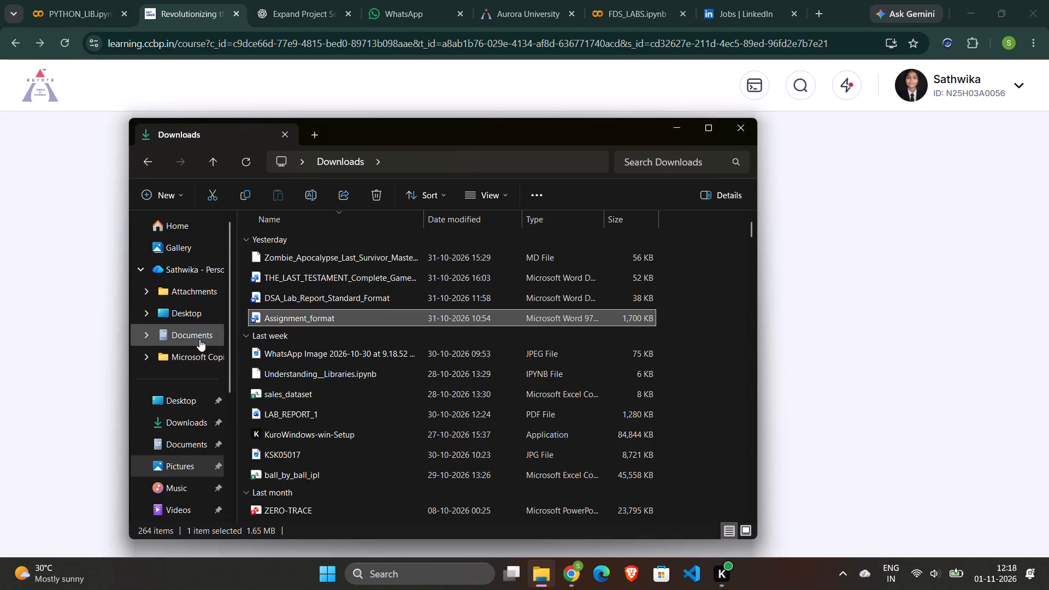
{"action": "double_click", "coordinate": [199, 338]}
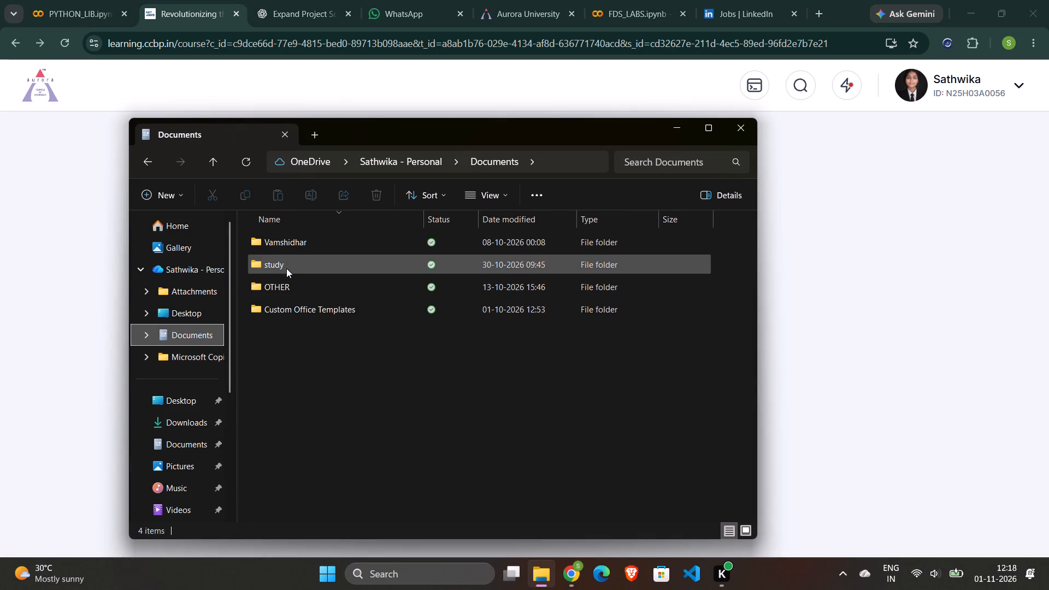
{"action": "double_click", "coordinate": [286, 268]}
{"action": "double_click", "coordinate": [323, 234]}
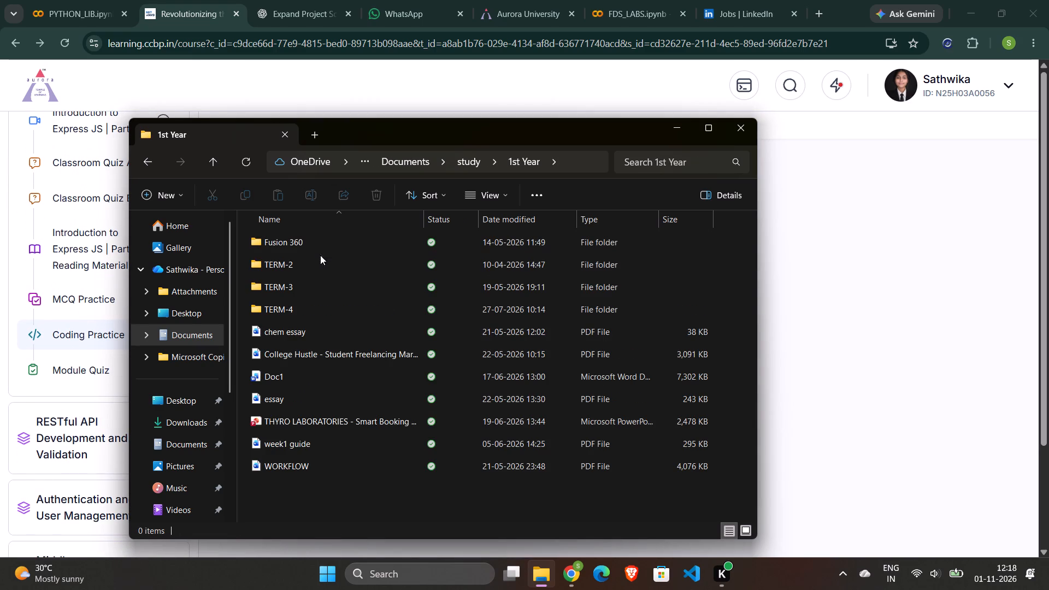
{"action": "left_click", "coordinate": [151, 163]}
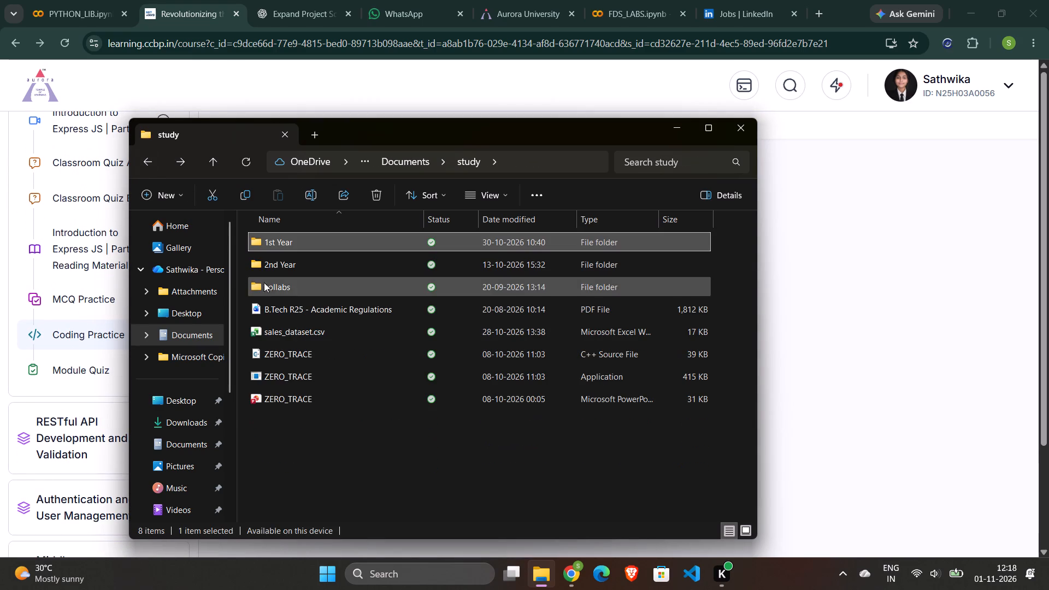
{"action": "double_click", "coordinate": [297, 267]}
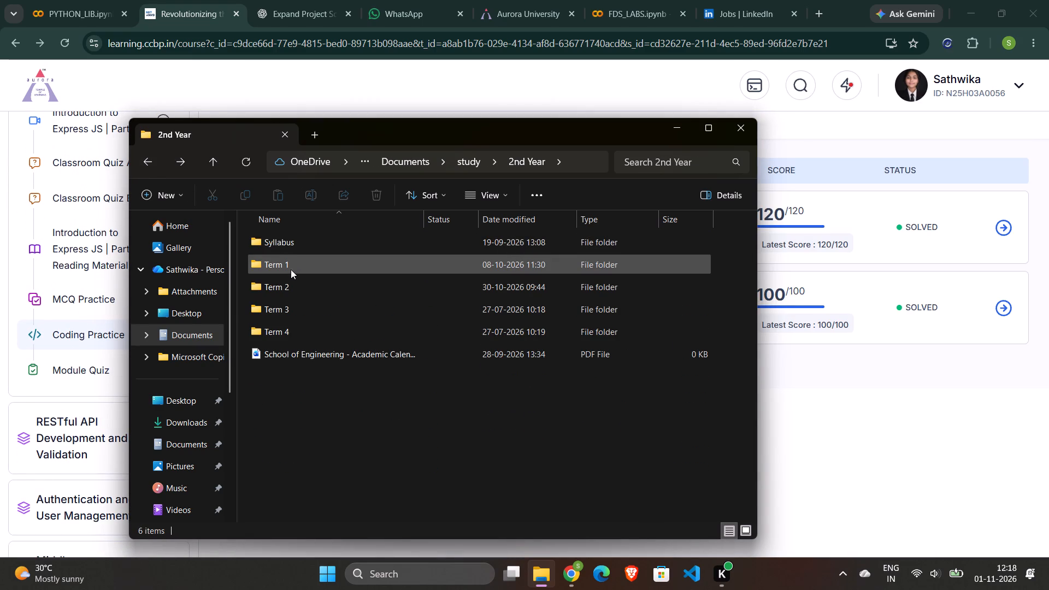
{"action": "left_click", "coordinate": [289, 270]}
{"action": "double_click", "coordinate": [286, 281]}
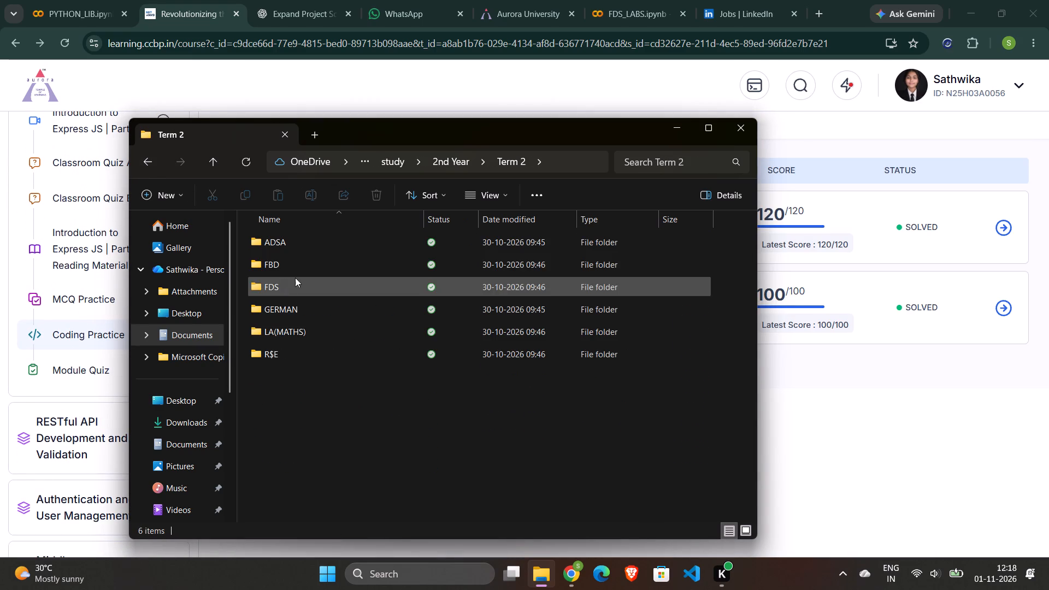
{"action": "double_click", "coordinate": [329, 282]}
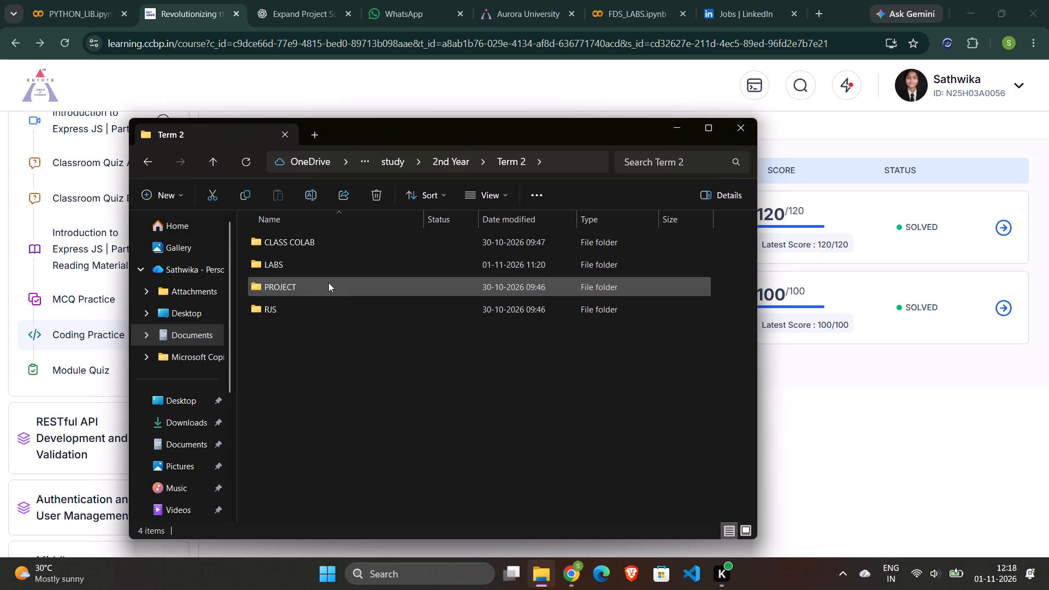
{"action": "left_click", "coordinate": [150, 162]}
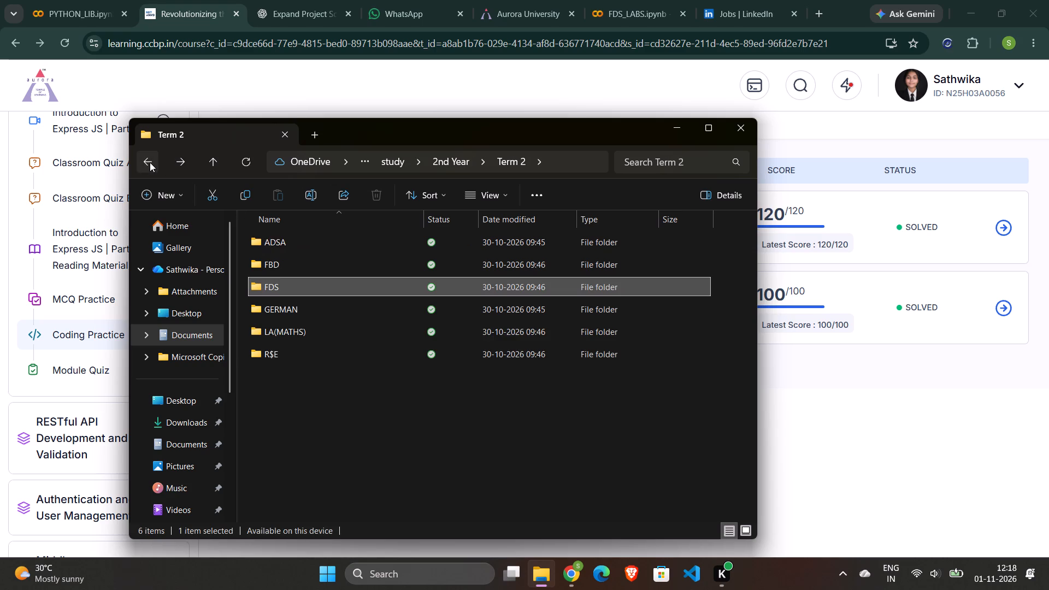
{"action": "double_click", "coordinate": [273, 262]}
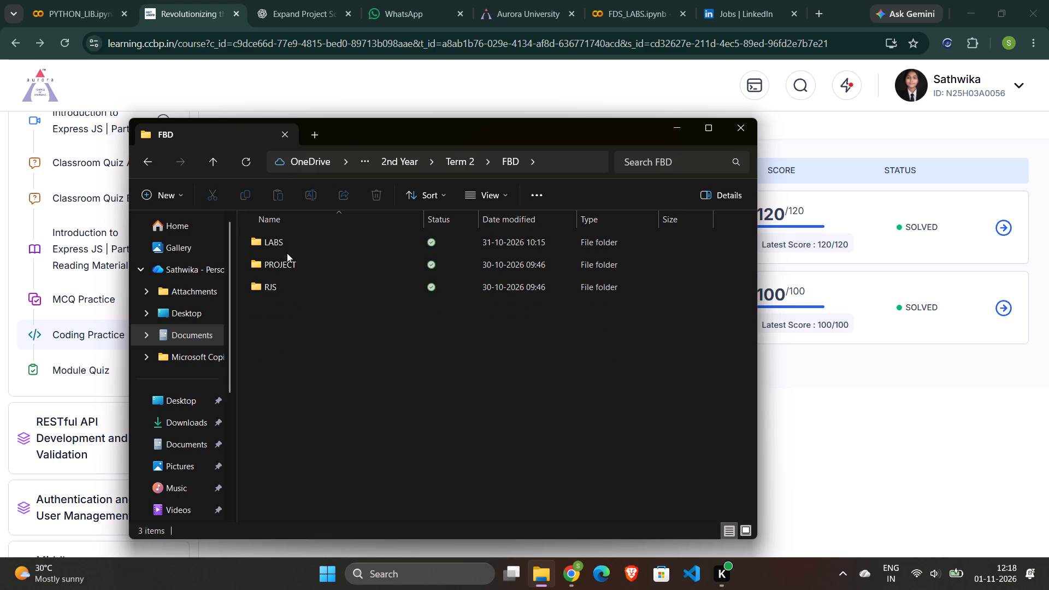
{"action": "left_click", "coordinate": [287, 253]}
{"action": "double_click", "coordinate": [291, 248]}
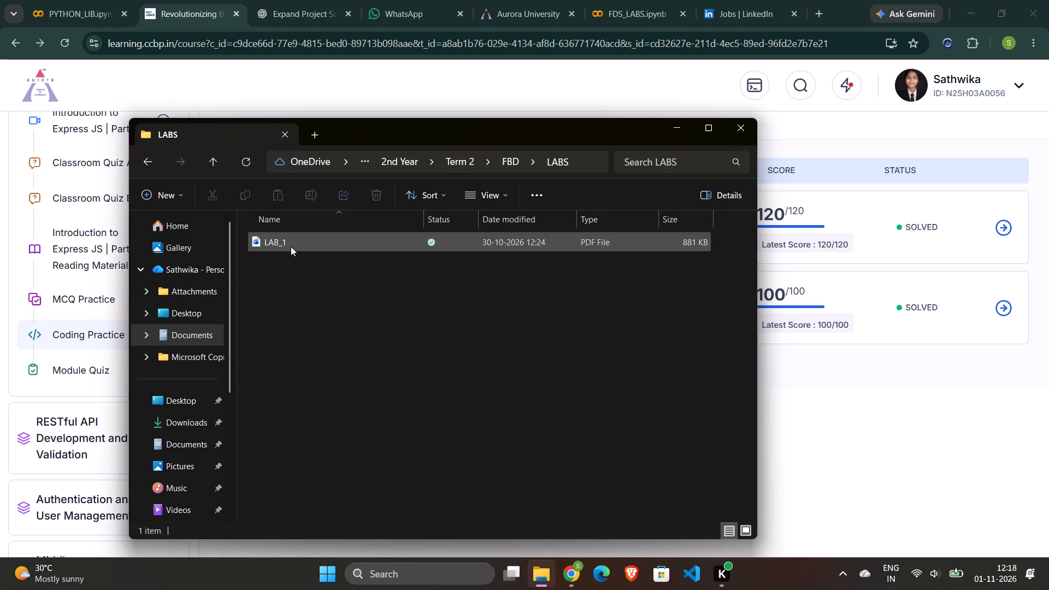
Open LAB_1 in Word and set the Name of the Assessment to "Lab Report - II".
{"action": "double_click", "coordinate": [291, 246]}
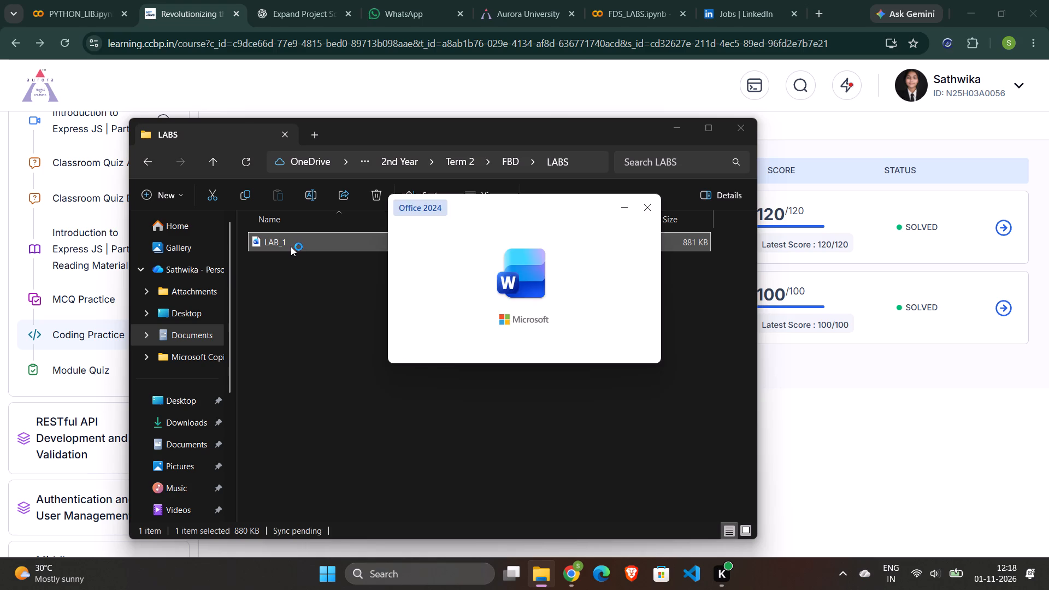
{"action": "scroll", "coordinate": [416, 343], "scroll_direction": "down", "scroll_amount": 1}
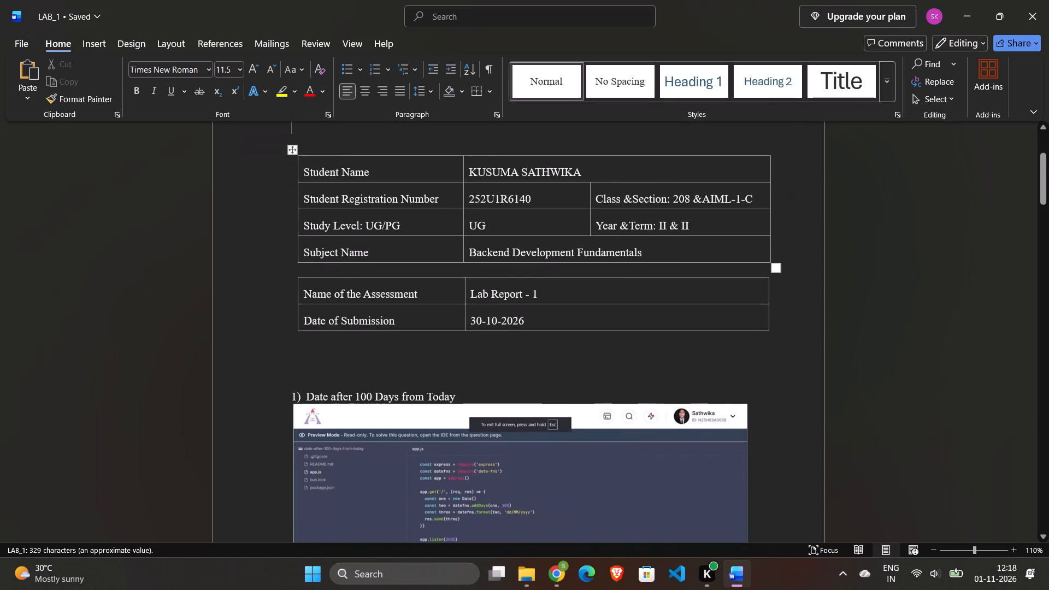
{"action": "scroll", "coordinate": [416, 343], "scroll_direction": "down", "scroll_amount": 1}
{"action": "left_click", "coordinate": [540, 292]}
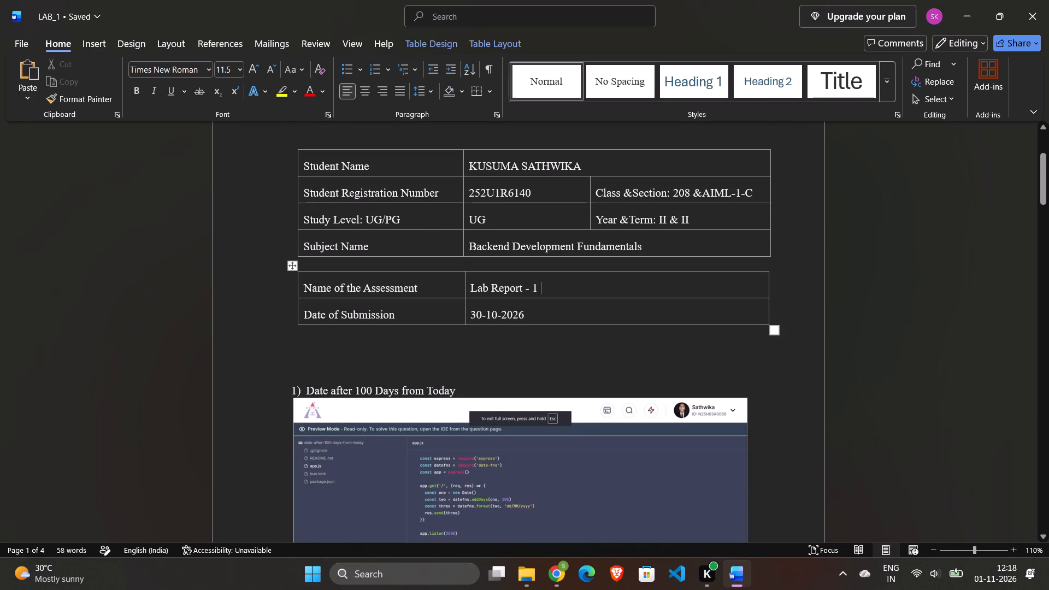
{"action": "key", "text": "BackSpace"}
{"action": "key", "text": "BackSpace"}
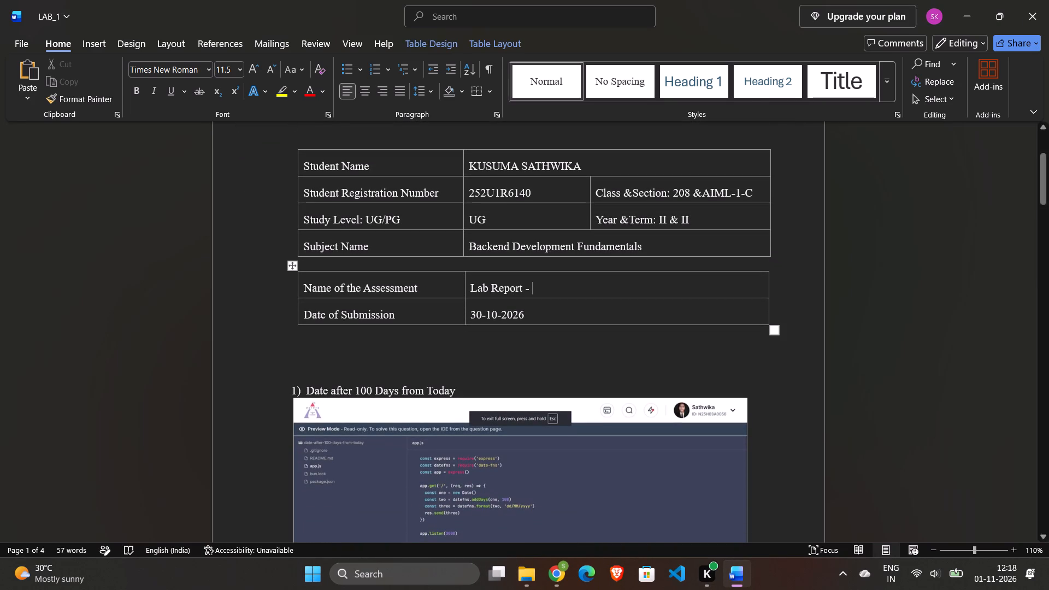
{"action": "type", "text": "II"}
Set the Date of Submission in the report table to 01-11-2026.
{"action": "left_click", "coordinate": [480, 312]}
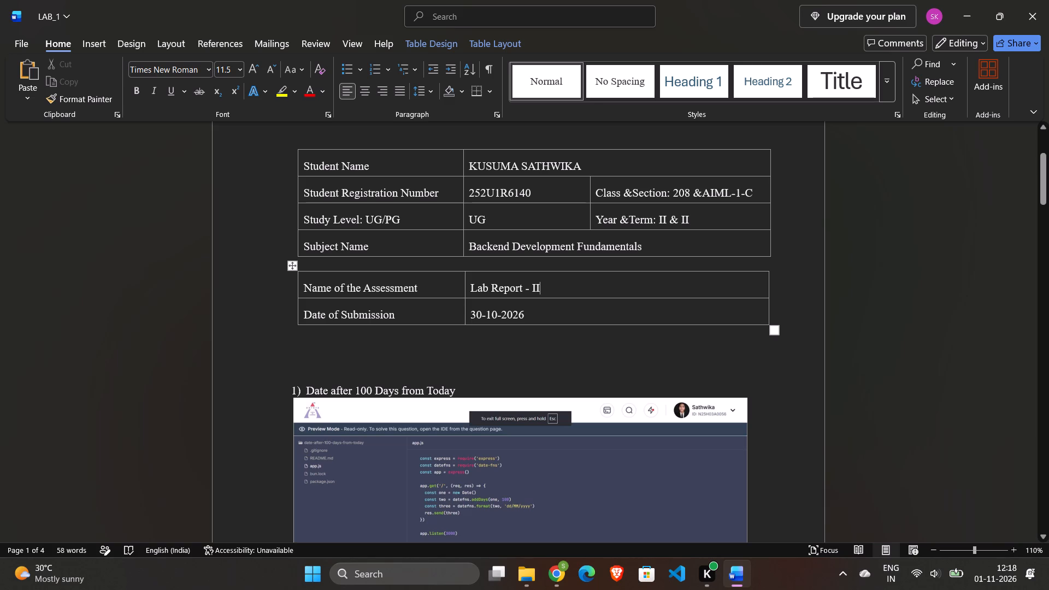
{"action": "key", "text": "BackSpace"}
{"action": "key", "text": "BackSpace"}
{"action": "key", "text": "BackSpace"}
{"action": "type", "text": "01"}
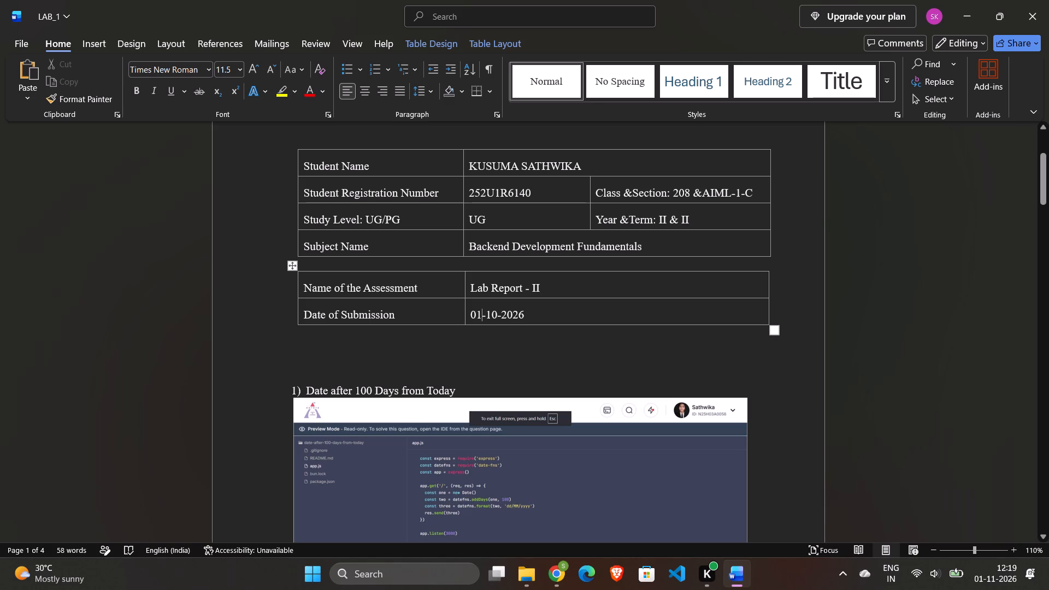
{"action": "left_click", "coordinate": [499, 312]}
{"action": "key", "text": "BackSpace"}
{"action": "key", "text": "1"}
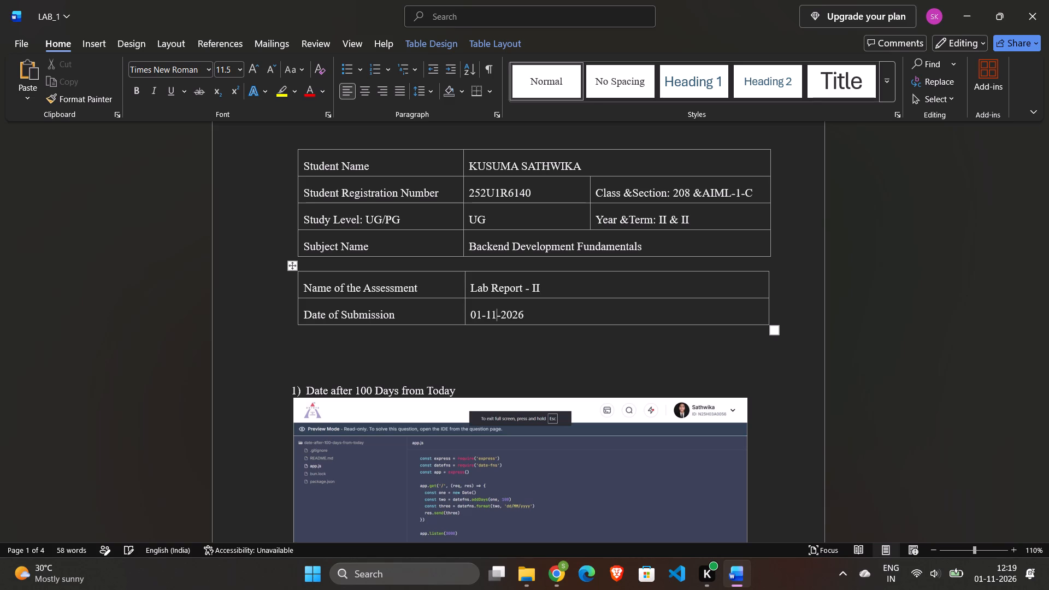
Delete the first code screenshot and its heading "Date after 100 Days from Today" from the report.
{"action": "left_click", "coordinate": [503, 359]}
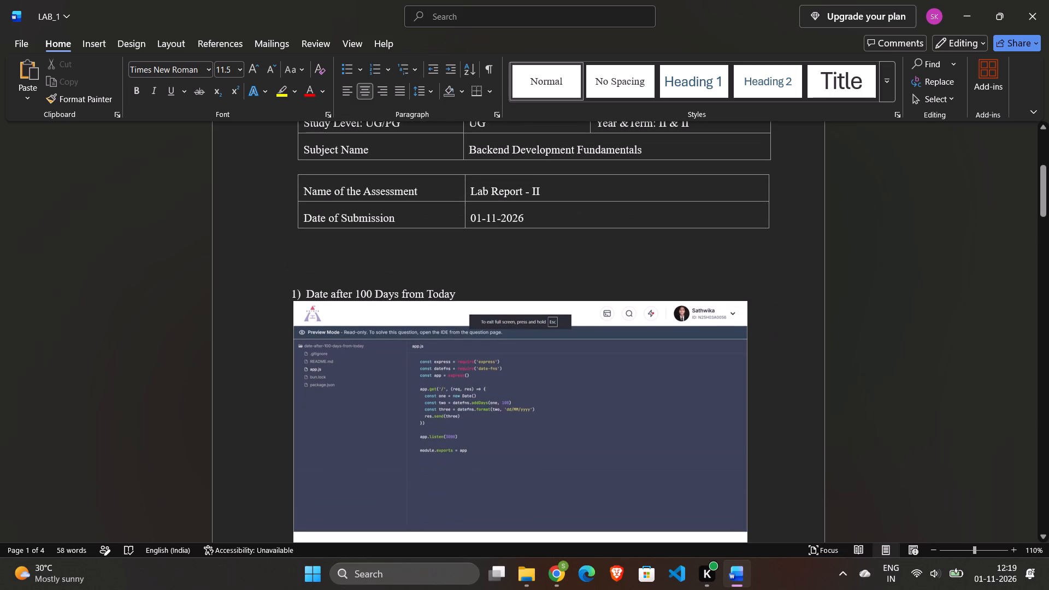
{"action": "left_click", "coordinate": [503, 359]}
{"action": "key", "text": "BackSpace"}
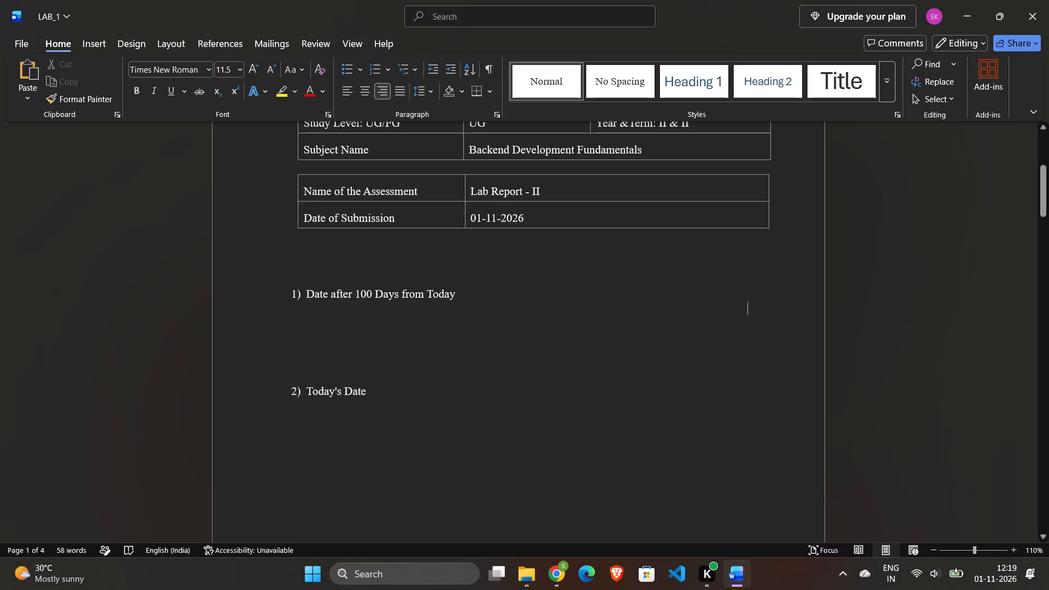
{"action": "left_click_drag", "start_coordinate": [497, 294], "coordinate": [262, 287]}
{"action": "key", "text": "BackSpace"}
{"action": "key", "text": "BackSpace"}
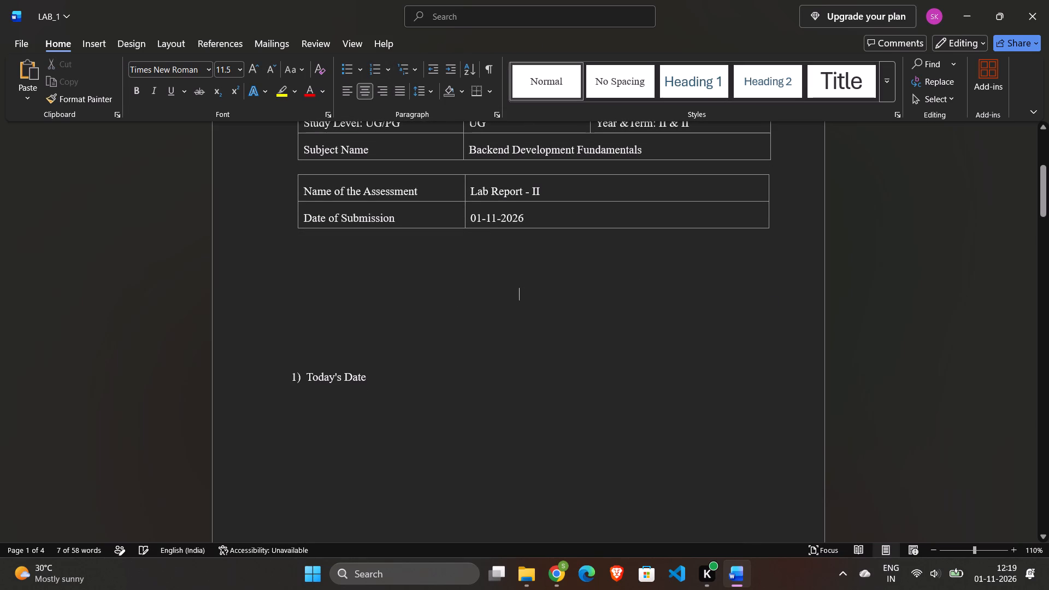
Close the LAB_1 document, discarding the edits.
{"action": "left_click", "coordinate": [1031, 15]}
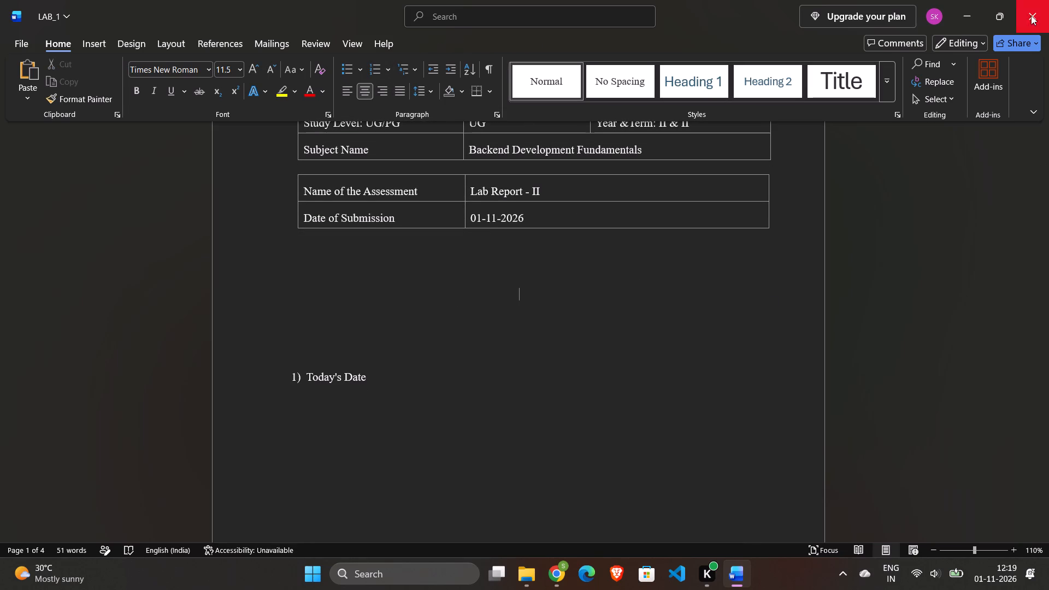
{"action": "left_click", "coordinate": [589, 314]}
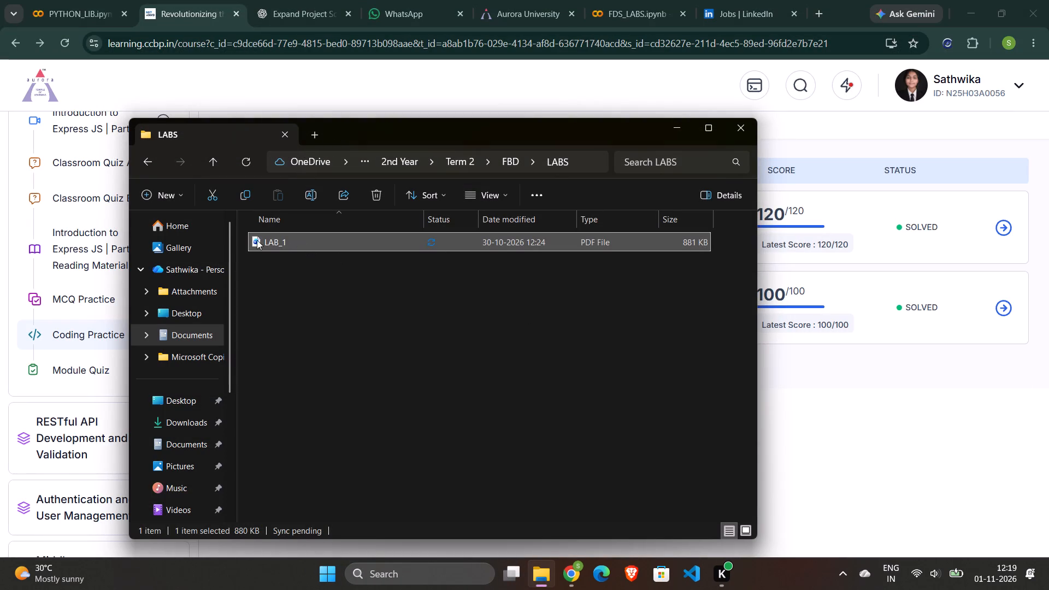
Rename the LAB_1 file in the LABS folder to LAB_REPORT_1.
{"action": "left_click", "coordinate": [309, 196]}
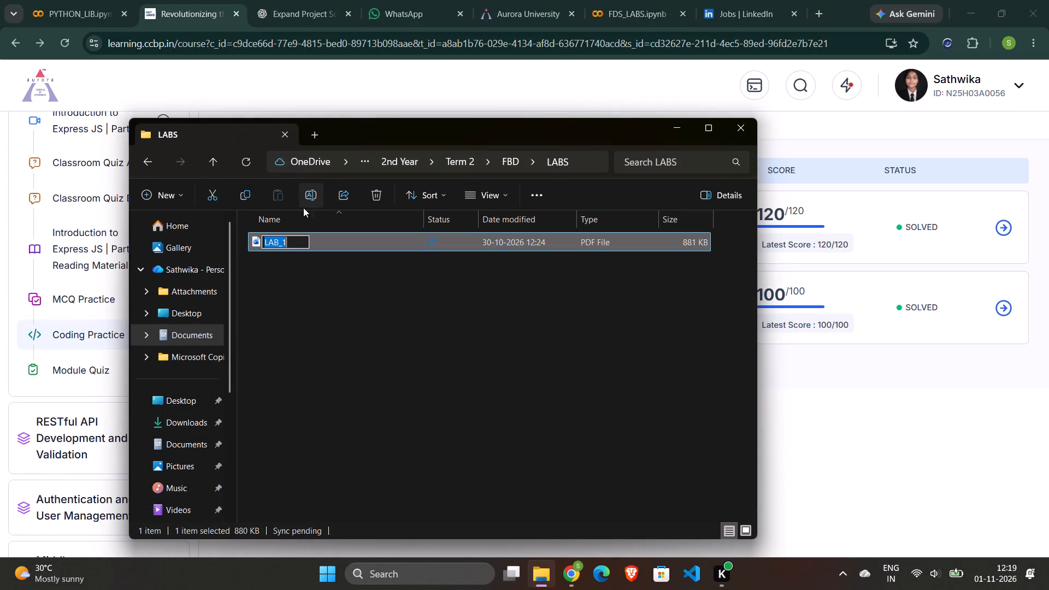
{"action": "left_click", "coordinate": [294, 244]}
{"action": "key", "text": "Left"}
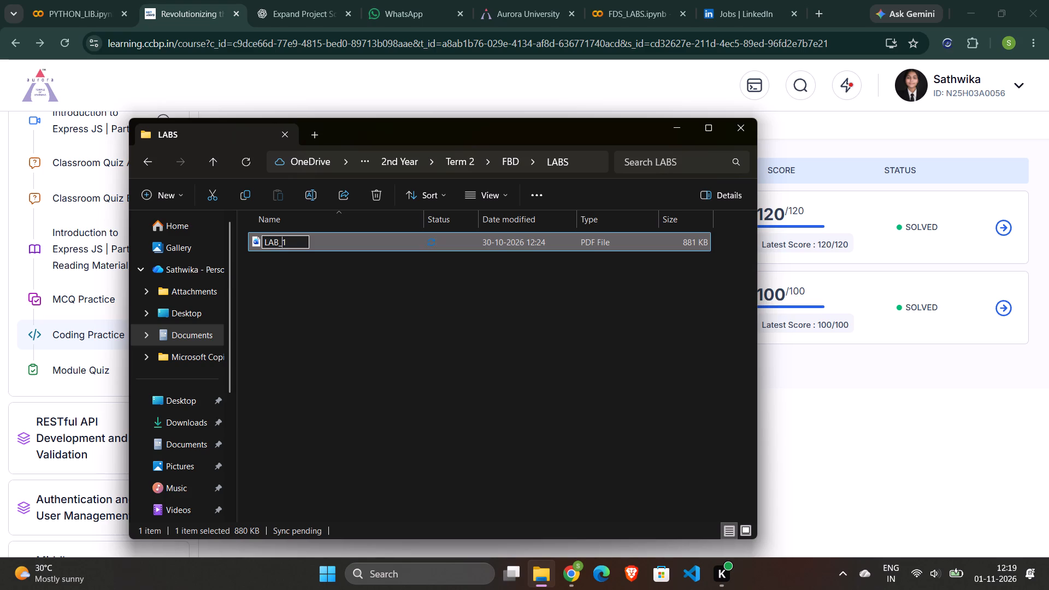
{"action": "type", "text": "RE"}
{"action": "type", "text": "PORT"}
{"action": "key", "text": "shift+underscore"}
{"action": "left_click", "coordinate": [332, 321]}
{"action": "left_click", "coordinate": [332, 321]}
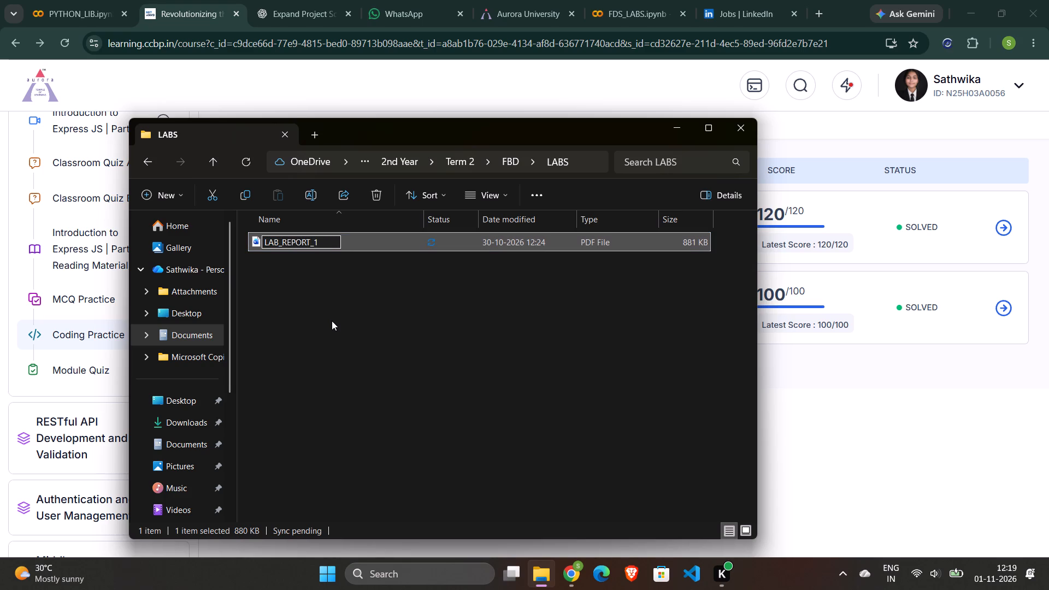
{"action": "left_click", "coordinate": [332, 321]}
{"action": "double_click", "coordinate": [332, 321]}
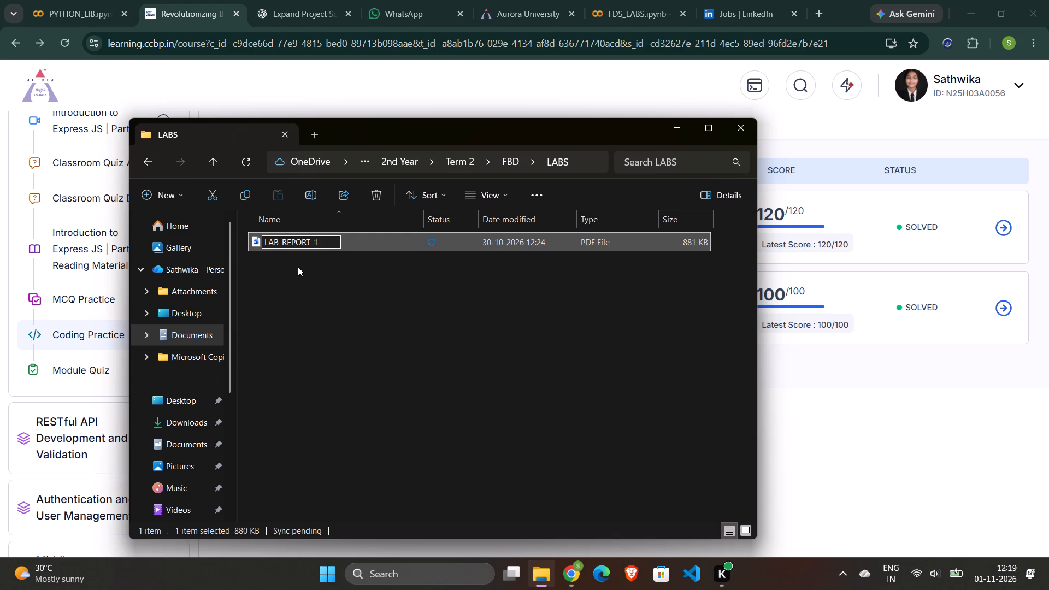
{"action": "double_click", "coordinate": [298, 267]}
{"action": "double_click", "coordinate": [353, 328]}
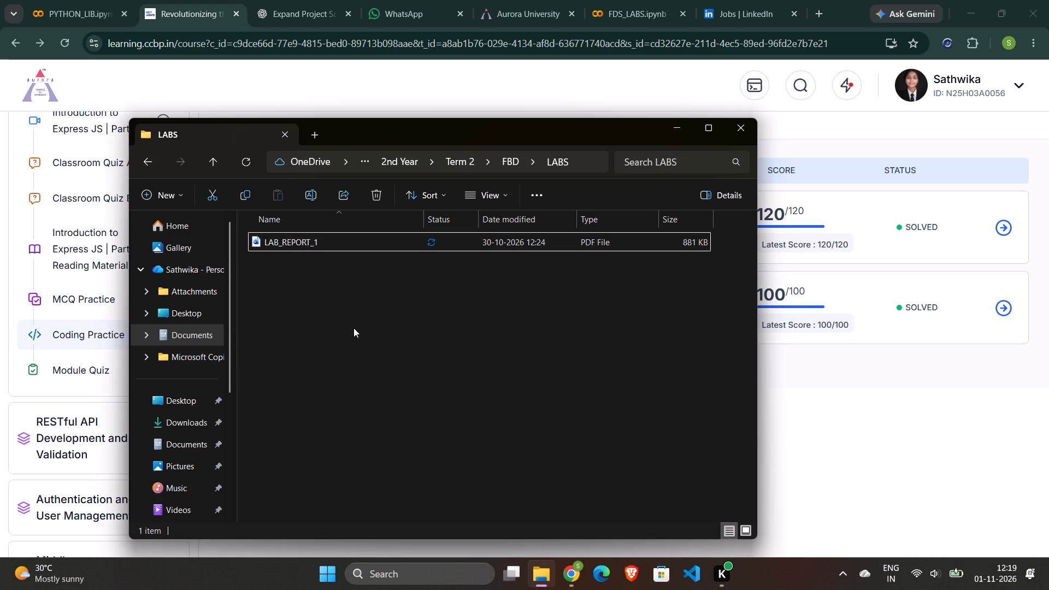
Switch back to the browser's Coding Practice question list for SQLite and Database Operations.
{"action": "left_click", "coordinate": [800, 489]}
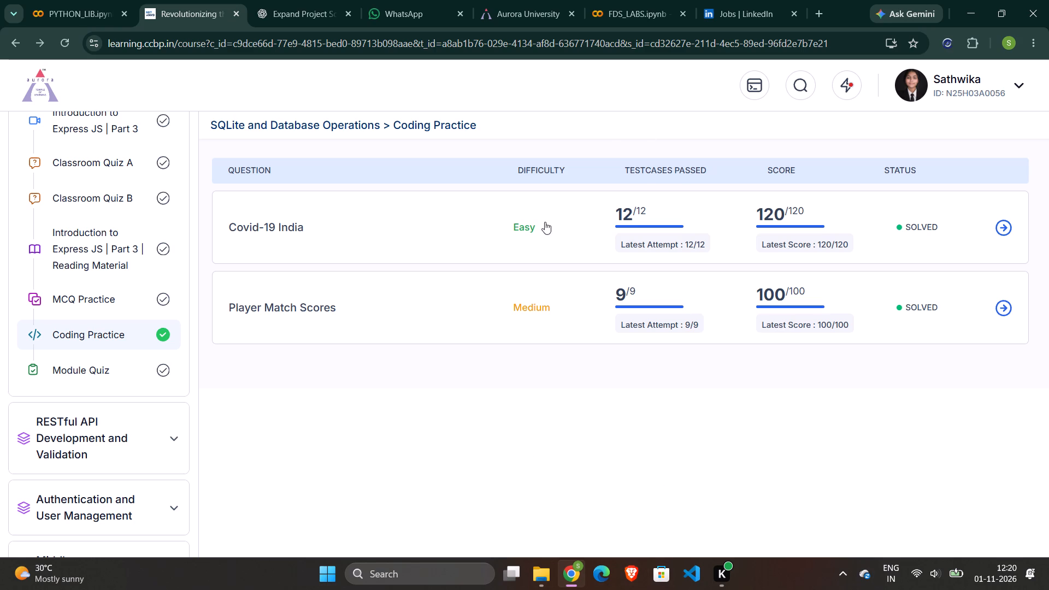
{"action": "left_click", "coordinate": [426, 567]}
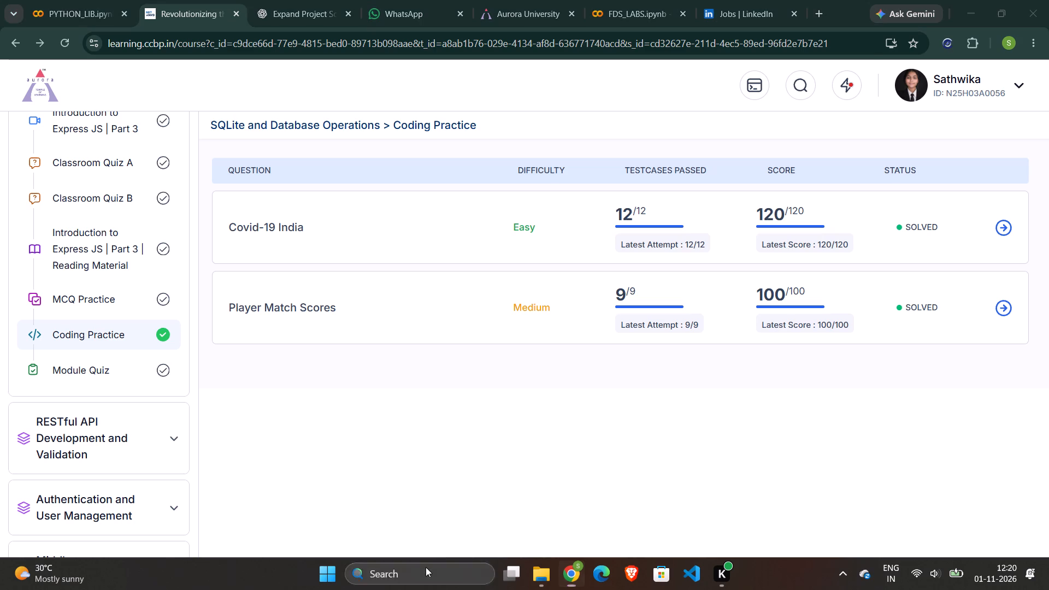
{"action": "left_click", "coordinate": [429, 245]}
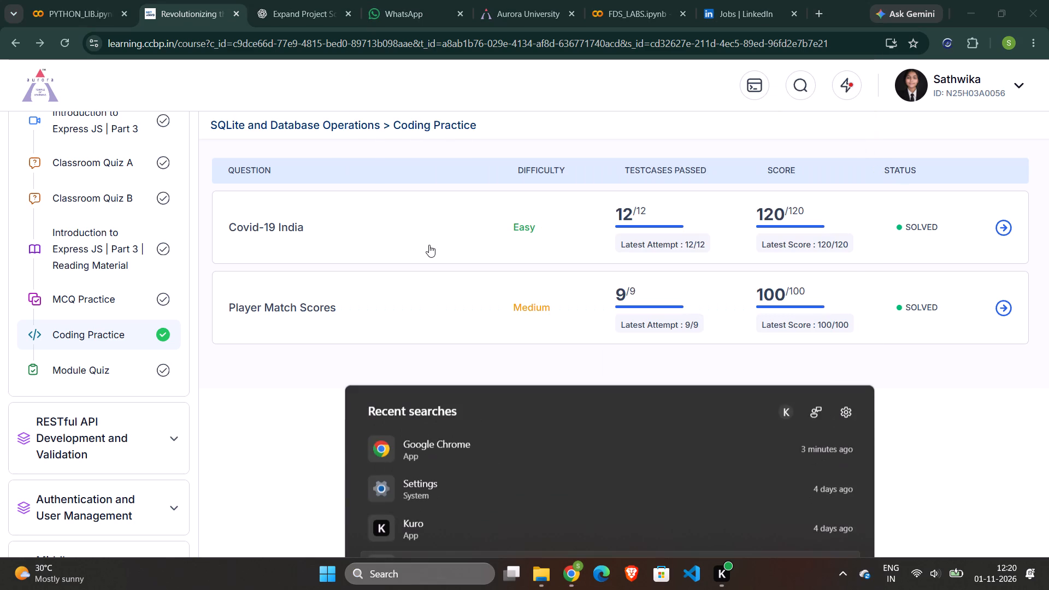
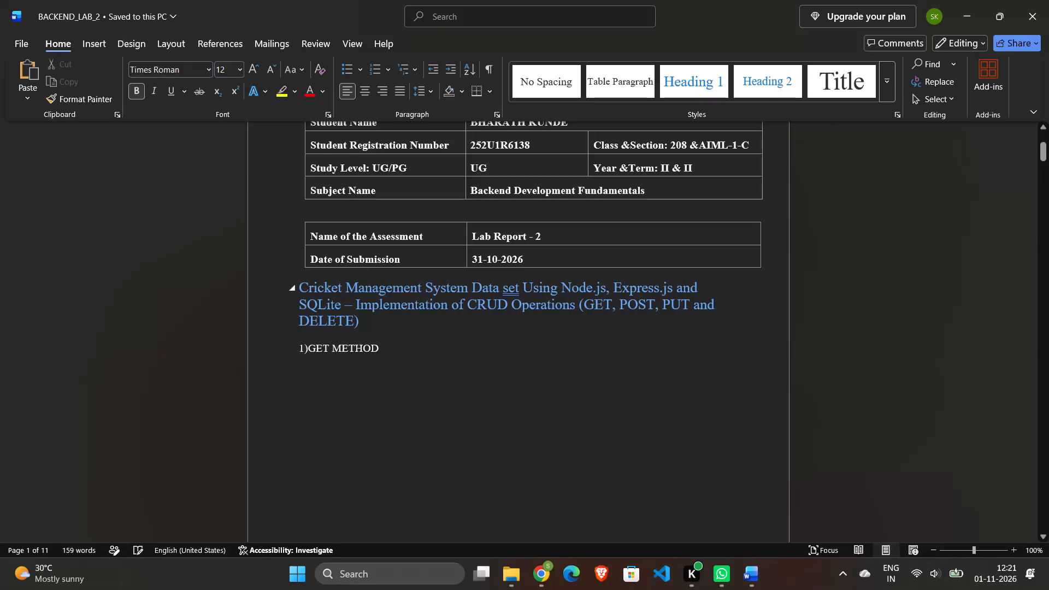
Examine the opening pages of BACKEND_LAB_2, checking its details tables, GET METHOD section and screenshots alongside the browser's coding question list.
{"action": "scroll", "coordinate": [453, 327], "scroll_direction": "down", "scroll_amount": 2}
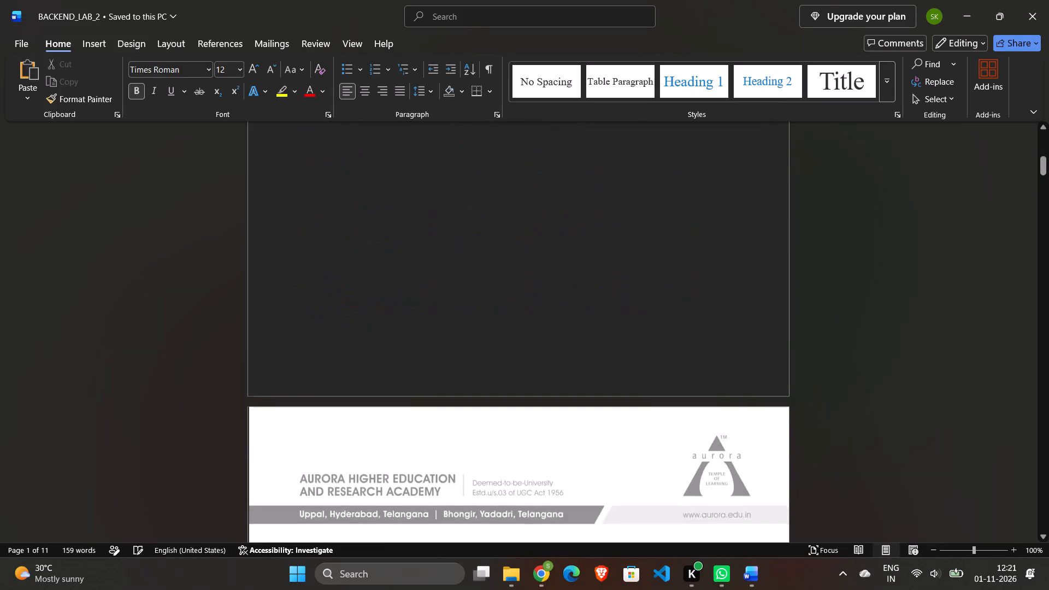
{"action": "scroll", "coordinate": [453, 327], "scroll_direction": "down", "scroll_amount": 4}
{"action": "scroll", "coordinate": [453, 327], "scroll_direction": "up", "scroll_amount": 1}
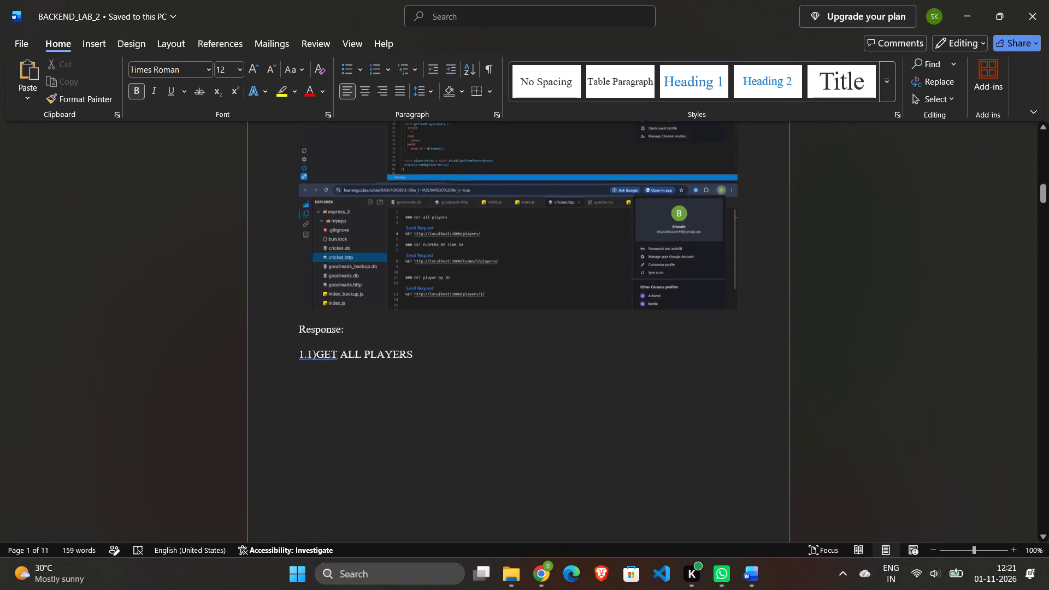
{"action": "scroll", "coordinate": [453, 327], "scroll_direction": "up", "scroll_amount": 1}
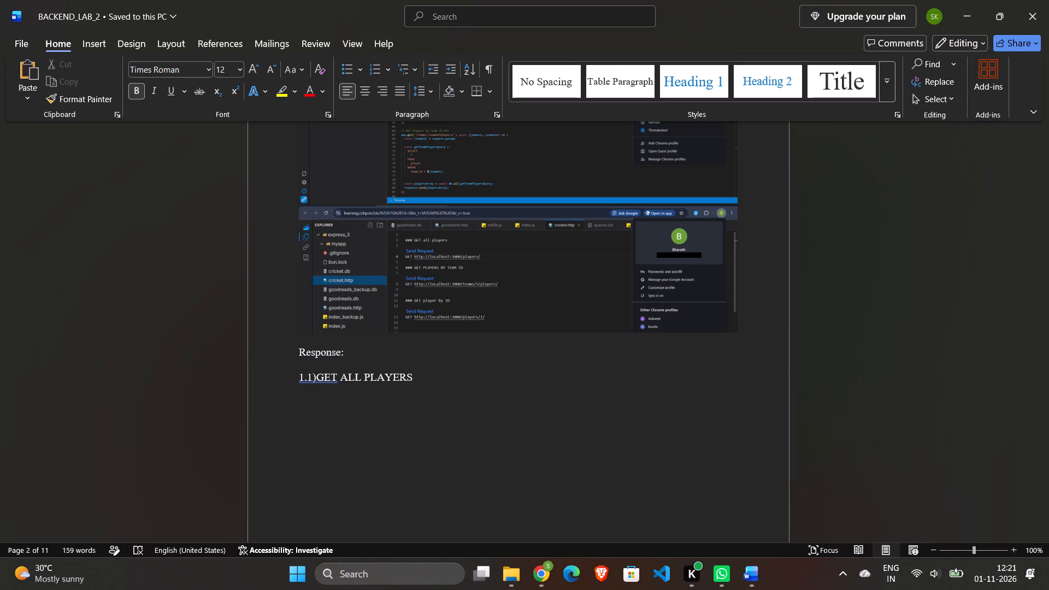
{"action": "scroll", "coordinate": [474, 356], "scroll_direction": "up", "scroll_amount": 1}
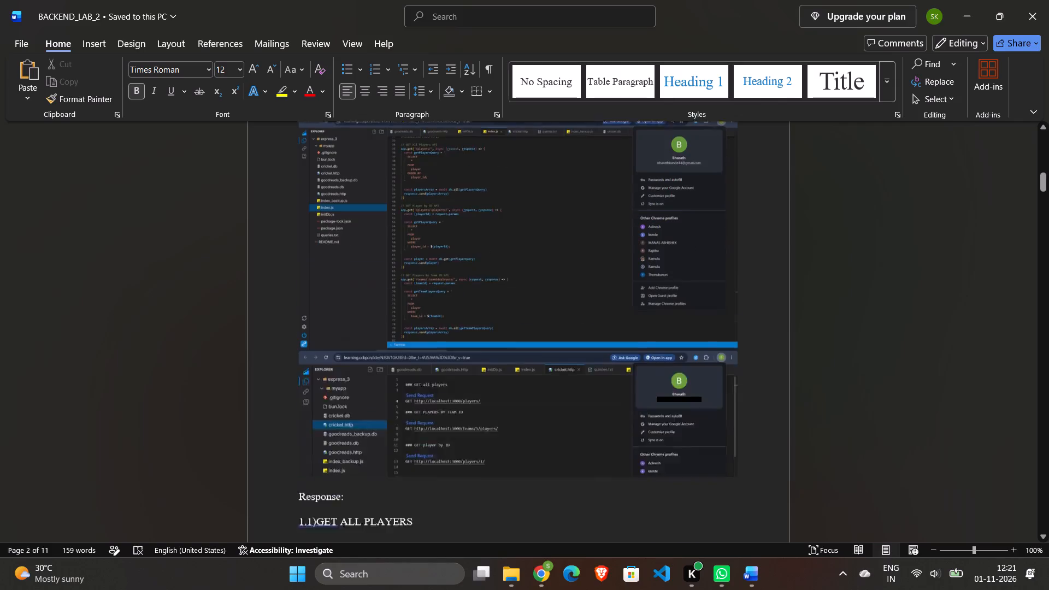
{"action": "scroll", "coordinate": [474, 356], "scroll_direction": "up", "scroll_amount": 1}
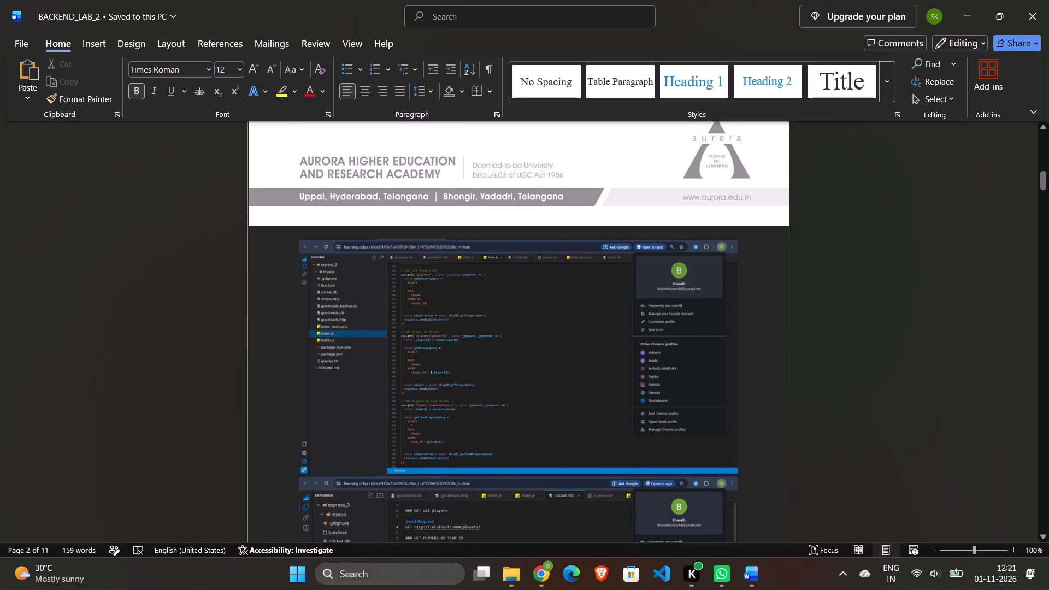
{"action": "scroll", "coordinate": [493, 369], "scroll_direction": "up", "scroll_amount": 1}
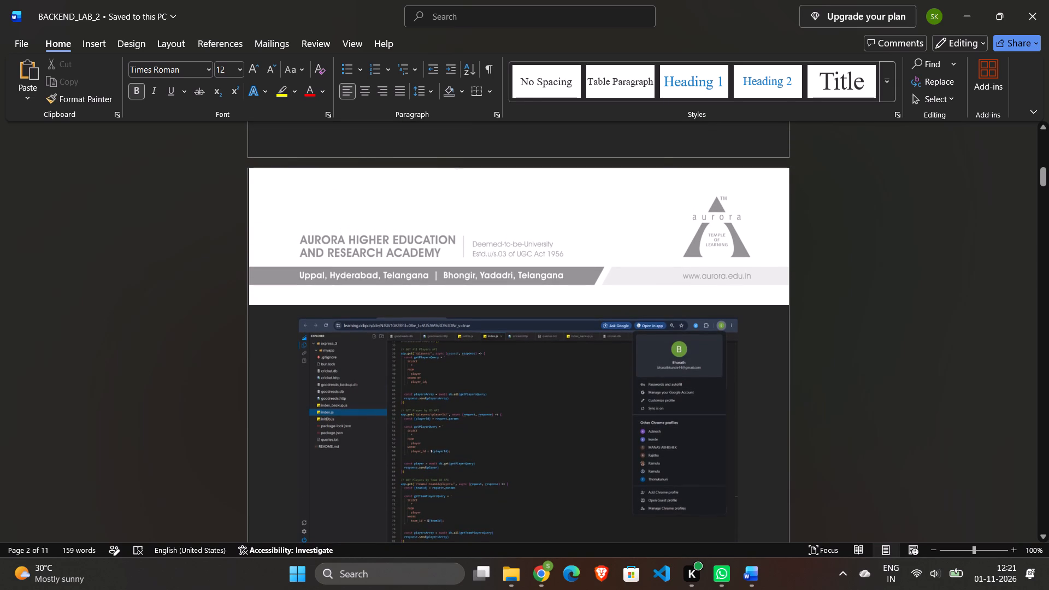
{"action": "scroll", "coordinate": [493, 369], "scroll_direction": "up", "scroll_amount": 2}
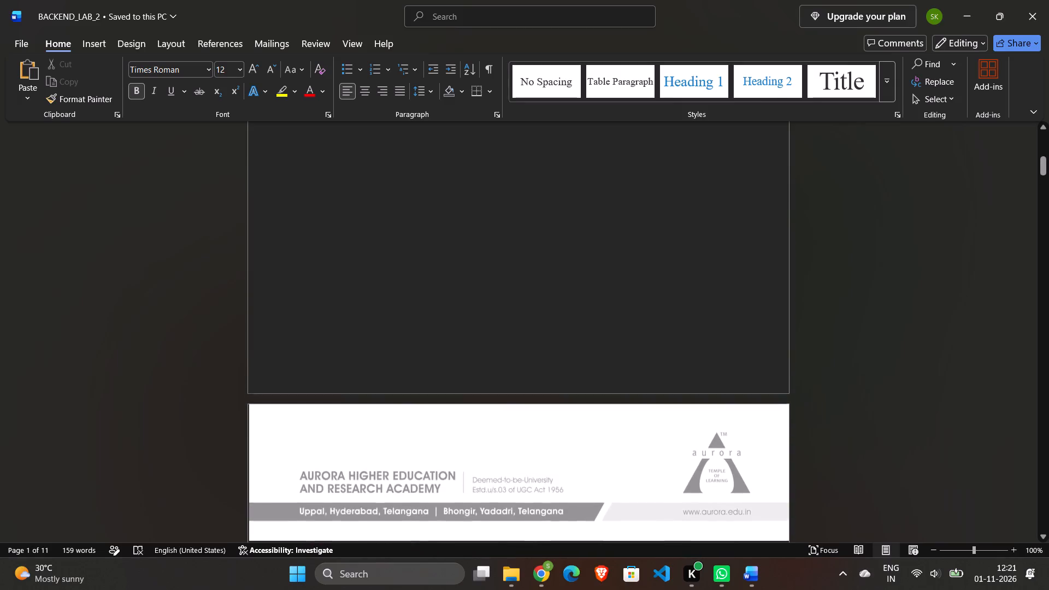
{"action": "scroll", "coordinate": [493, 369], "scroll_direction": "up", "scroll_amount": 2}
{"action": "scroll", "coordinate": [493, 369], "scroll_direction": "down", "scroll_amount": 5}
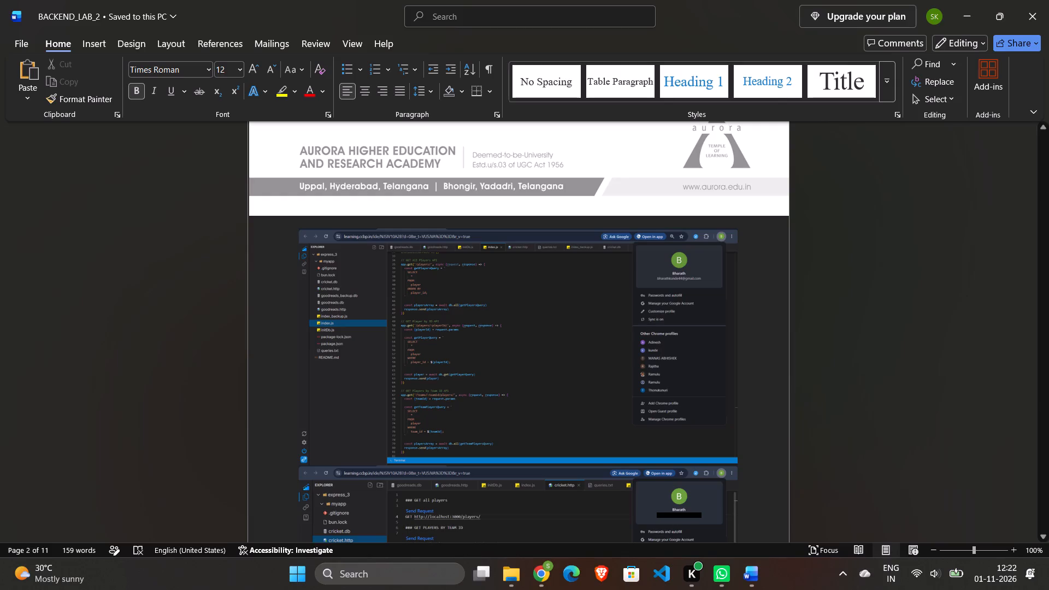
{"action": "left_click", "coordinate": [539, 577]}
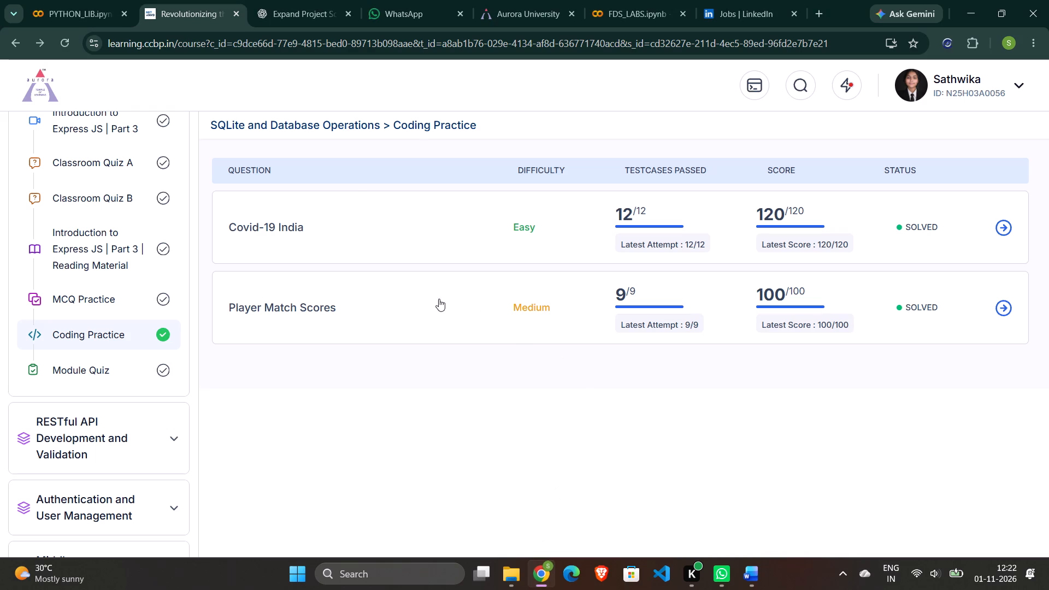
{"action": "left_click", "coordinate": [745, 577]}
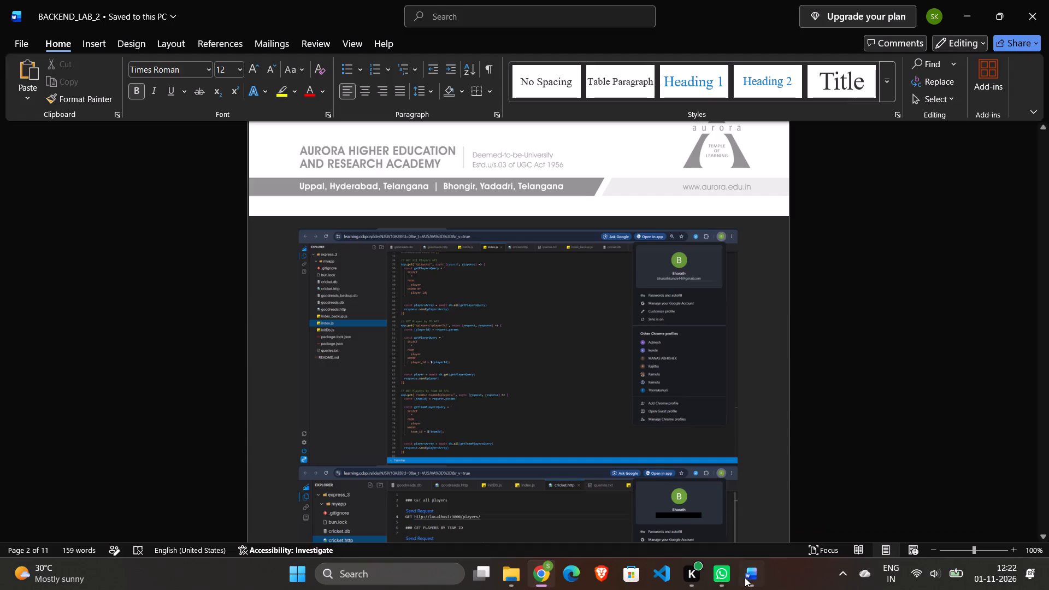
Review the rest of BACKEND_LAB_2 through the PUT section and Conclusion, and close the document.
{"action": "scroll", "coordinate": [519, 311], "scroll_direction": "up", "scroll_amount": 9}
{"action": "scroll", "coordinate": [519, 311], "scroll_direction": "down", "scroll_amount": 3}
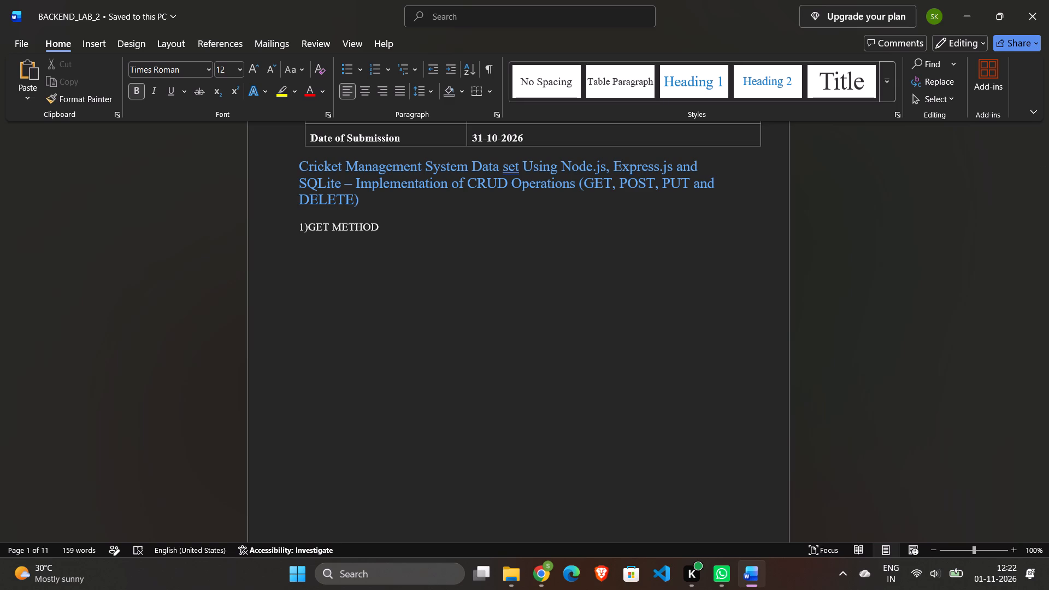
{"action": "scroll", "coordinate": [396, 311], "scroll_direction": "down", "scroll_amount": 3}
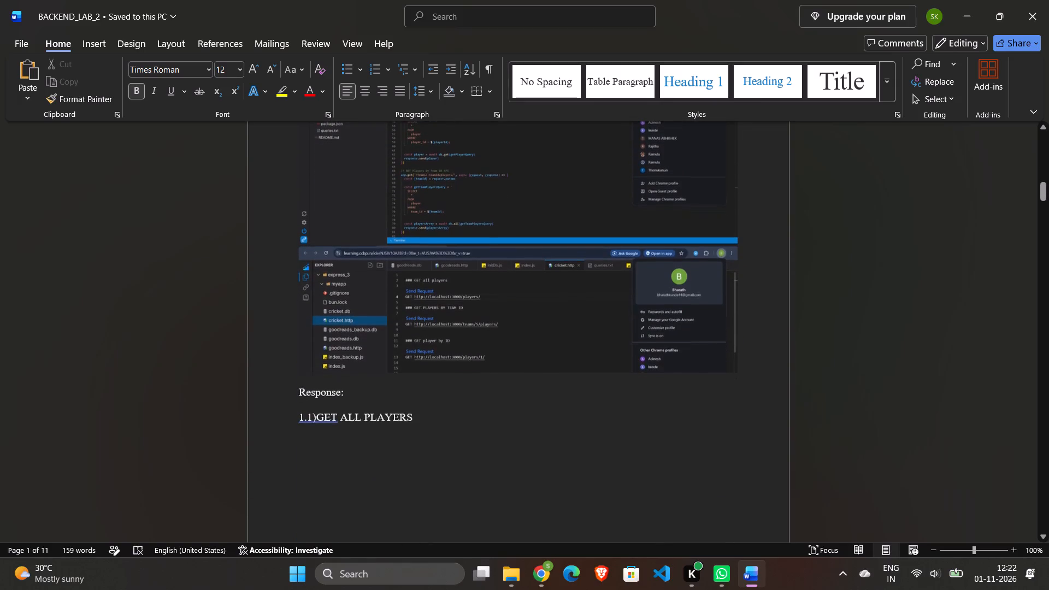
{"action": "scroll", "coordinate": [396, 311], "scroll_direction": "down", "scroll_amount": 1}
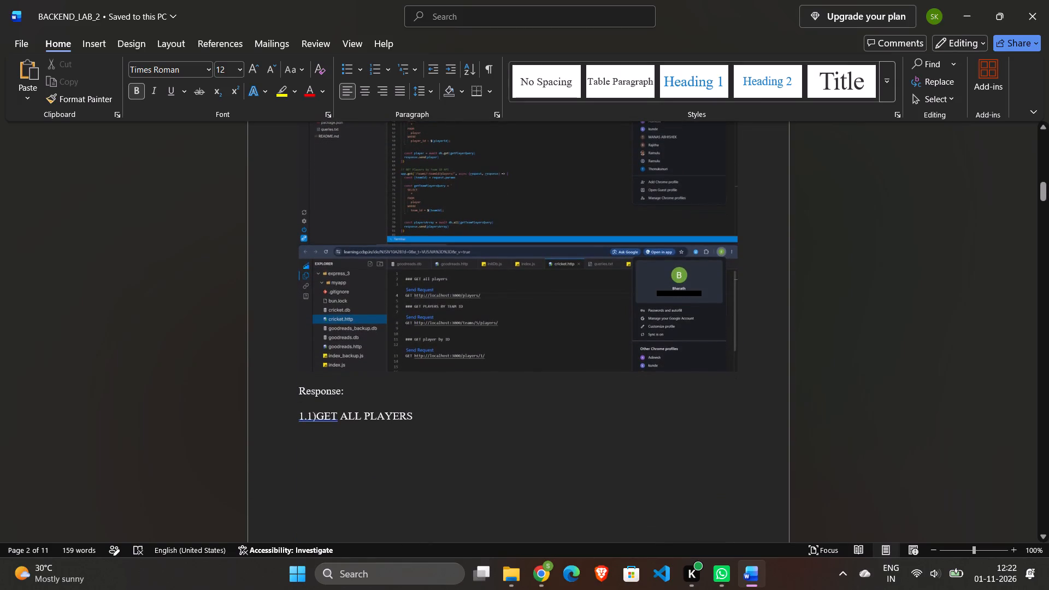
{"action": "scroll", "coordinate": [510, 454], "scroll_direction": "down", "scroll_amount": 2}
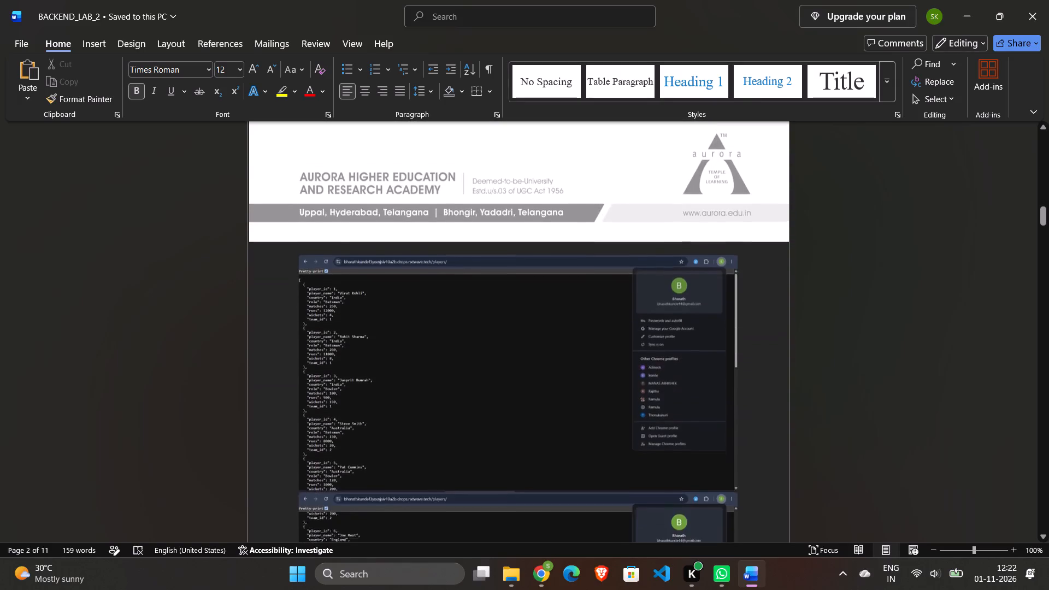
{"action": "scroll", "coordinate": [510, 454], "scroll_direction": "down", "scroll_amount": 3}
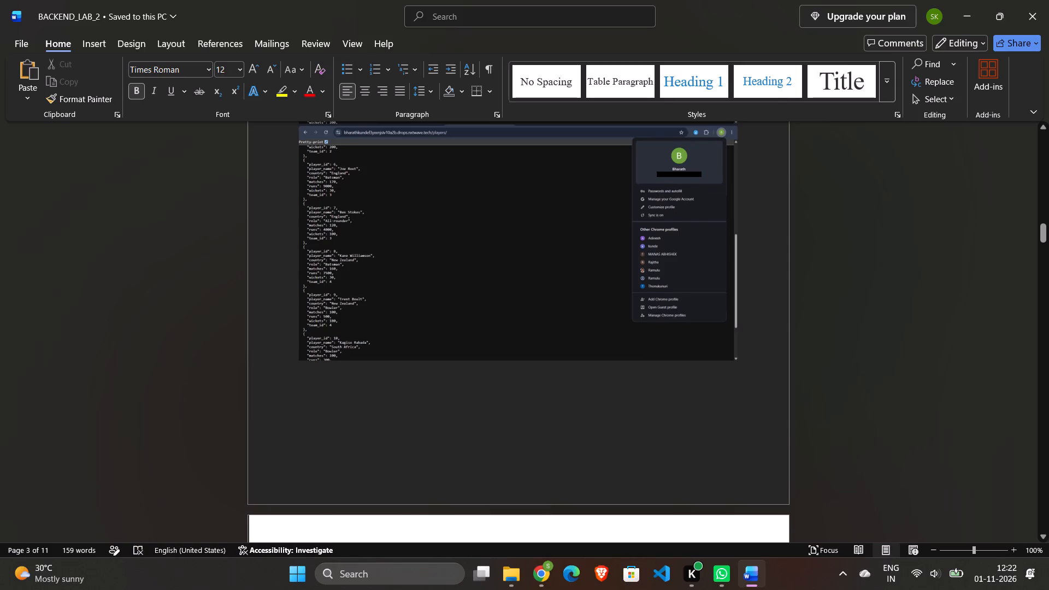
{"action": "scroll", "coordinate": [510, 454], "scroll_direction": "down", "scroll_amount": 14}
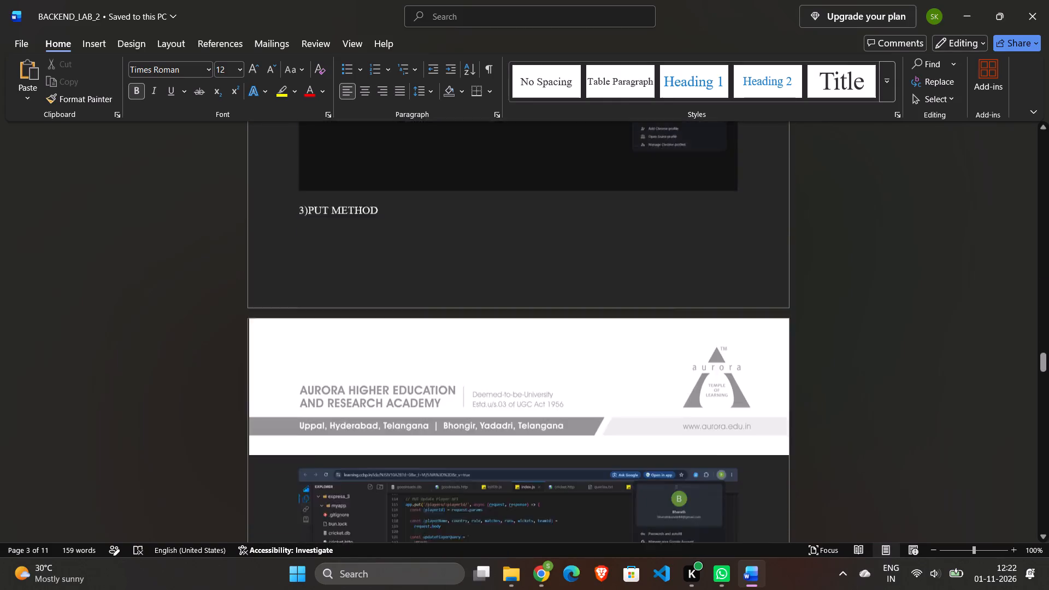
{"action": "scroll", "coordinate": [510, 454], "scroll_direction": "down", "scroll_amount": 11}
{"action": "scroll", "coordinate": [510, 454], "scroll_direction": "up", "scroll_amount": 1}
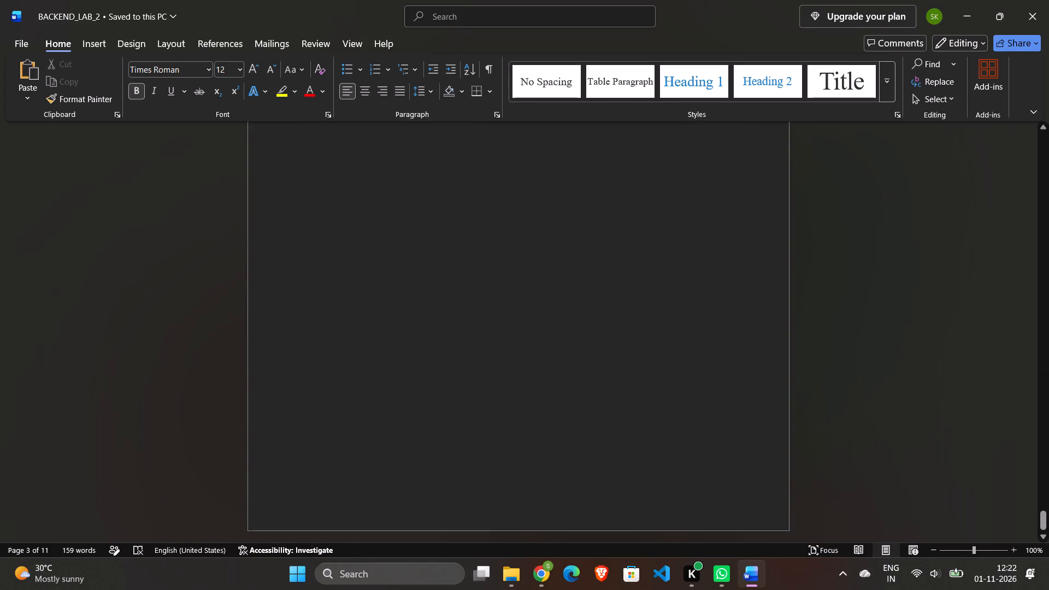
{"action": "scroll", "coordinate": [510, 454], "scroll_direction": "up", "scroll_amount": 2}
{"action": "scroll", "coordinate": [510, 454], "scroll_direction": "down", "scroll_amount": 1}
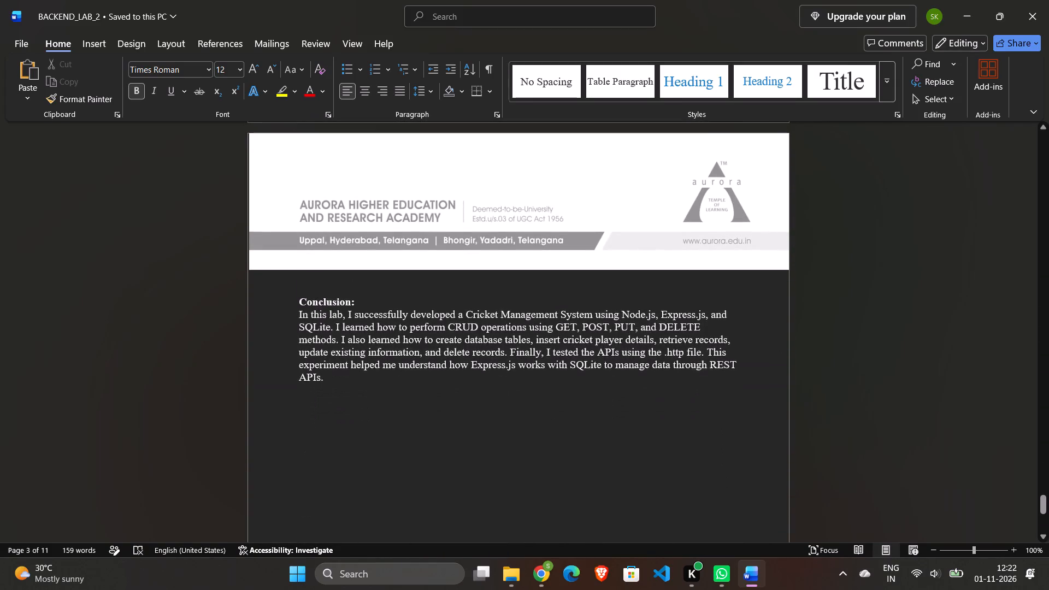
{"action": "scroll", "coordinate": [510, 454], "scroll_direction": "up", "scroll_amount": 2}
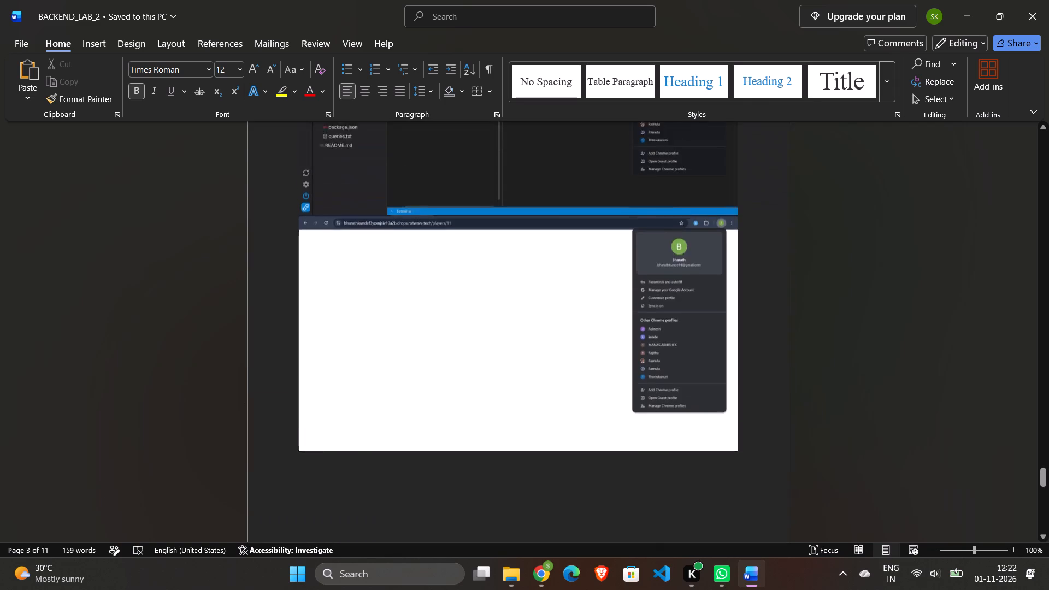
{"action": "scroll", "coordinate": [510, 454], "scroll_direction": "up", "scroll_amount": 2}
{"action": "scroll", "coordinate": [510, 454], "scroll_direction": "down", "scroll_amount": 1}
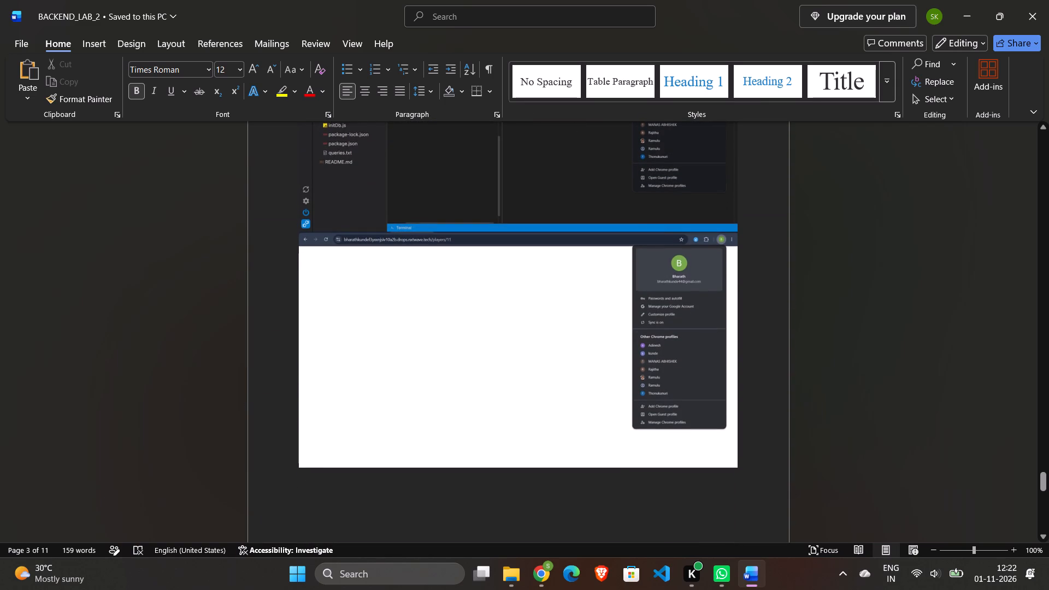
{"action": "scroll", "coordinate": [510, 454], "scroll_direction": "up", "scroll_amount": 4}
{"action": "left_click", "coordinate": [1047, 9]}
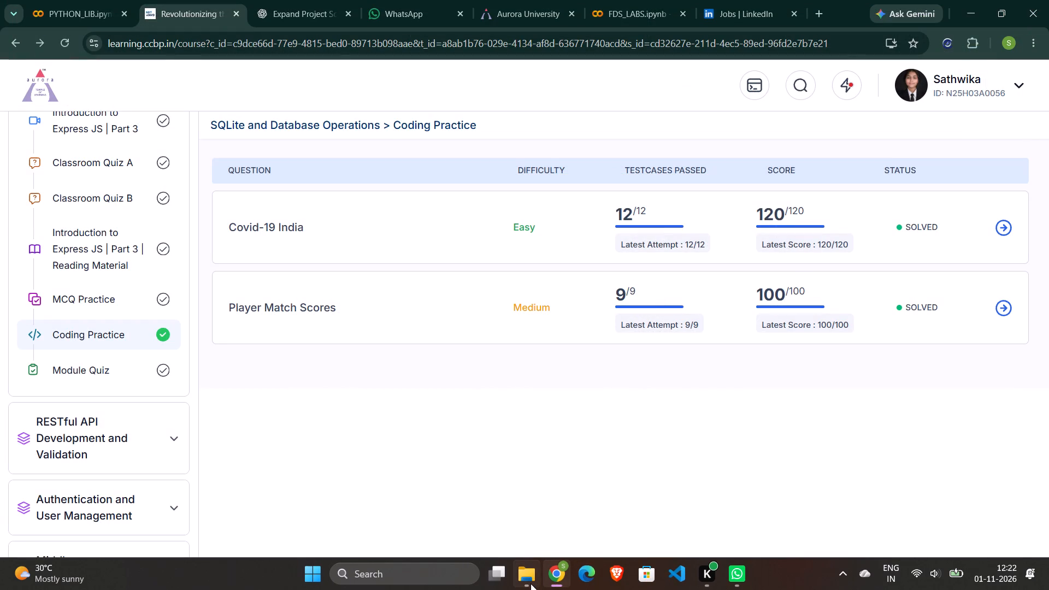
Open LAB_REPORT_1 from the LABS folder.
{"action": "left_click", "coordinate": [531, 583]}
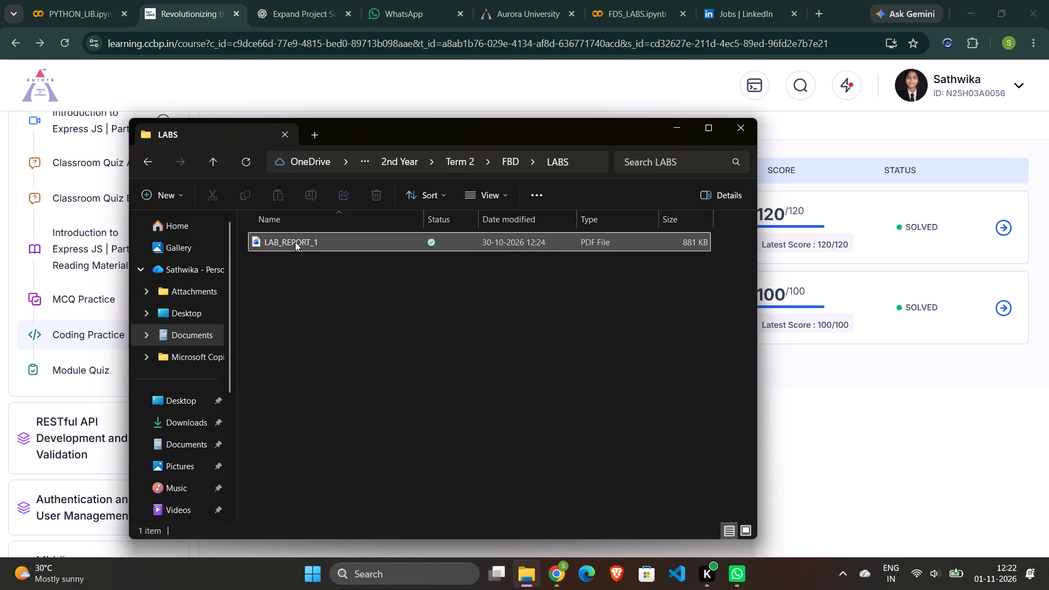
{"action": "double_click", "coordinate": [295, 242]}
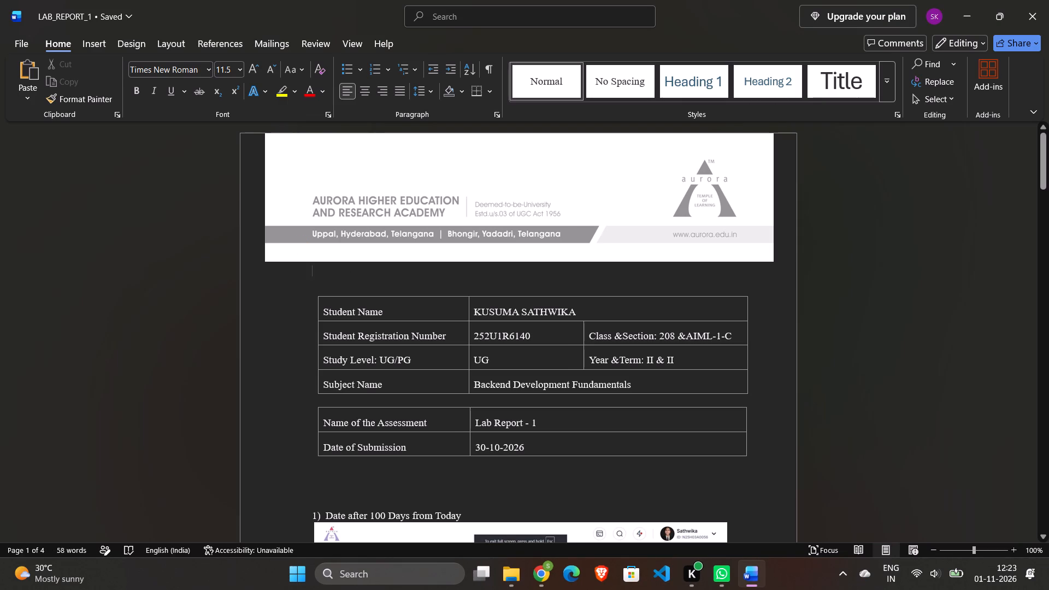
Delete all question headings and screenshots below the assessment details table, leaving a left-aligned blank line there.
{"action": "scroll", "coordinate": [444, 430], "scroll_direction": "down", "scroll_amount": 2}
{"action": "left_click", "coordinate": [540, 291]}
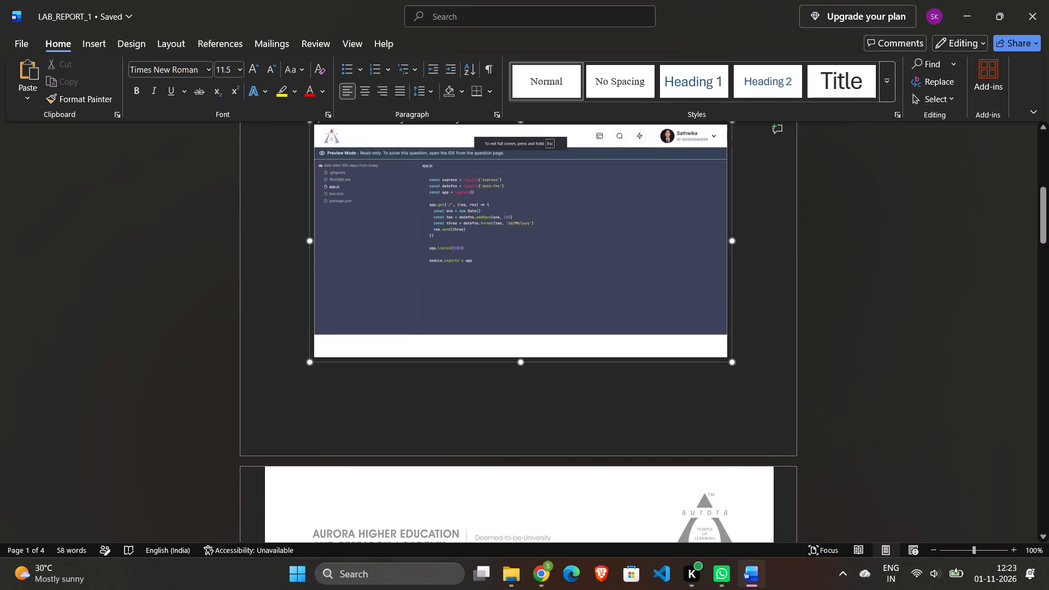
{"action": "key", "text": "BackSpace"}
{"action": "scroll", "coordinate": [540, 291], "scroll_direction": "up", "scroll_amount": 1}
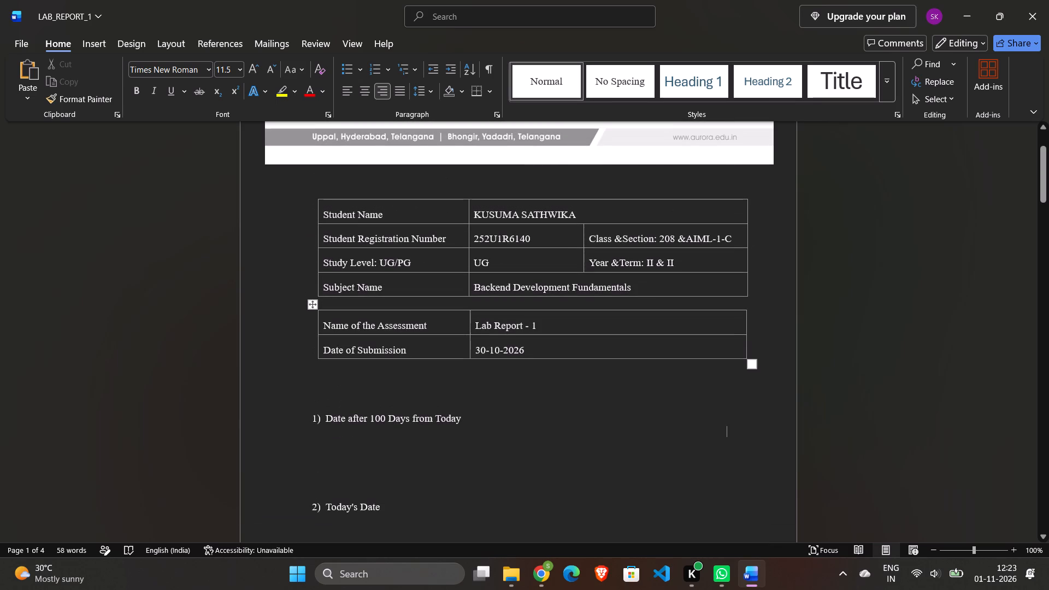
{"action": "left_click_drag", "start_coordinate": [308, 405], "coordinate": [356, 588]}
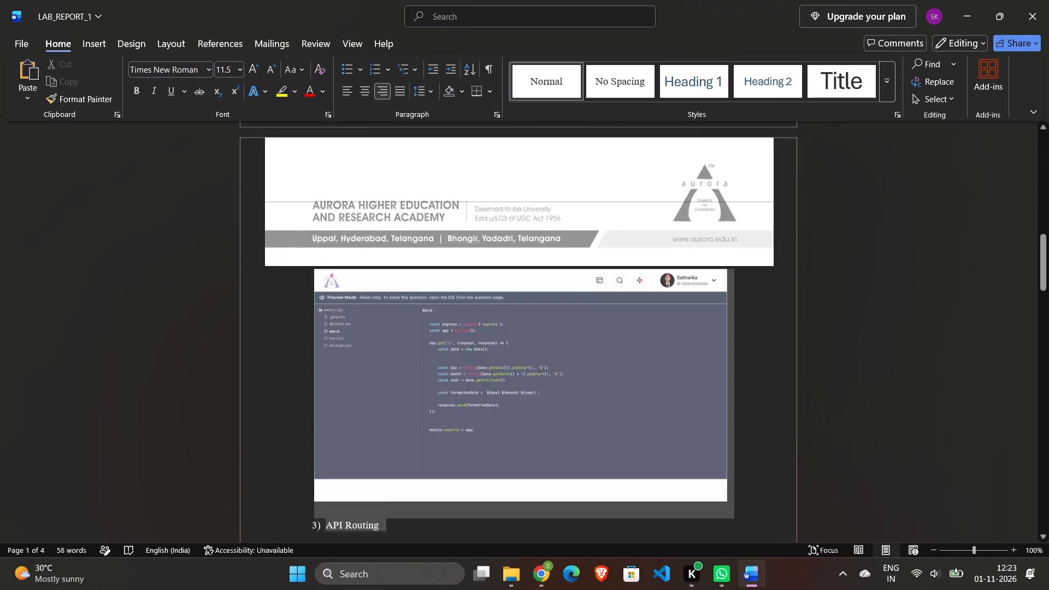
{"action": "left_click_drag", "start_coordinate": [356, 588], "coordinate": [367, 581]}
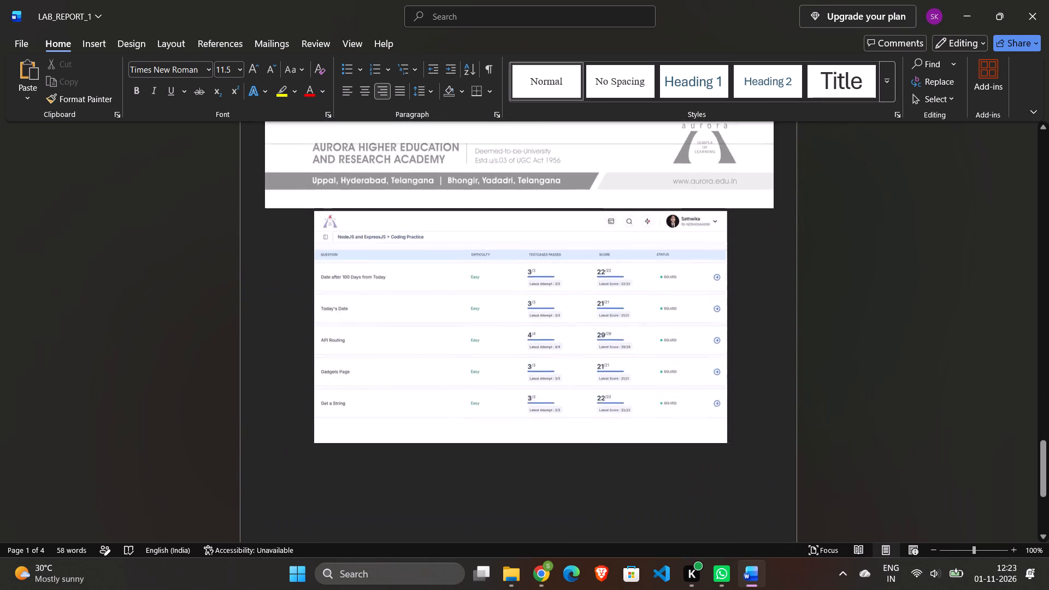
{"action": "left_click_drag", "start_coordinate": [367, 581], "coordinate": [365, 589]}
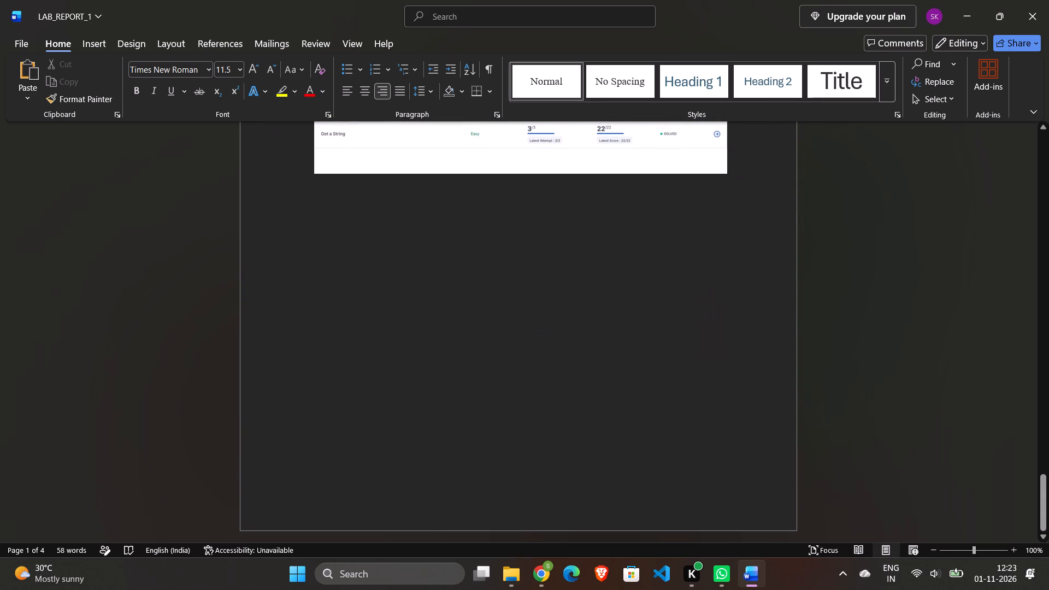
{"action": "left_click_drag", "start_coordinate": [365, 589], "coordinate": [487, 220]}
{"action": "key", "text": "BackSpace"}
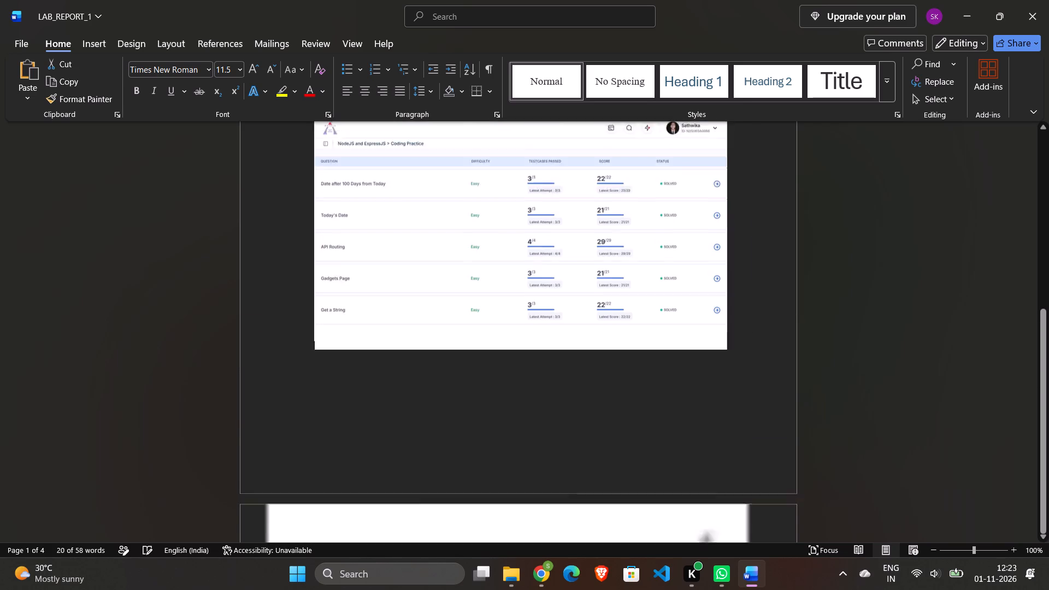
{"action": "left_click", "coordinate": [486, 245]}
{"action": "key", "text": "BackSpace"}
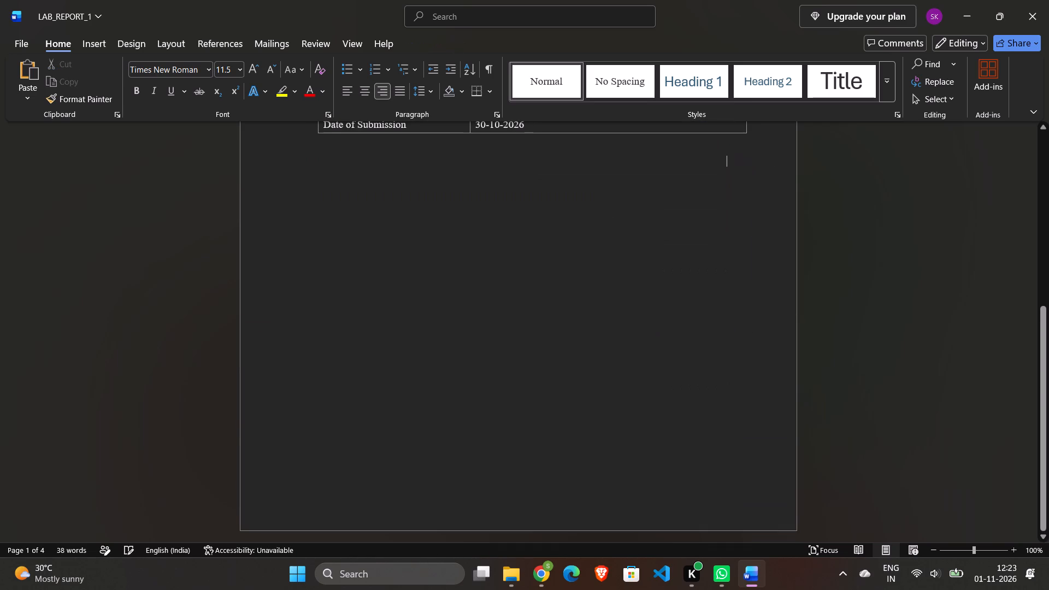
{"action": "key", "text": "BackSpace"}
{"action": "key", "text": "BackSpace"}
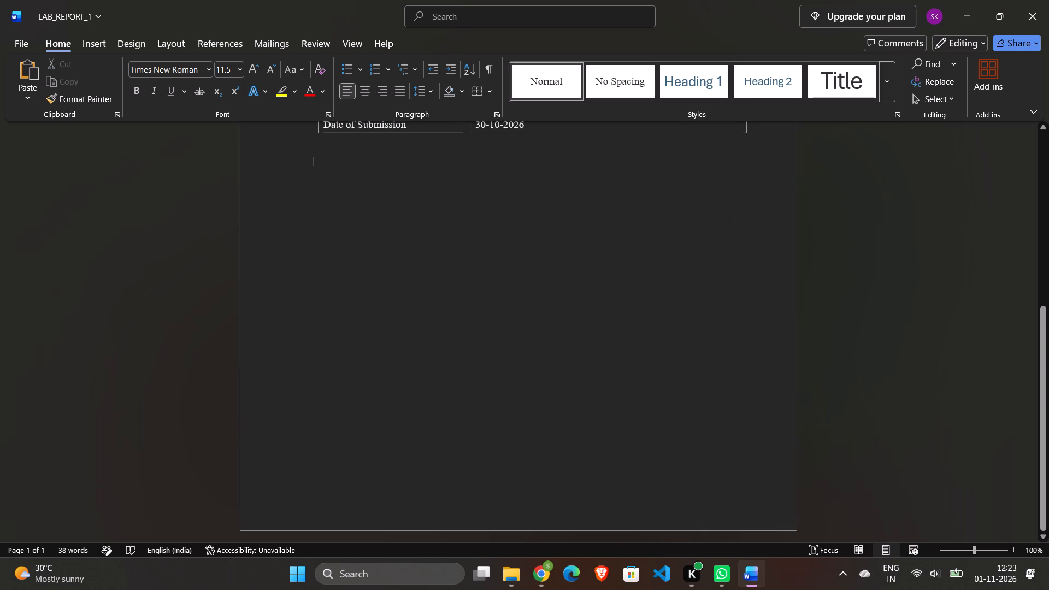
Start a numbered list with "1." below the assessment details table.
{"action": "key", "text": "1"}
{"action": "key", "text": "BackSpace"}
{"action": "key", "text": "1"}
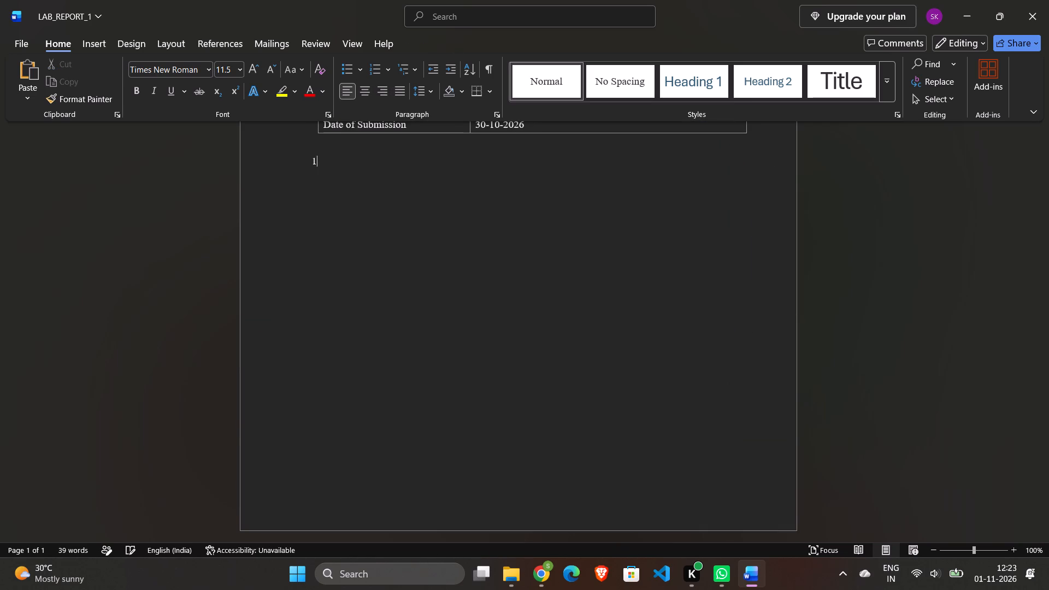
{"action": "type", "text": "."}
{"action": "key", "text": "space"}
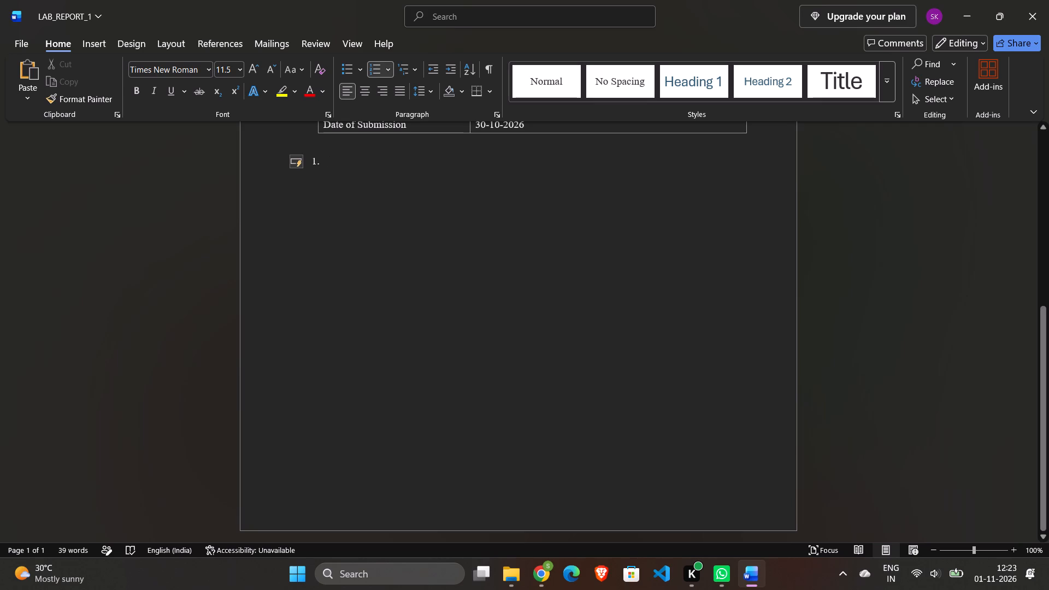
Switch to the browser and open the SQLite module's Coding Practice set that precedes Introduction to Express JS | Part 3.
{"action": "left_click", "coordinate": [520, 575]}
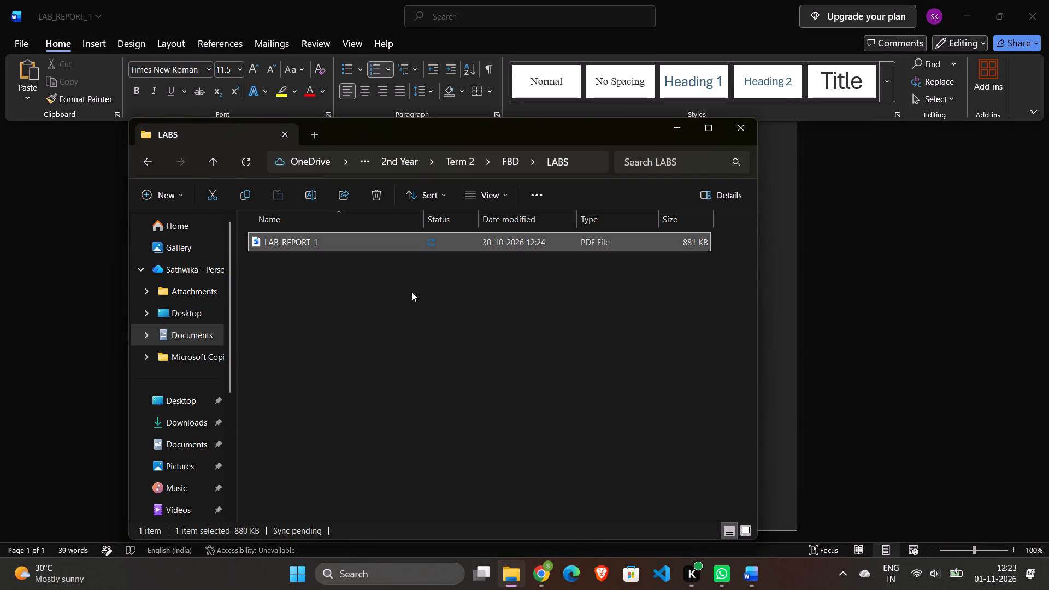
{"action": "left_click", "coordinate": [827, 365]}
{"action": "left_click", "coordinate": [539, 572]}
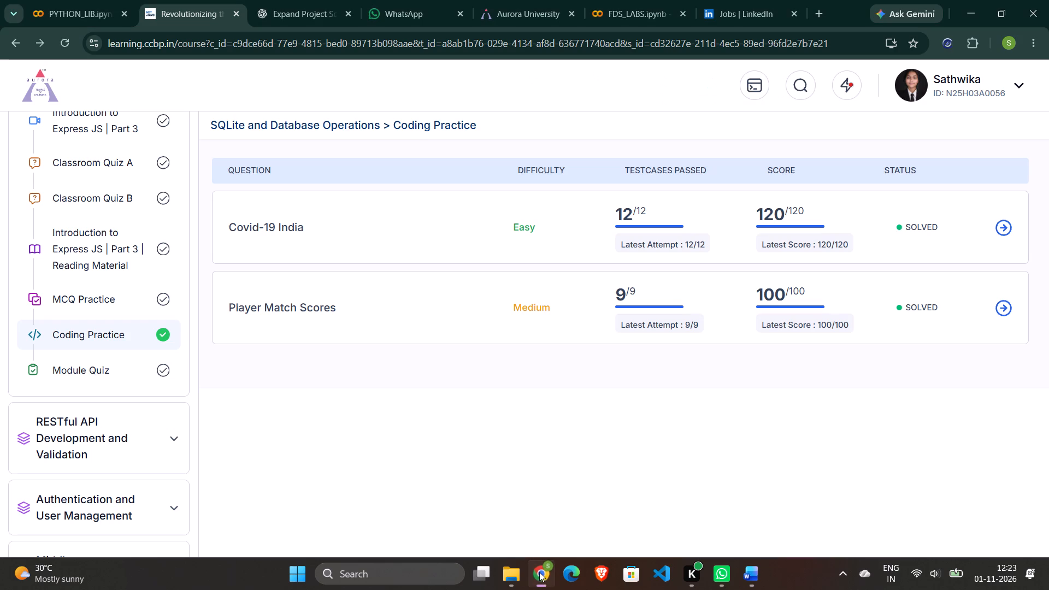
{"action": "scroll", "coordinate": [109, 216], "scroll_direction": "up", "scroll_amount": 1}
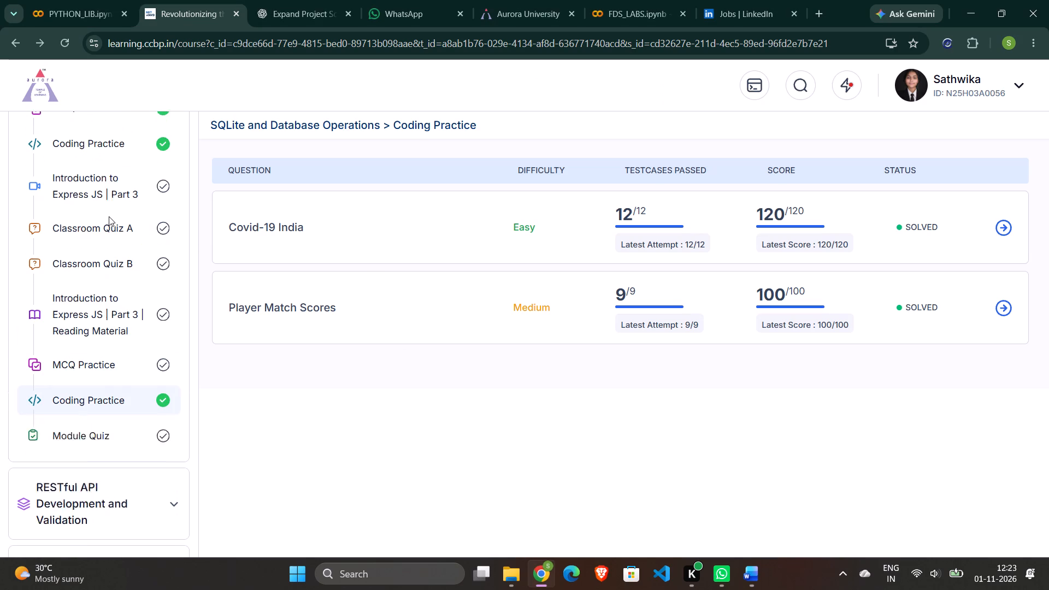
{"action": "scroll", "coordinate": [109, 216], "scroll_direction": "up", "scroll_amount": 1}
{"action": "left_click", "coordinate": [126, 194]}
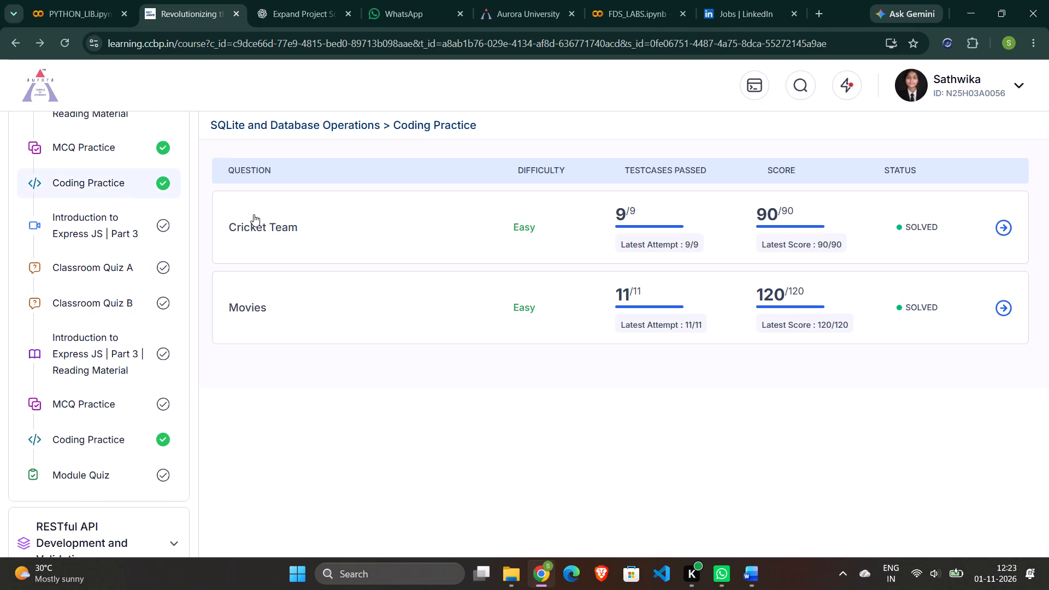
Open the Cricket Team question and copy its title from the description.
{"action": "left_click_drag", "start_coordinate": [303, 226], "coordinate": [228, 237]}
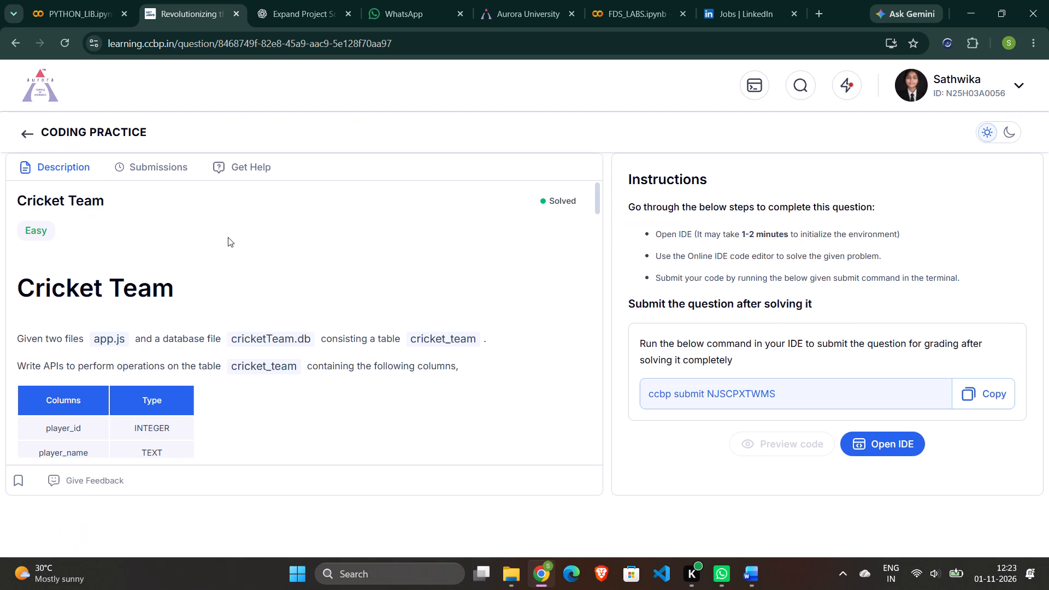
{"action": "left_click_drag", "start_coordinate": [185, 288], "coordinate": [28, 299]}
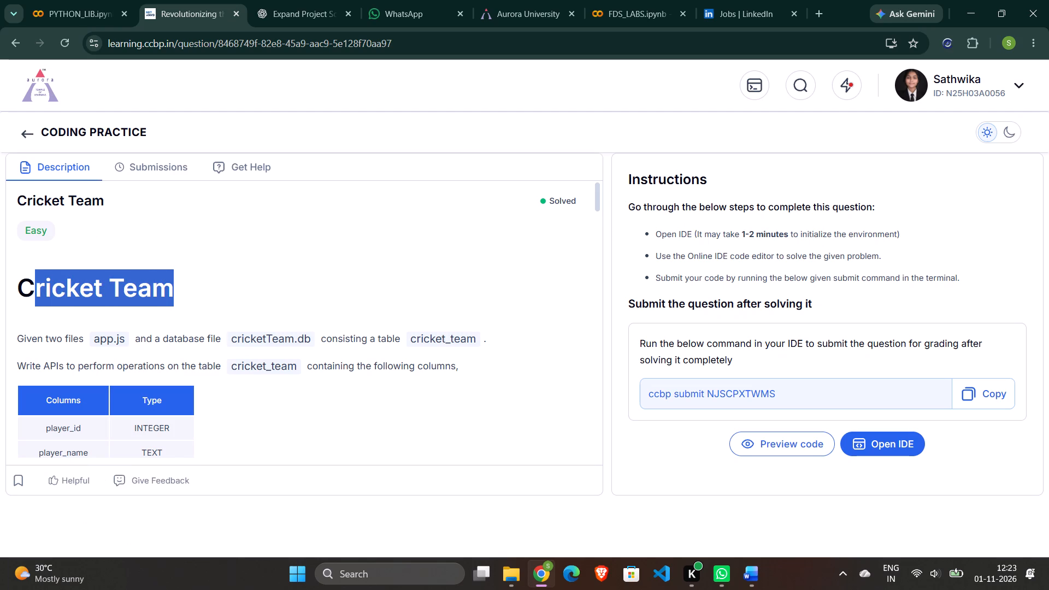
{"action": "left_click_drag", "start_coordinate": [28, 299], "coordinate": [21, 300]}
{"action": "key", "text": "ctrl+c"}
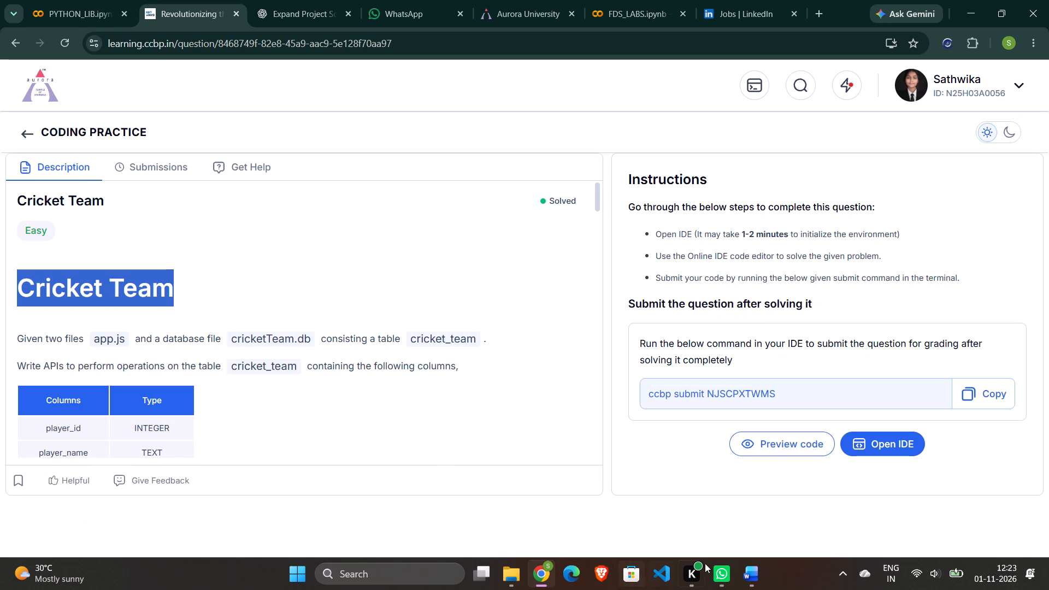
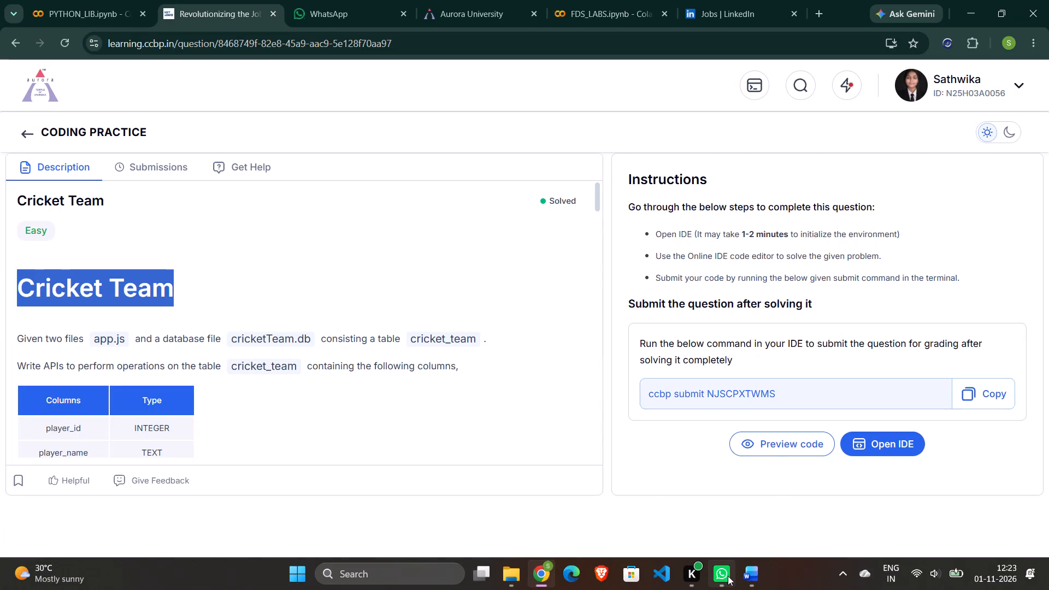
Switch to the Word report and paste the copied Cricket Team title as list item 1 below the assessment details table.
{"action": "left_click", "coordinate": [761, 569]}
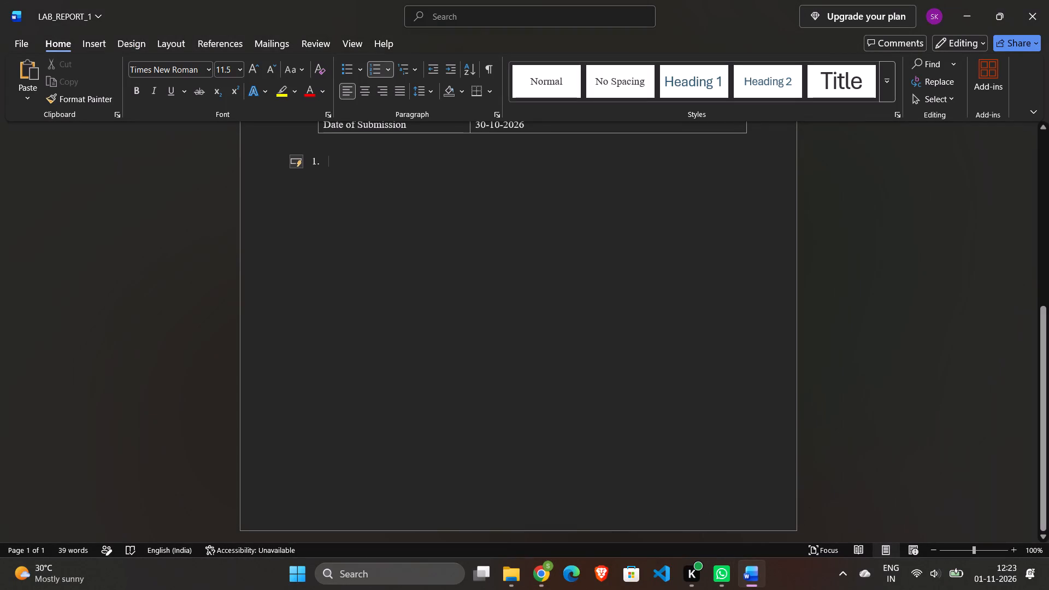
{"action": "key", "text": "ctrl+v"}
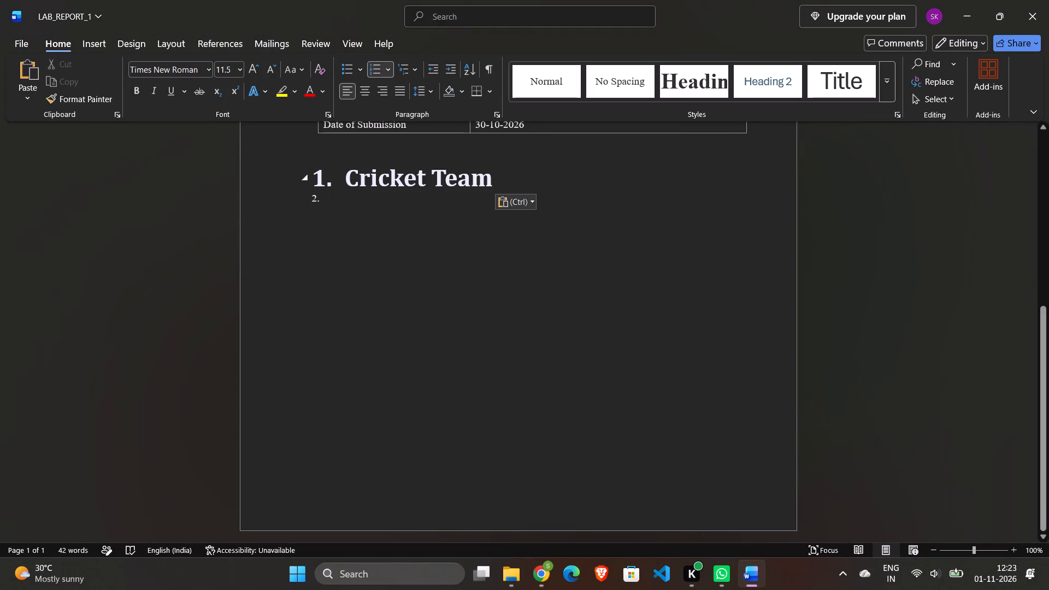
Format the Cricket Team heading as bold Times New Roman at size 12.
{"action": "left_click", "coordinate": [494, 181]}
{"action": "left_click_drag", "start_coordinate": [494, 181], "coordinate": [302, 192]}
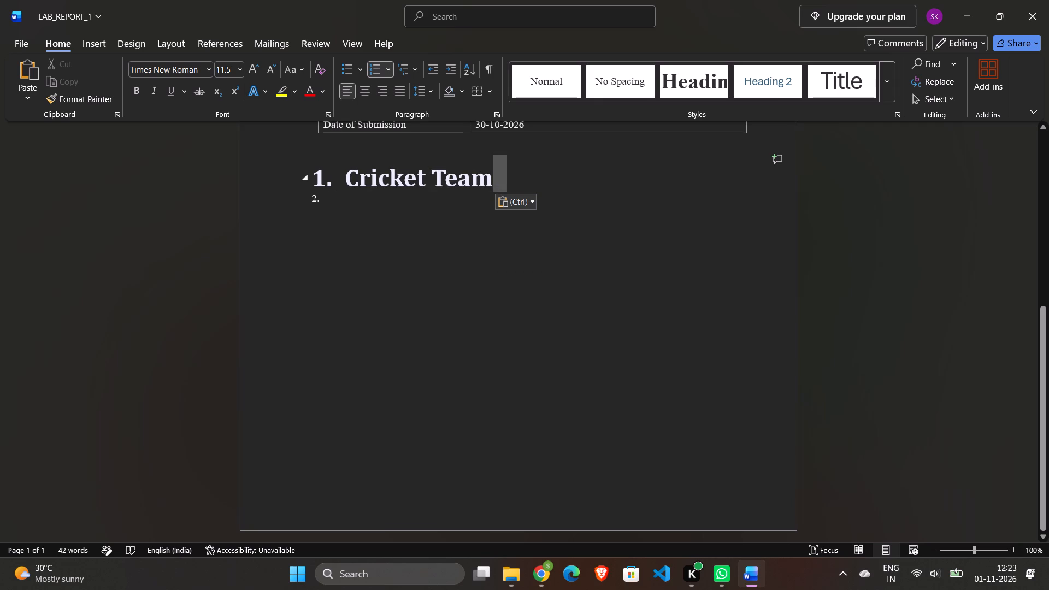
{"action": "left_click_drag", "start_coordinate": [302, 192], "coordinate": [303, 186]}
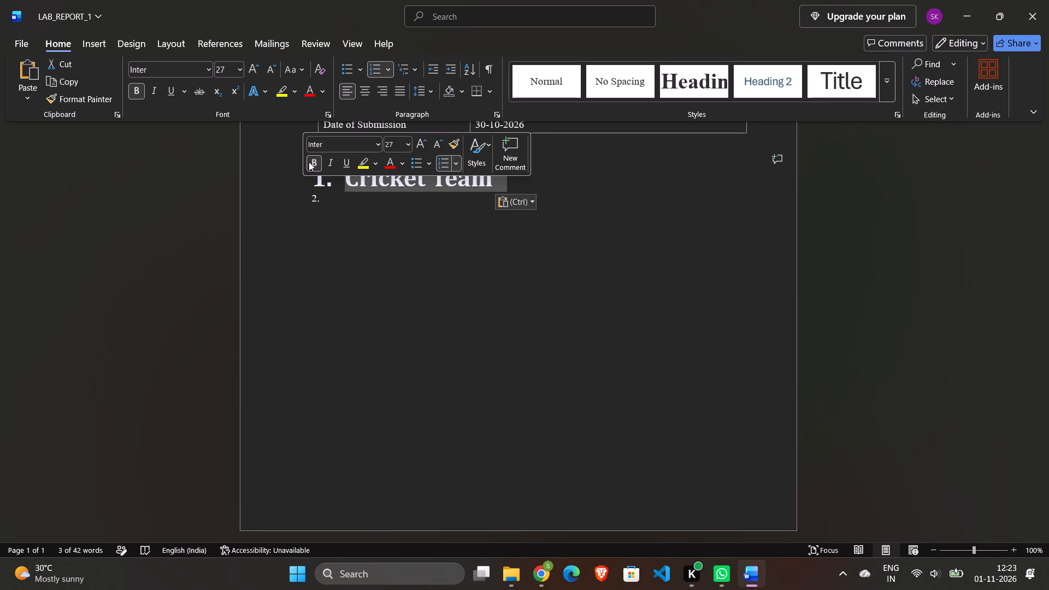
{"action": "left_click", "coordinate": [309, 162]}
{"action": "left_click", "coordinate": [379, 145]}
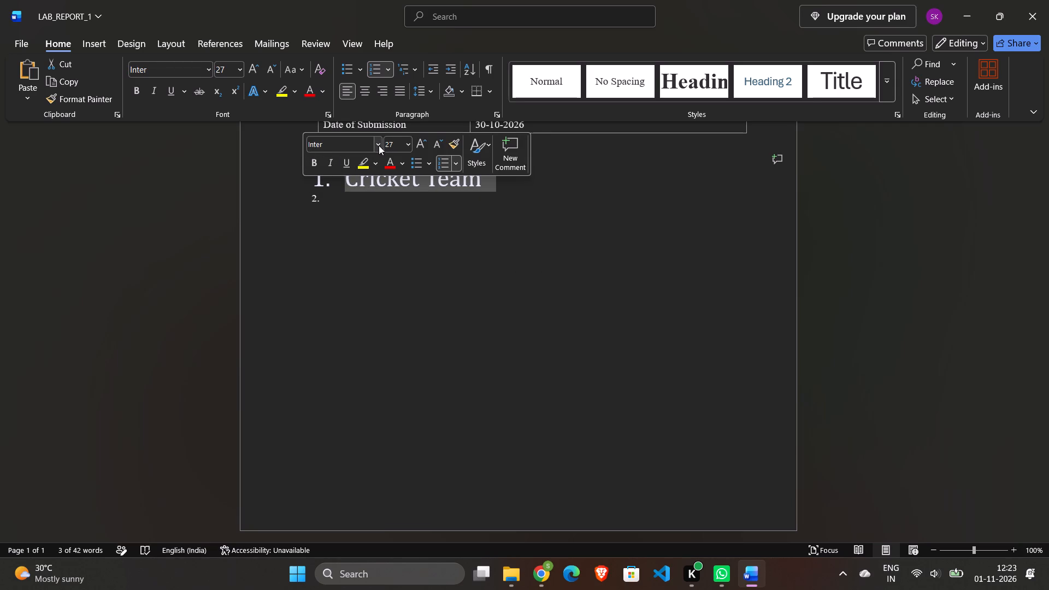
{"action": "left_click", "coordinate": [379, 234]}
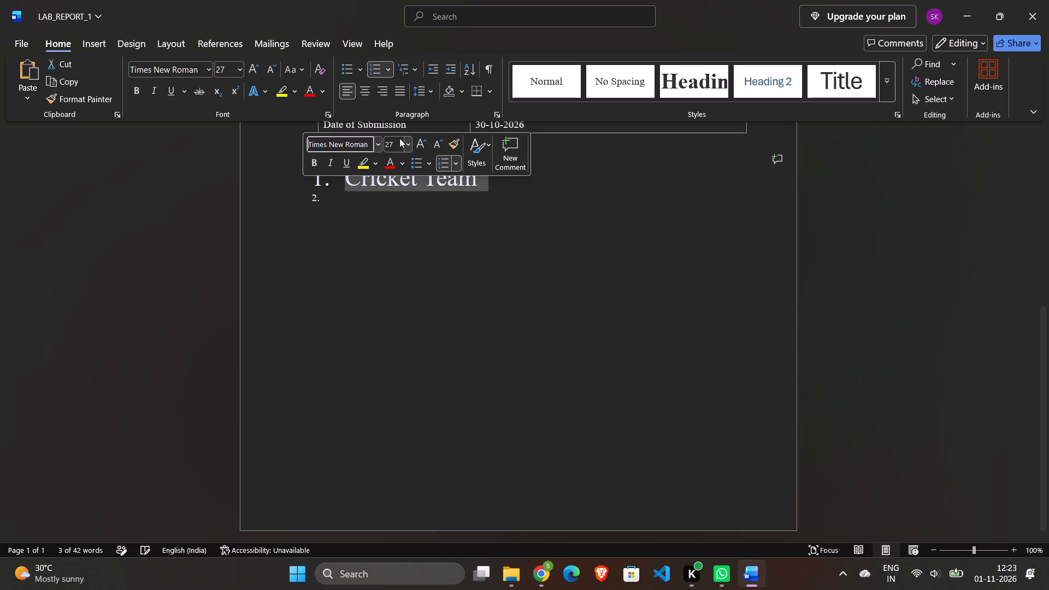
{"action": "left_click", "coordinate": [405, 144]}
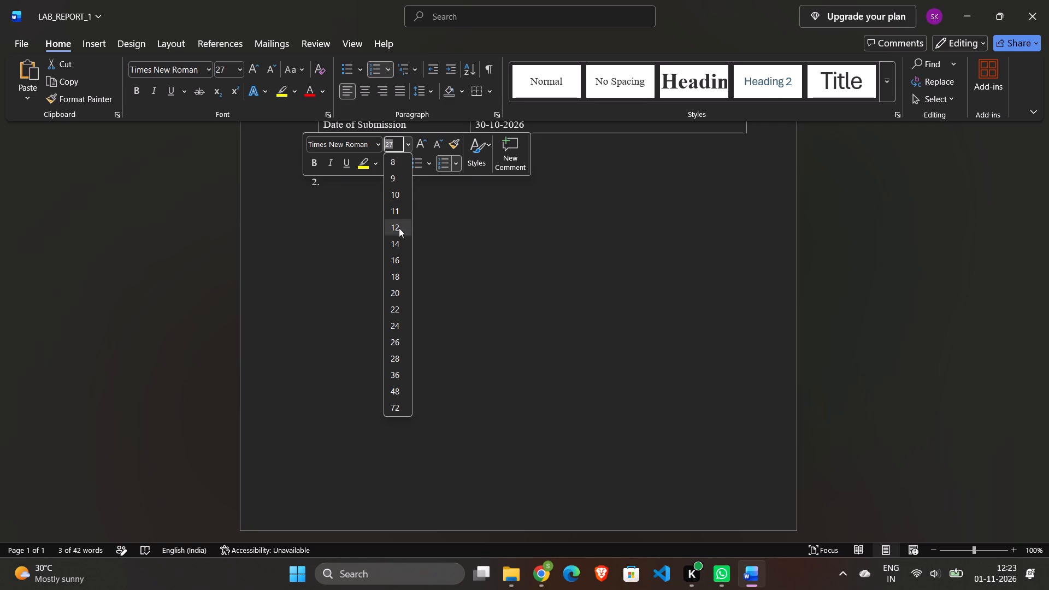
{"action": "left_click", "coordinate": [399, 228]}
{"action": "left_click", "coordinate": [365, 225]}
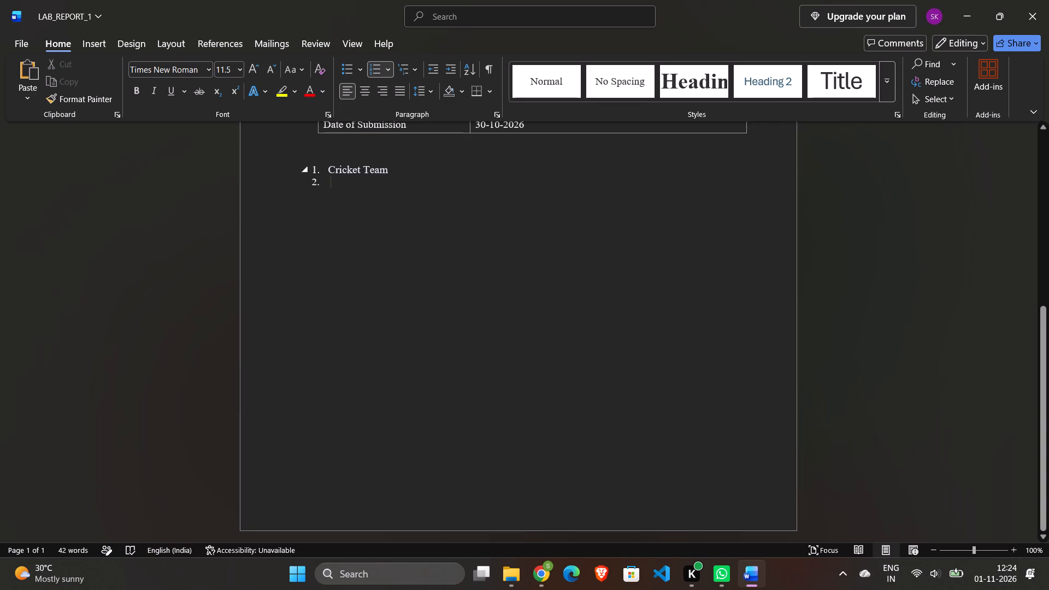
{"action": "left_click_drag", "start_coordinate": [401, 168], "coordinate": [303, 174]}
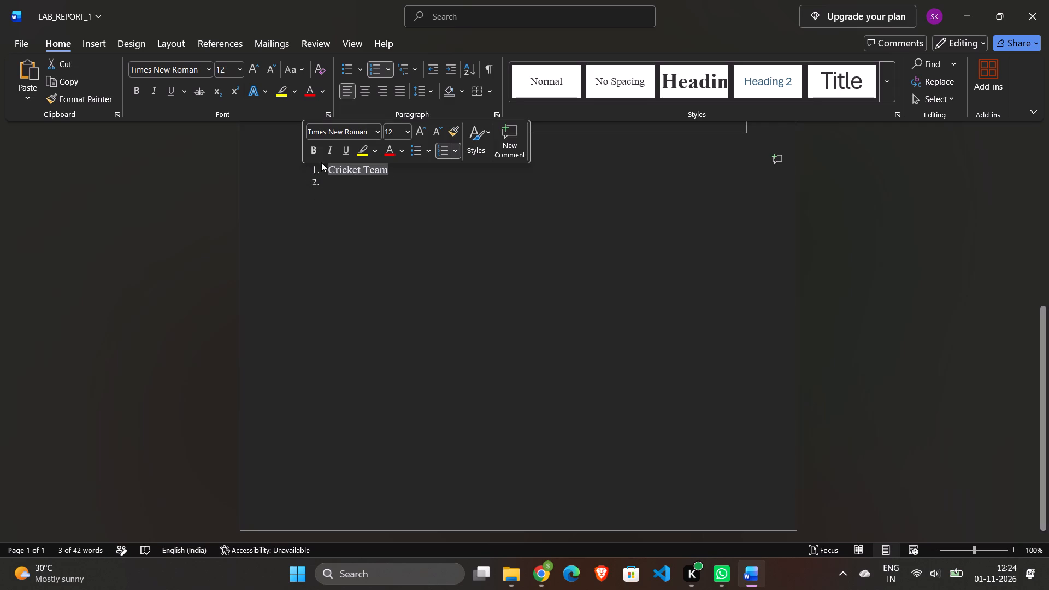
{"action": "left_click", "coordinate": [314, 152]}
{"action": "left_click", "coordinate": [344, 190]}
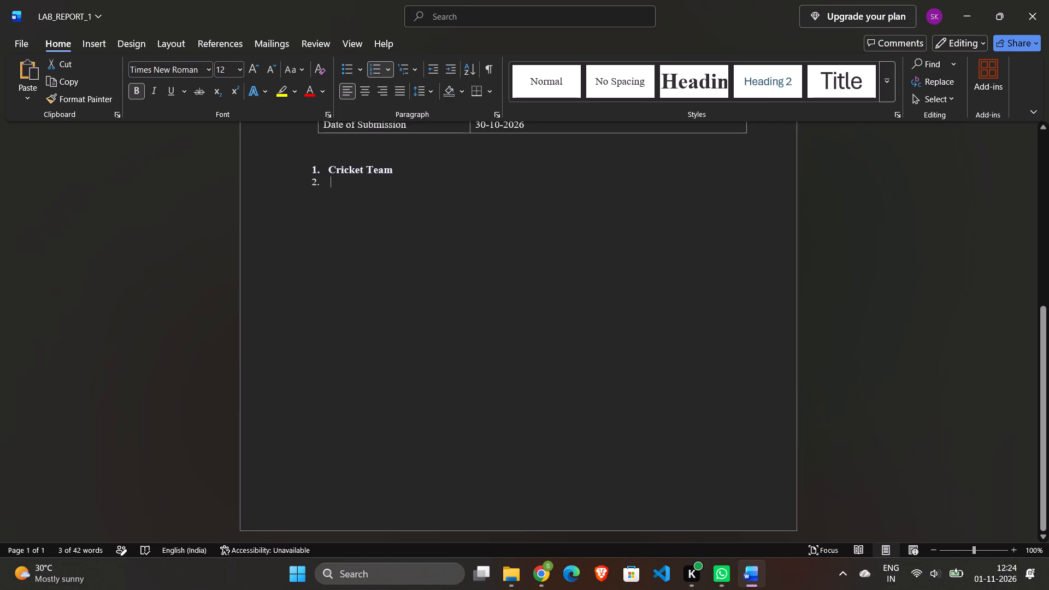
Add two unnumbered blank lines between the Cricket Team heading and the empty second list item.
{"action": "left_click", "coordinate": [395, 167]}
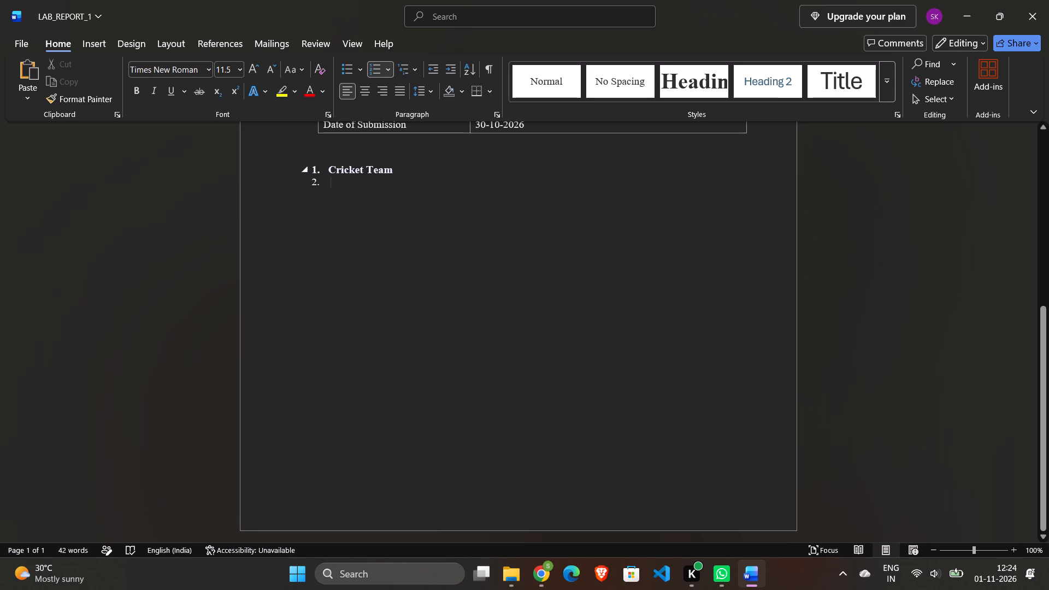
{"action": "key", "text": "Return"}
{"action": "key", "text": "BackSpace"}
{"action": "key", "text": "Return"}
In the browser, open the Cricket Team code preview and capture a screenshot of app.js with the browser profile details showing.
{"action": "left_click", "coordinate": [541, 579]}
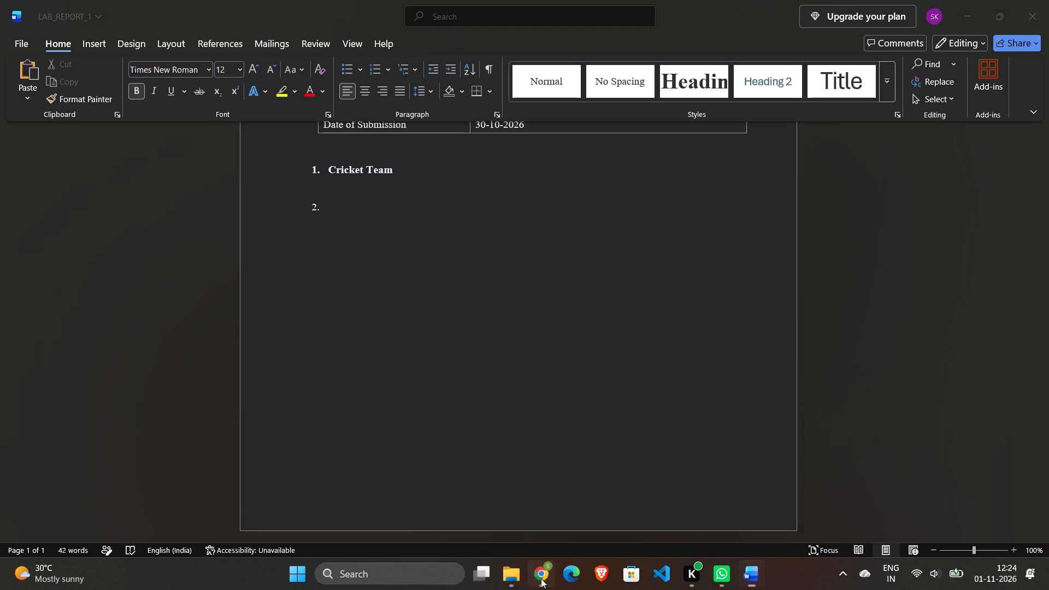
{"action": "left_click", "coordinate": [188, 264]}
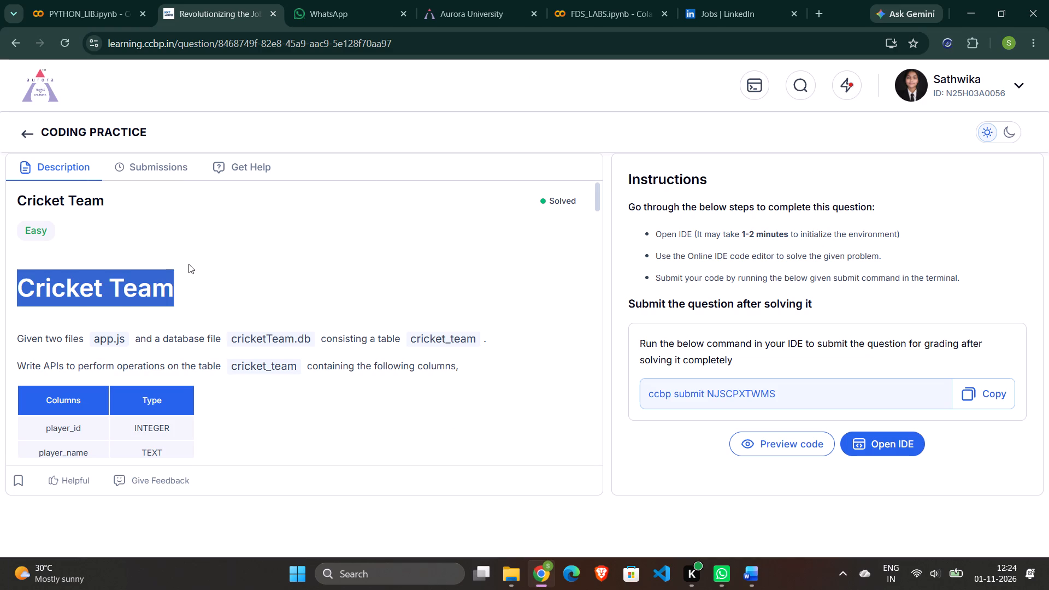
{"action": "left_click", "coordinate": [761, 451]}
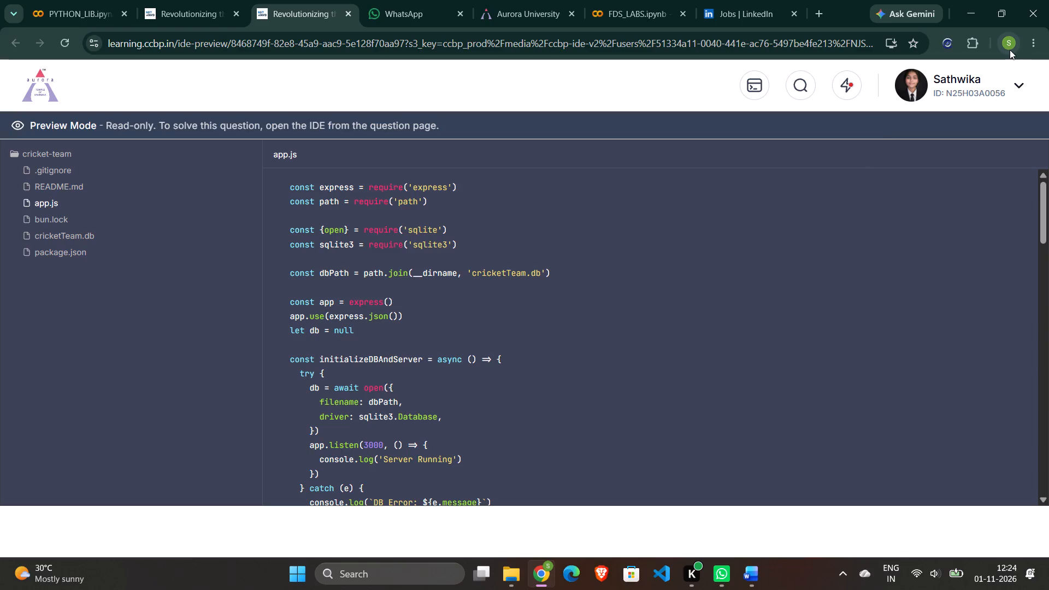
{"action": "left_click", "coordinate": [1011, 33]}
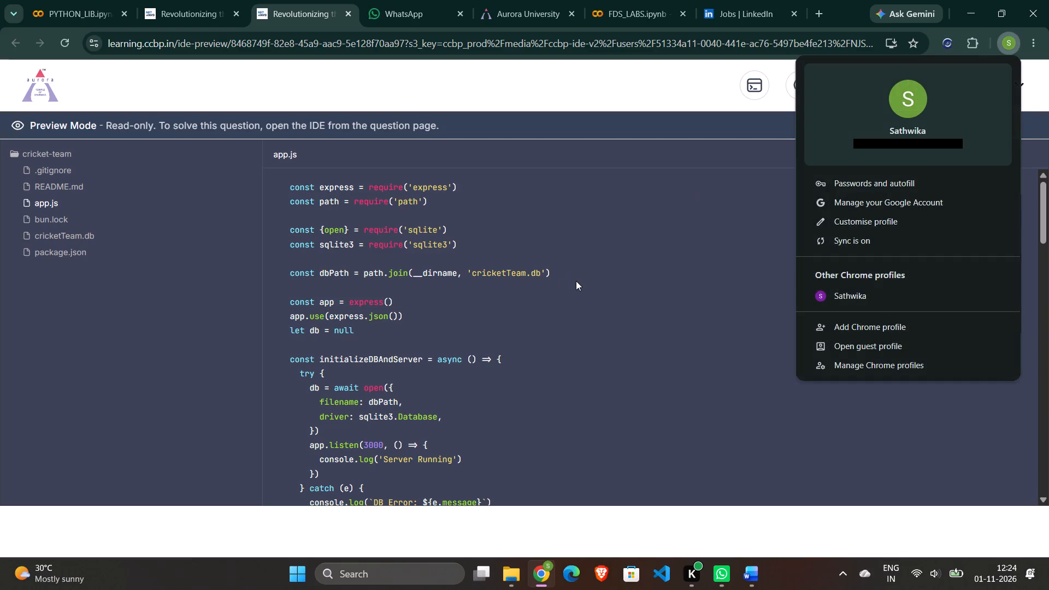
{"action": "key", "text": "Print"}
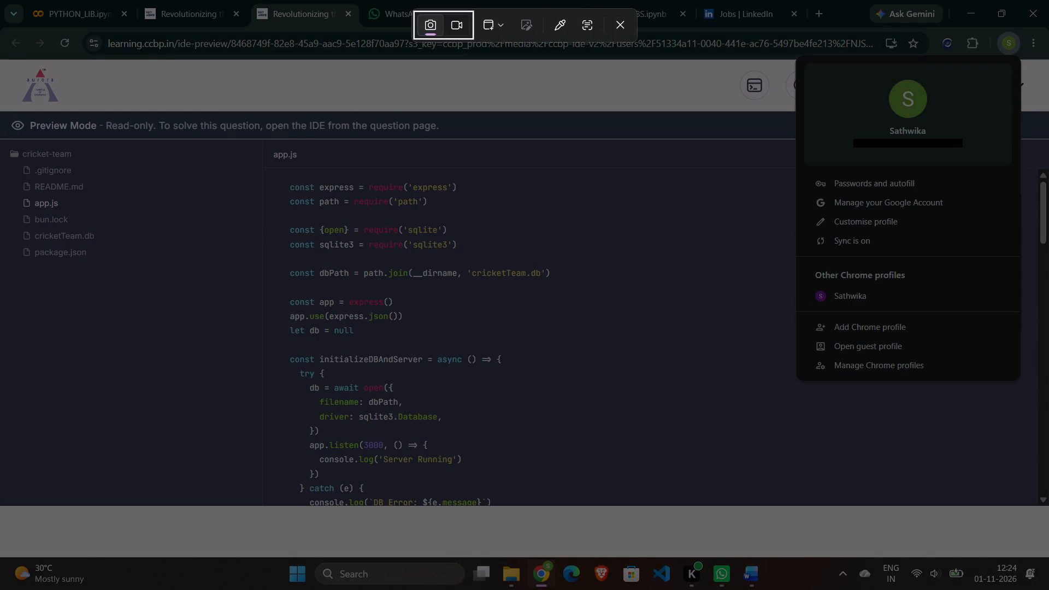
{"action": "left_click", "coordinate": [576, 281]}
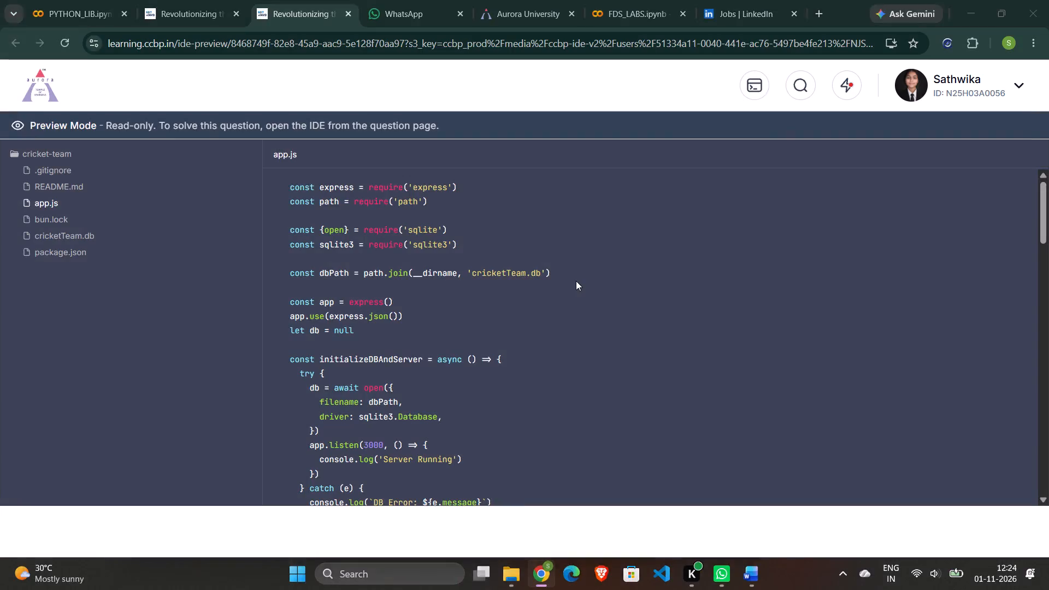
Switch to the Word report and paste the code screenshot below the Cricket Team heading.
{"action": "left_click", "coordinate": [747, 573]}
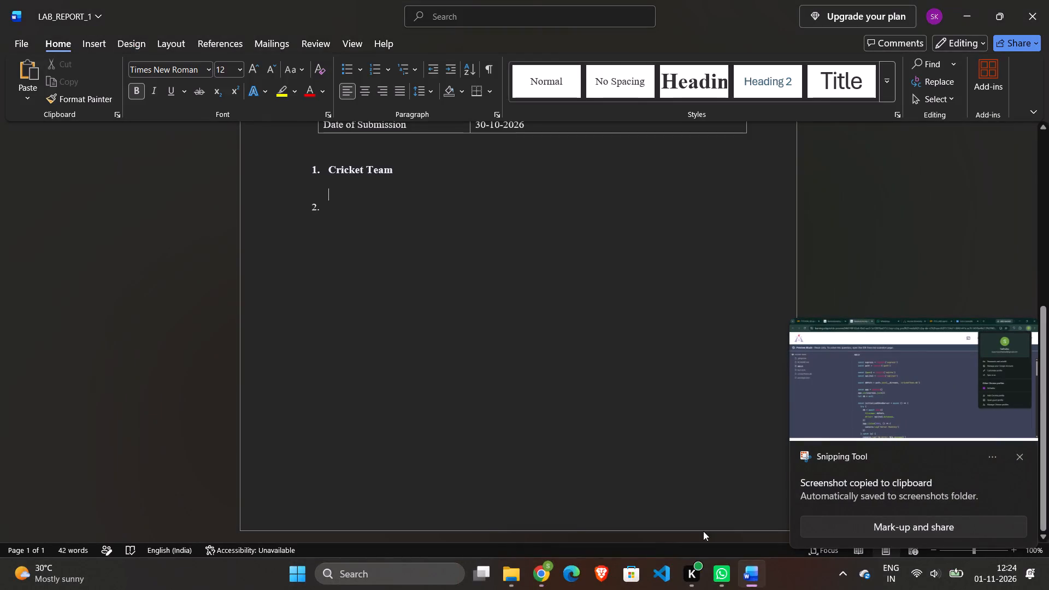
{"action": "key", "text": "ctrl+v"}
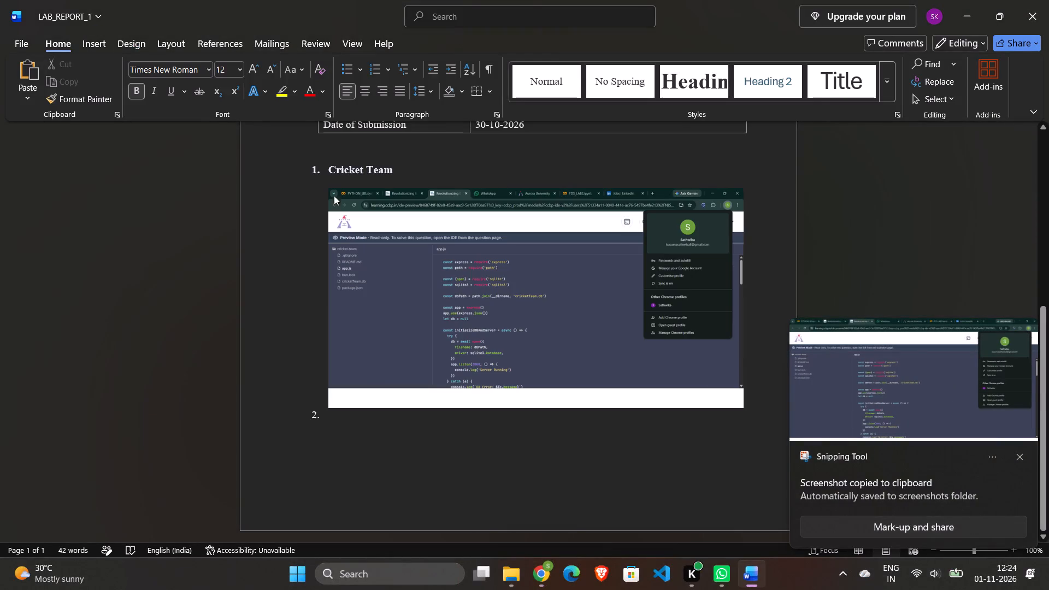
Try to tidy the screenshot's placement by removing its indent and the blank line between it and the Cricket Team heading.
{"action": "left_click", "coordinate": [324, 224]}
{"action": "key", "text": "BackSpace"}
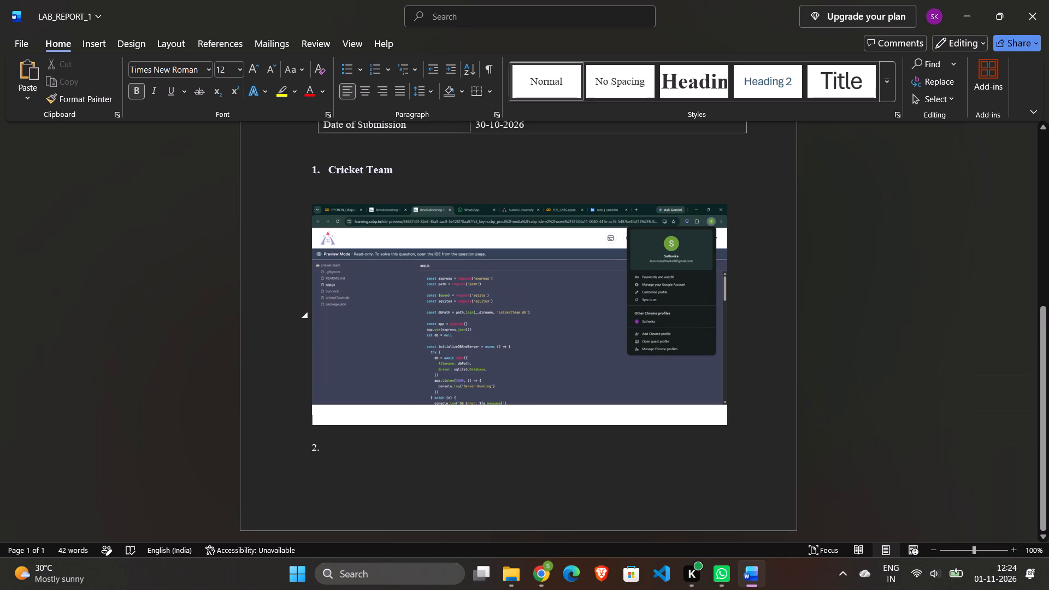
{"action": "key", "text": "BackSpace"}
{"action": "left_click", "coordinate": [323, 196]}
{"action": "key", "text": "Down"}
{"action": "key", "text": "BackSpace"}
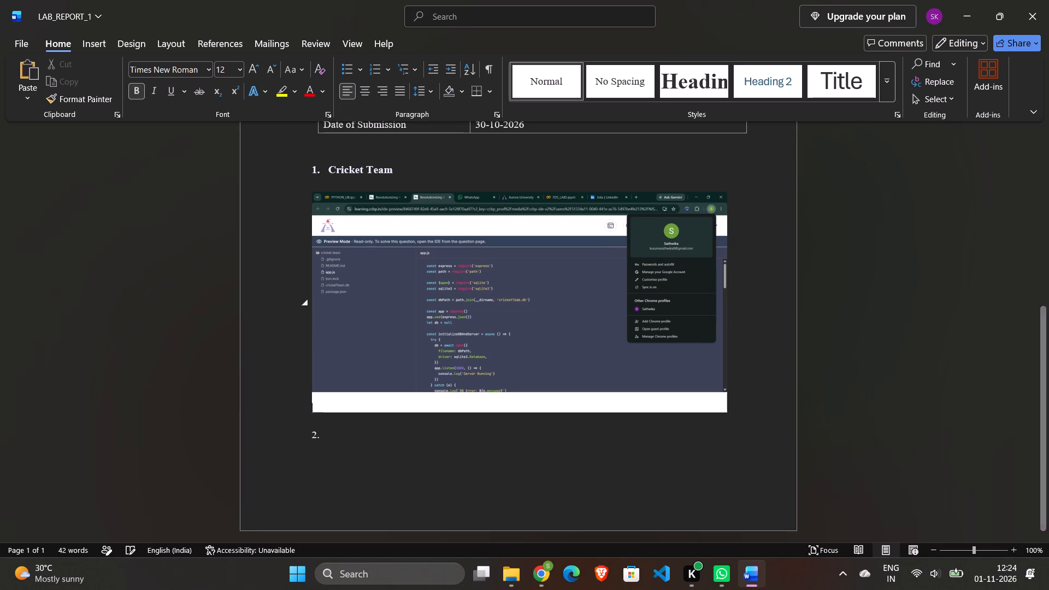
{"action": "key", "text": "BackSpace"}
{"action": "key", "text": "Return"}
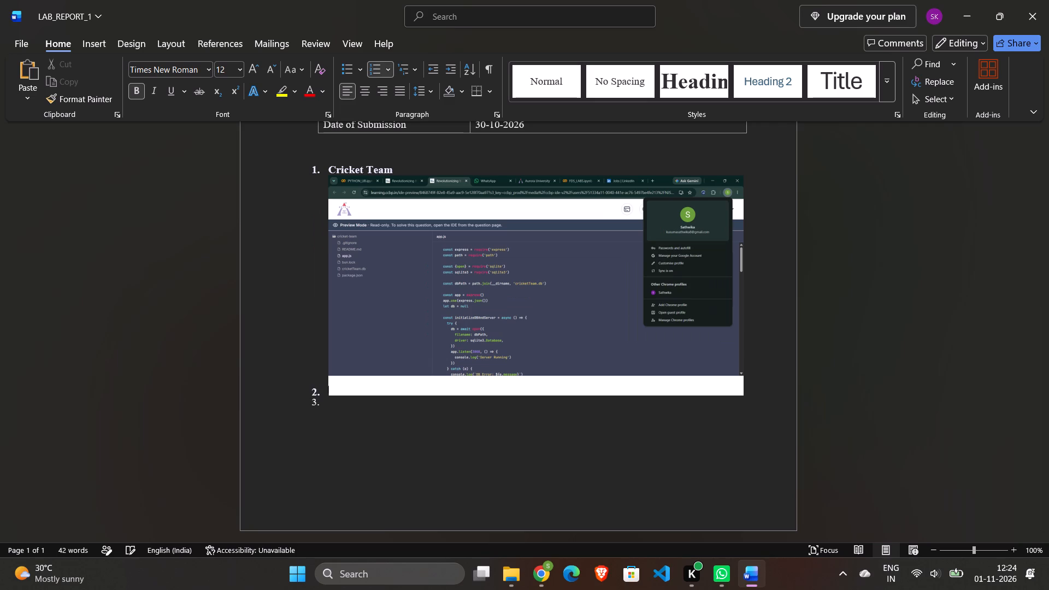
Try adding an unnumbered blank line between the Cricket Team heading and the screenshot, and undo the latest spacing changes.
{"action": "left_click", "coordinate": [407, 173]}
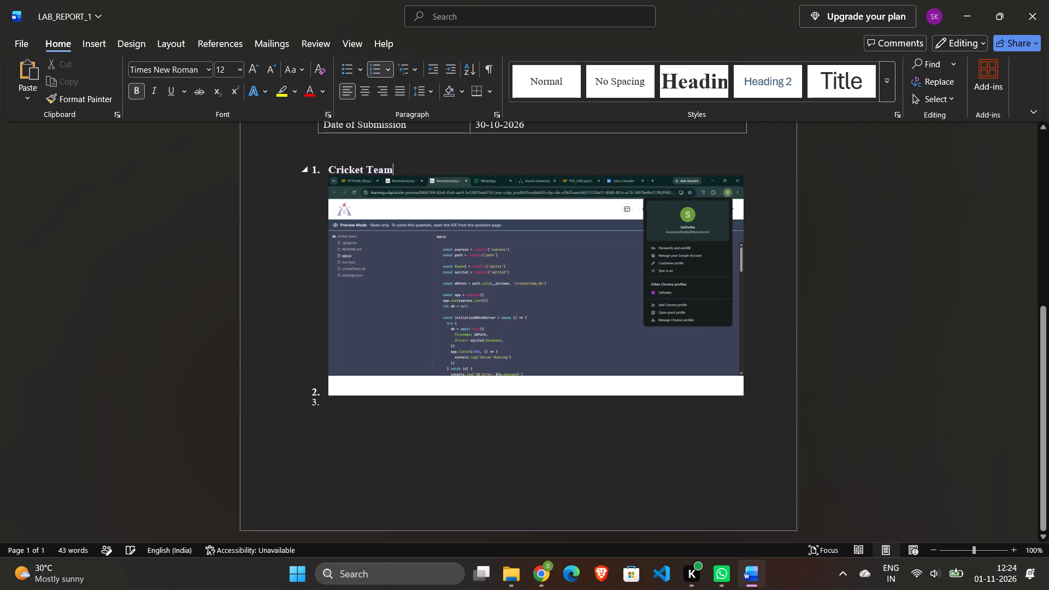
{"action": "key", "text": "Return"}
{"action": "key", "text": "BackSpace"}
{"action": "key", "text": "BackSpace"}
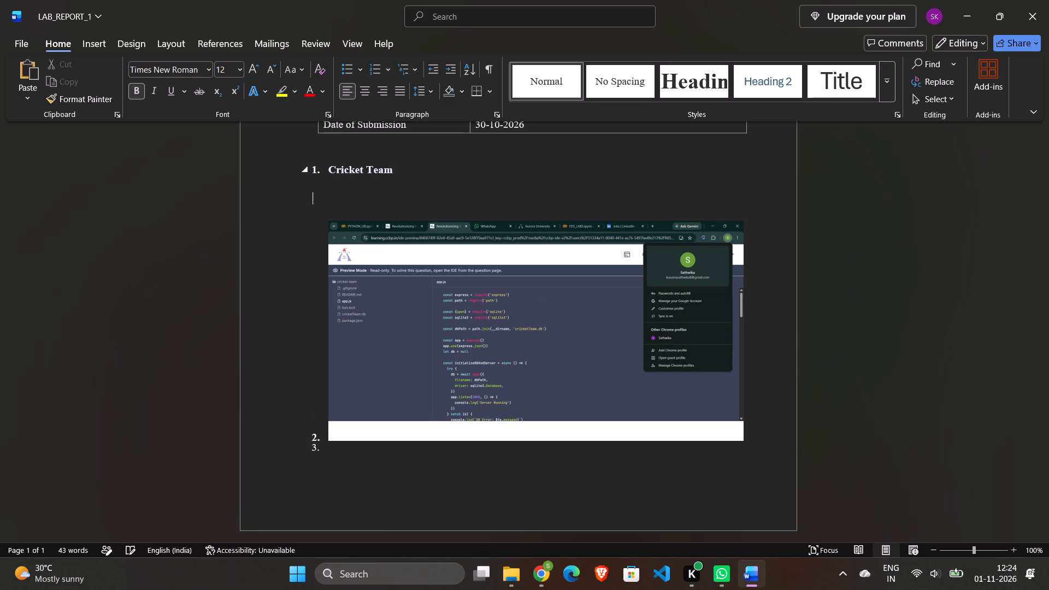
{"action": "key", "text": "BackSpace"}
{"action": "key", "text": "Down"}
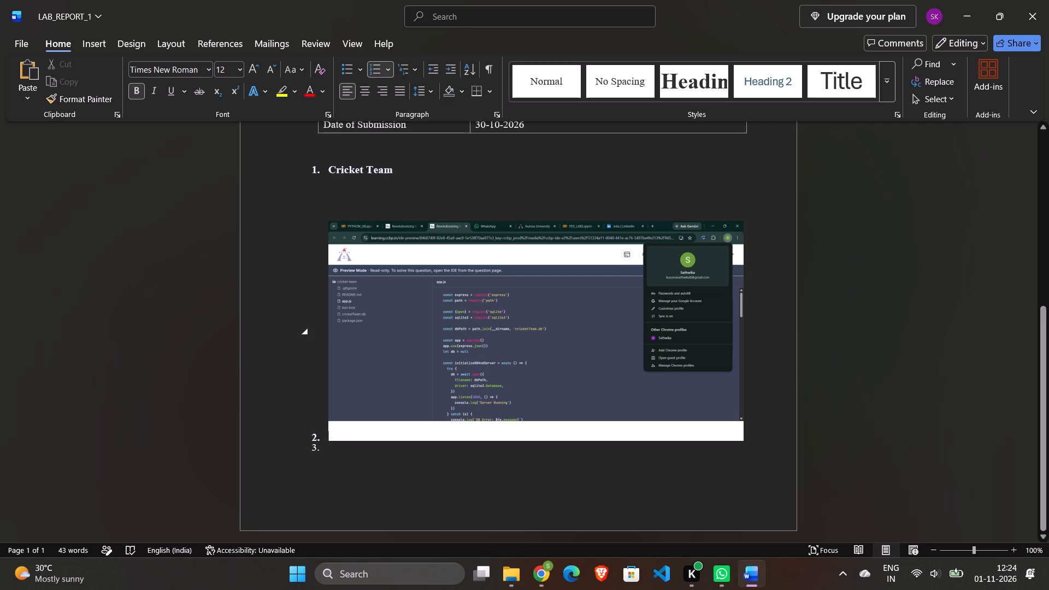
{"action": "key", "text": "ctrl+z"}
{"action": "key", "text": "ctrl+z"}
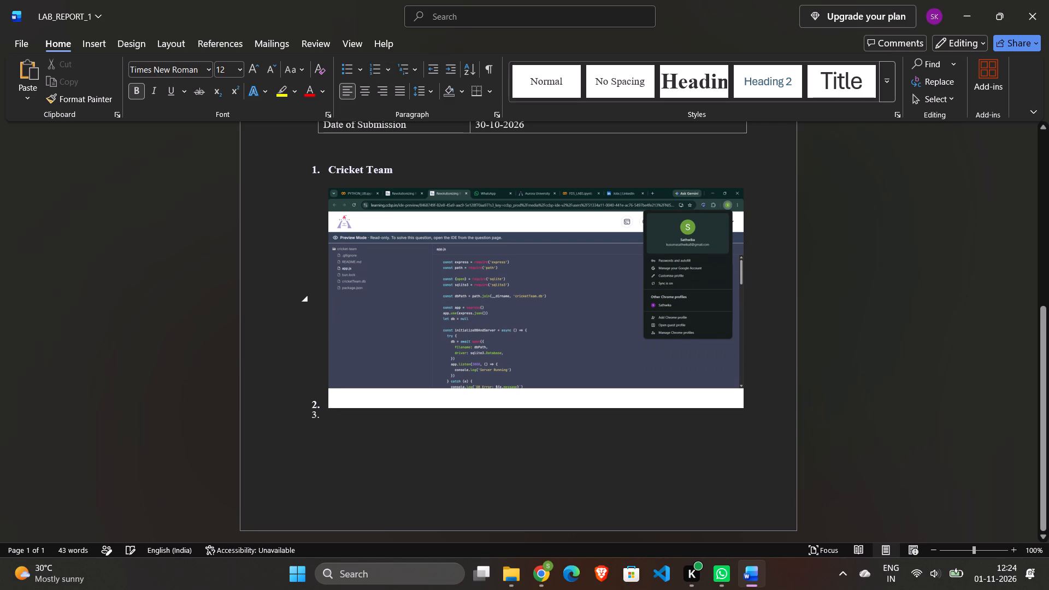
Delete the pasted screenshot, the empty numbered items and the blank lines below the Cricket Team heading.
{"action": "left_click_drag", "start_coordinate": [323, 414], "coordinate": [333, 267]}
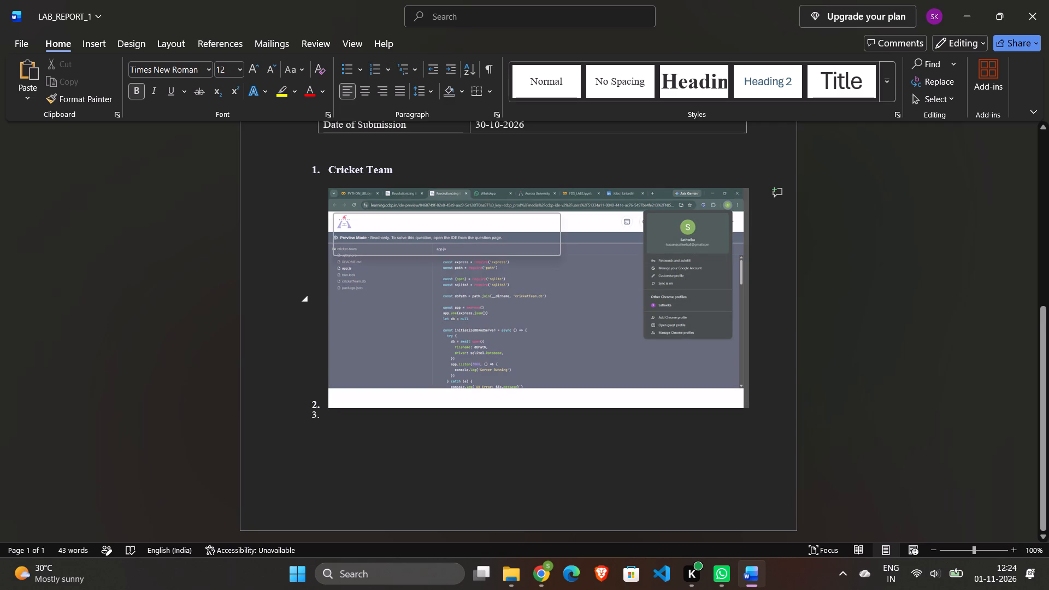
{"action": "key", "text": "BackSpace"}
{"action": "key", "text": "BackSpace"}
{"action": "key", "text": "BackSpace"}
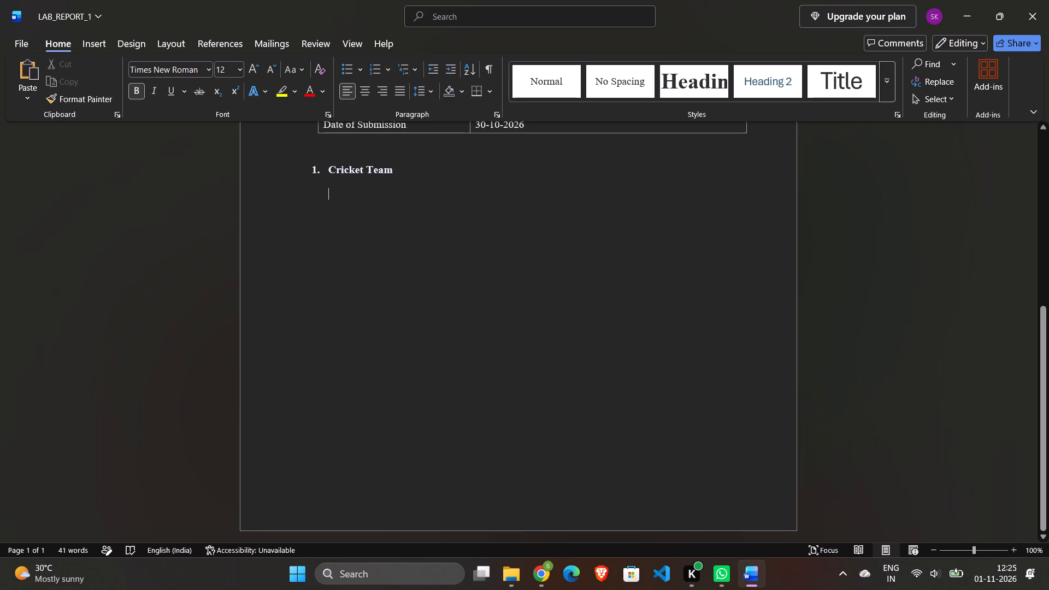
{"action": "key", "text": "BackSpace"}
{"action": "key", "text": "BackSpace"}
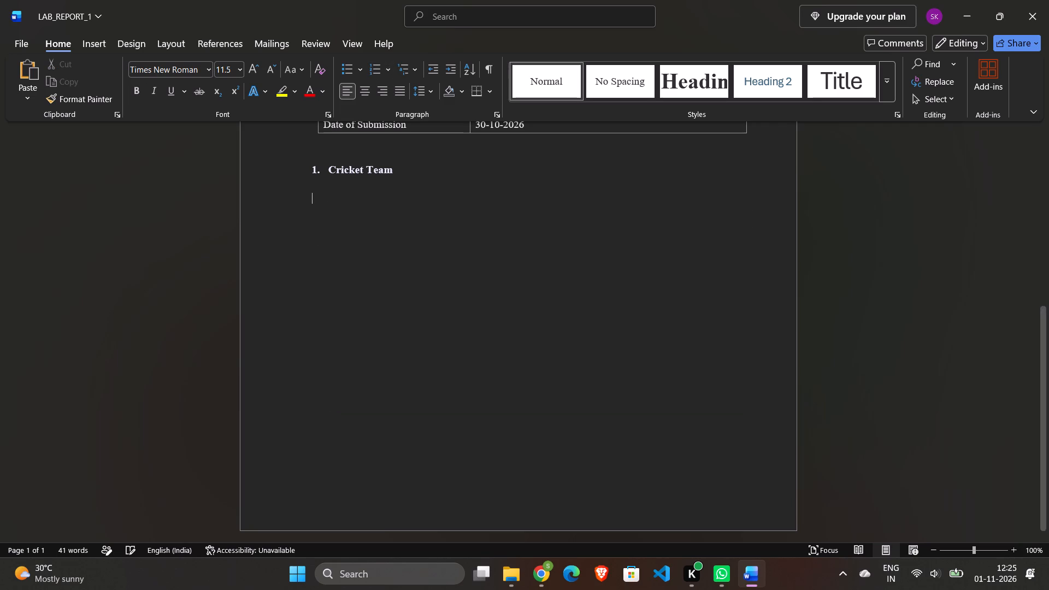
{"action": "key", "text": "BackSpace"}
Add an unnumbered indented line directly below the Cricket Team heading and paste the code screenshot there.
{"action": "key", "text": "Return"}
{"action": "key", "text": "BackSpace"}
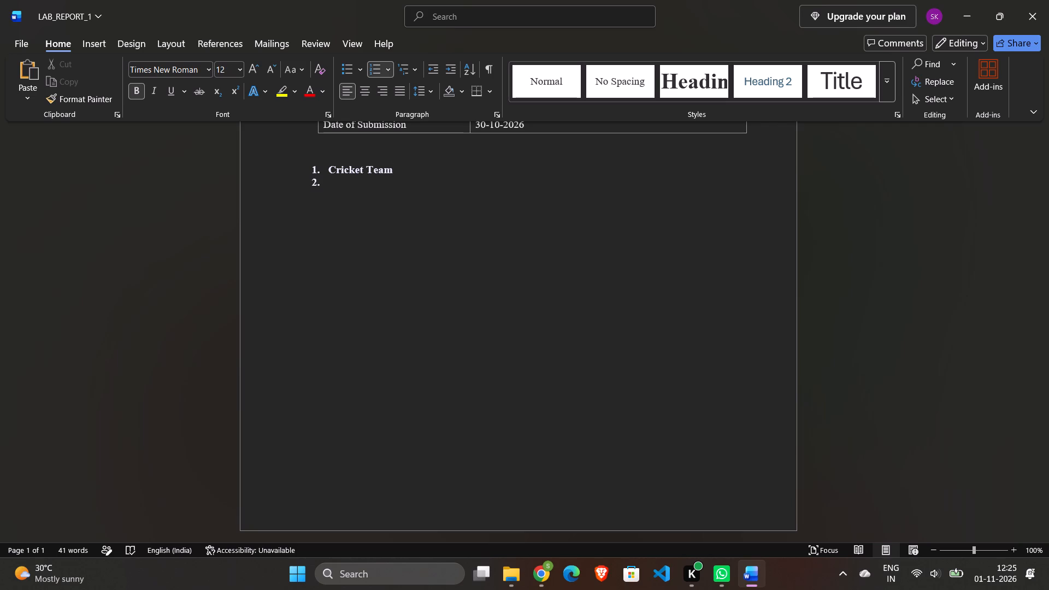
{"action": "key", "text": "ctrl+v"}
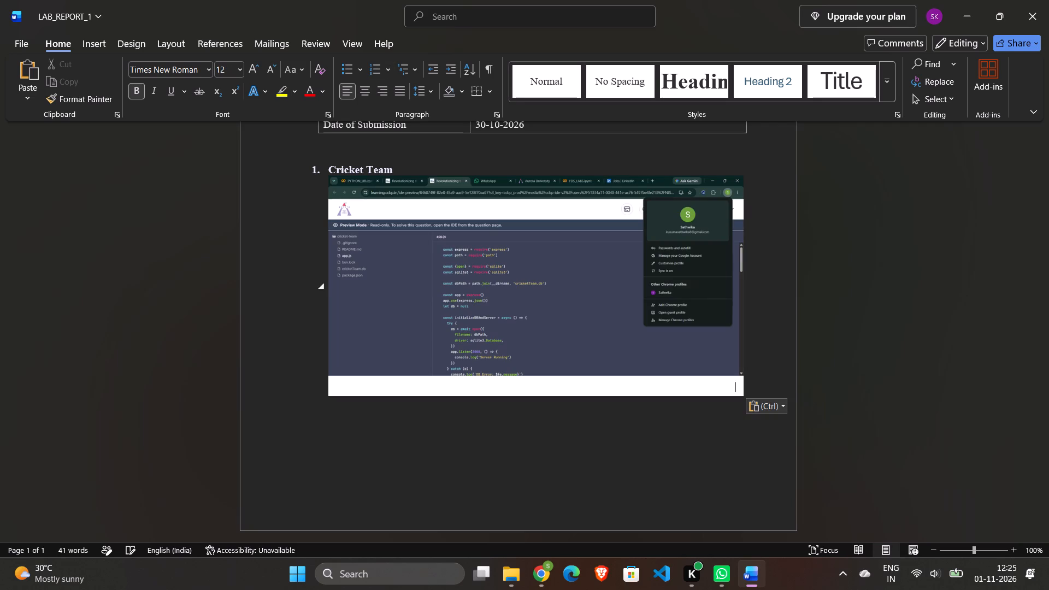
Add an unnumbered blank line between the Cricket Team heading and its screenshot, and two new lines below the screenshot.
{"action": "left_click", "coordinate": [413, 170]}
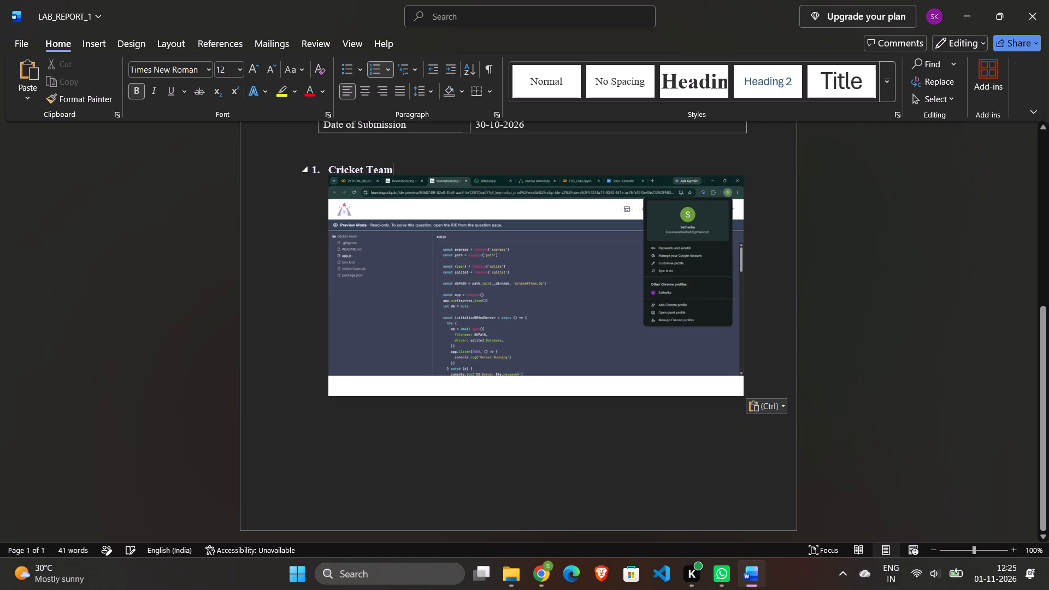
{"action": "key", "text": "Return"}
{"action": "key", "text": "BackSpace"}
{"action": "scroll", "coordinate": [431, 409], "scroll_direction": "down", "scroll_amount": 1}
{"action": "left_click", "coordinate": [443, 439]}
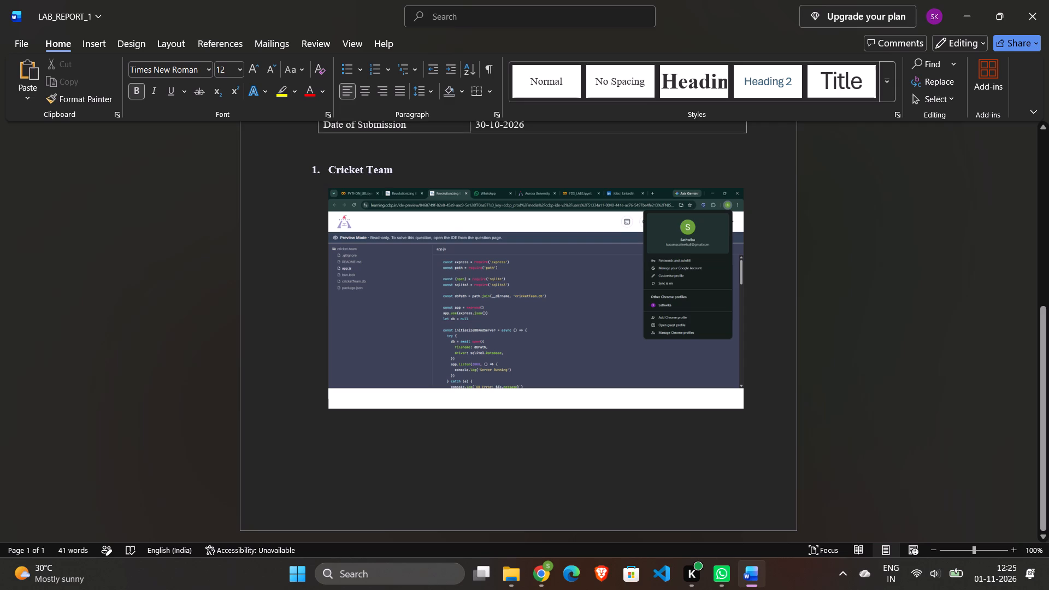
{"action": "left_click", "coordinate": [766, 411]}
{"action": "key", "text": "Return"}
{"action": "key", "text": "Return"}
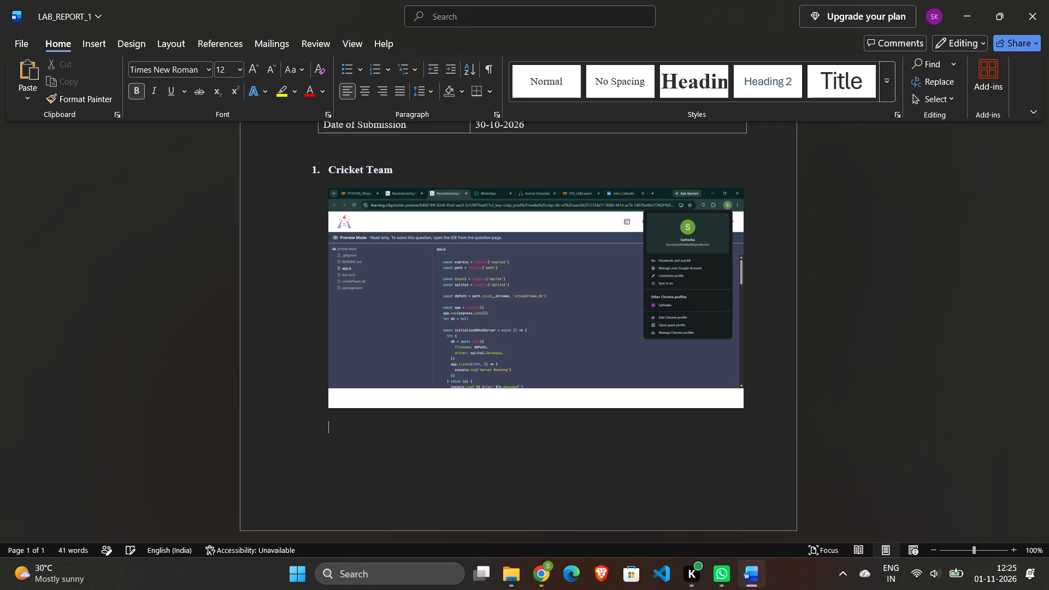
Take a full-page capture of the Cricket Team app.js preview in Chrome and paste it below the screenshot in the Word report.
{"action": "left_click", "coordinate": [544, 574]}
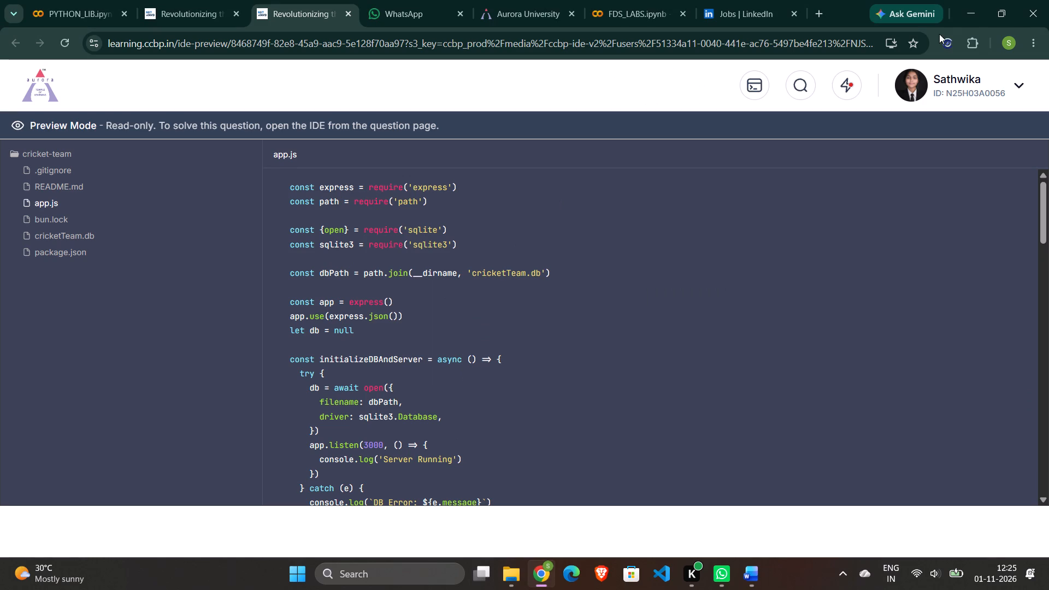
{"action": "left_click", "coordinate": [967, 39]}
{"action": "left_click", "coordinate": [850, 145]}
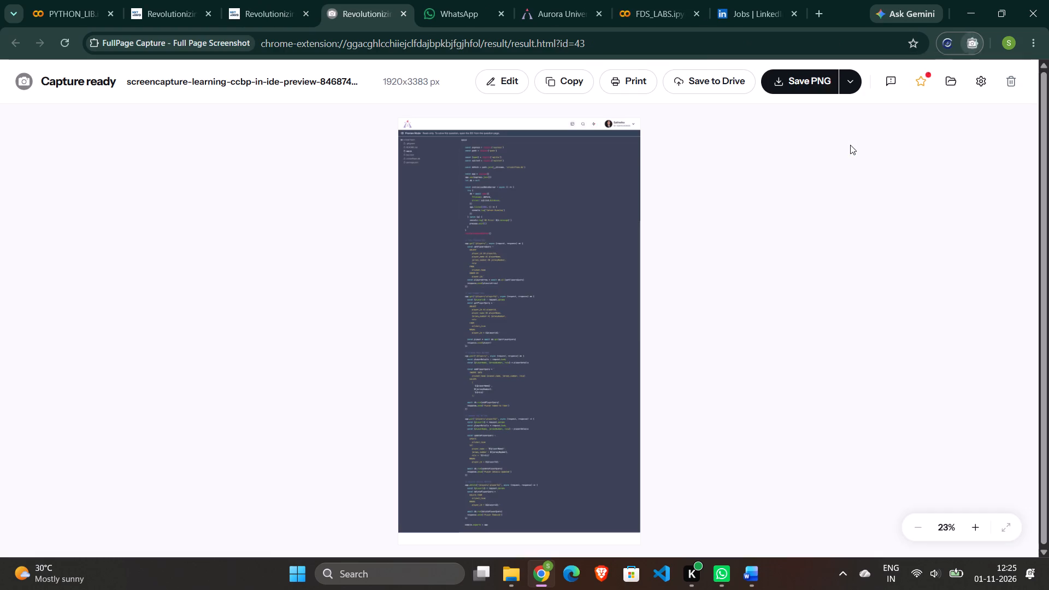
{"action": "left_click", "coordinate": [555, 75]}
{"action": "left_click", "coordinate": [747, 565]}
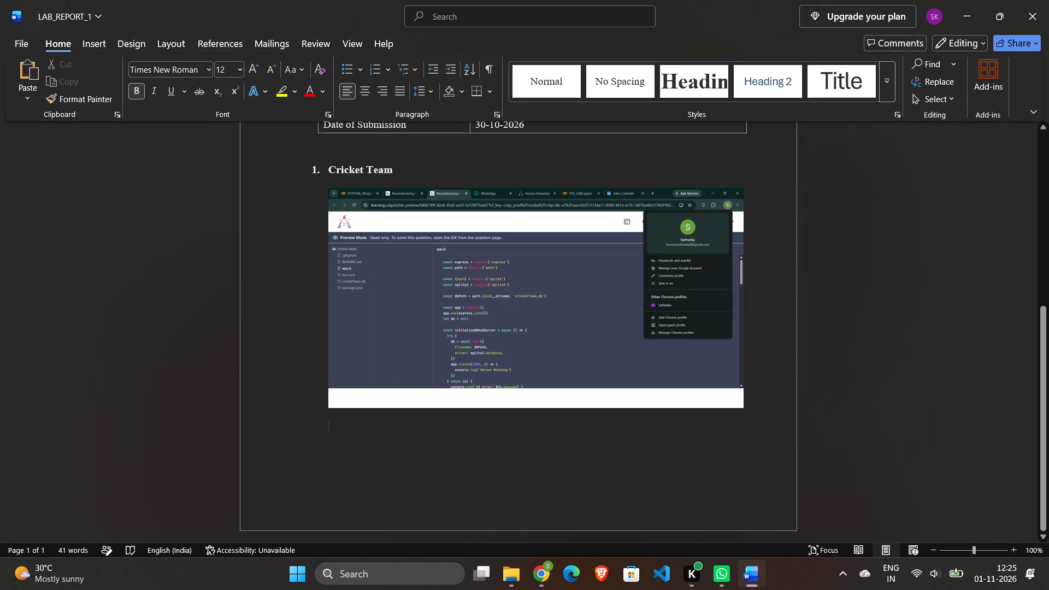
{"action": "key", "text": "ctrl+v"}
Widen the pasted full-page Cricket Team capture and stretch it downward to fill more of the second page.
{"action": "scroll", "coordinate": [552, 478], "scroll_direction": "up", "scroll_amount": 1}
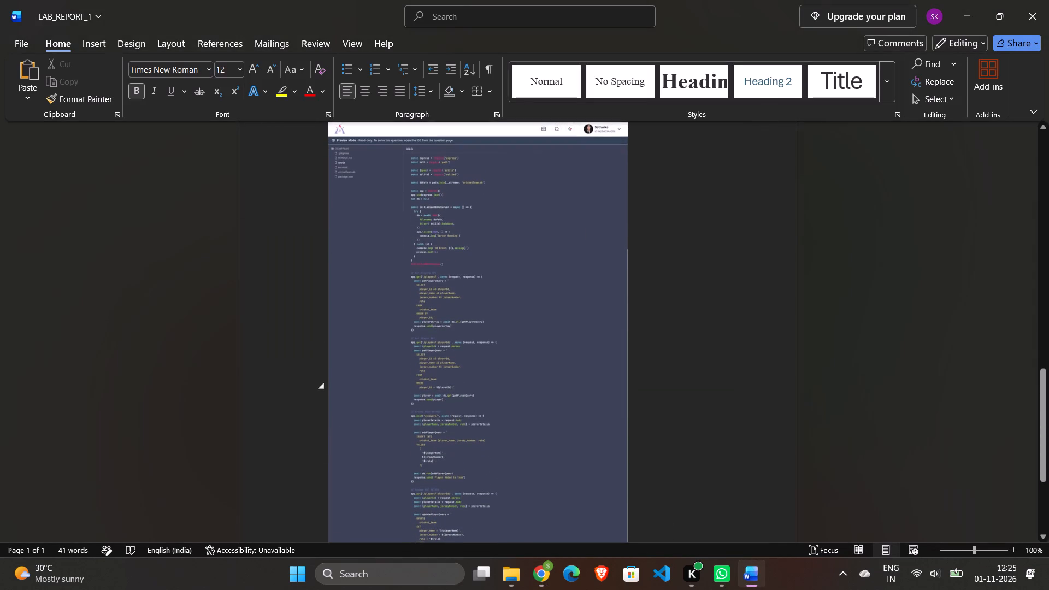
{"action": "left_click", "coordinate": [626, 410]}
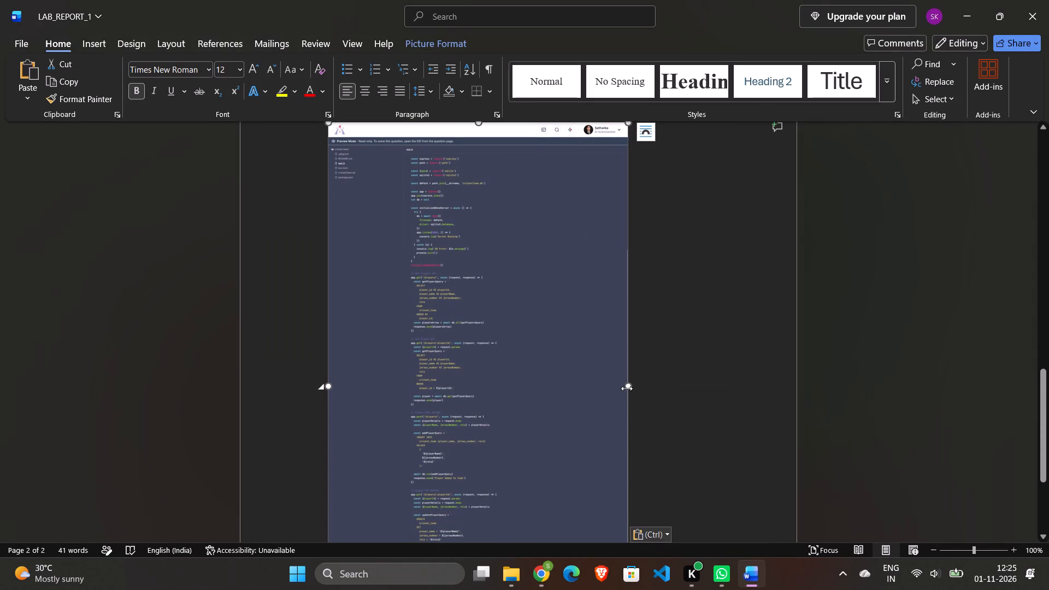
{"action": "left_click_drag", "start_coordinate": [627, 387], "coordinate": [717, 388]}
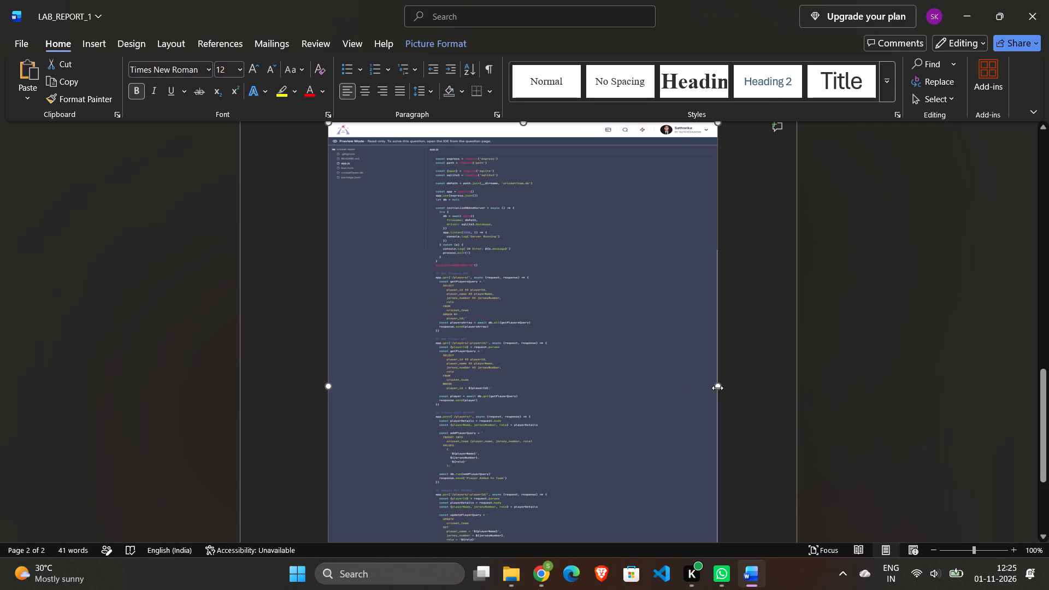
{"action": "scroll", "coordinate": [634, 433], "scroll_direction": "down", "scroll_amount": 2}
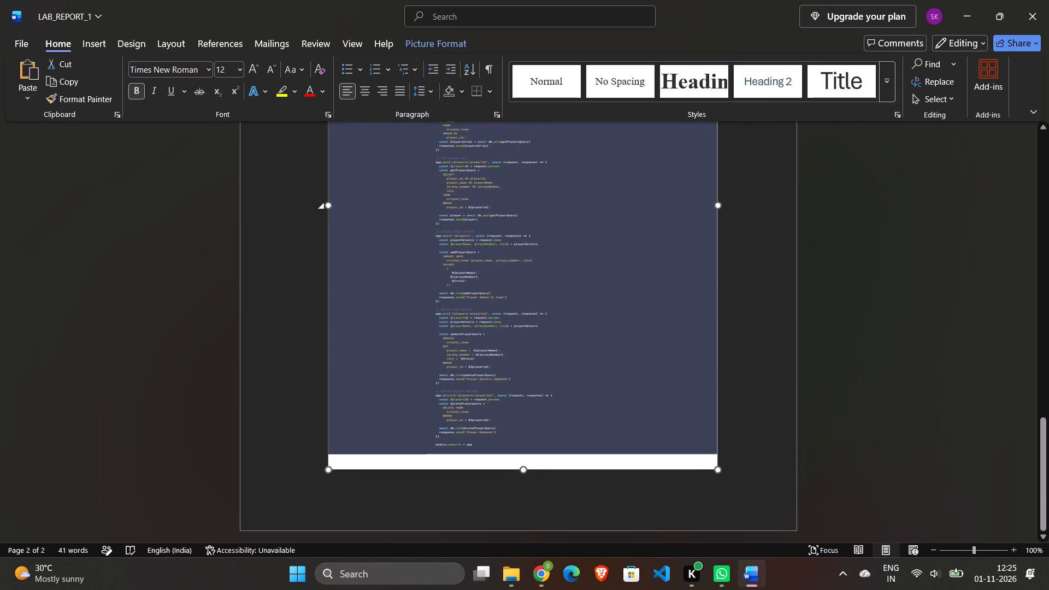
{"action": "left_click_drag", "start_coordinate": [523, 468], "coordinate": [524, 505]}
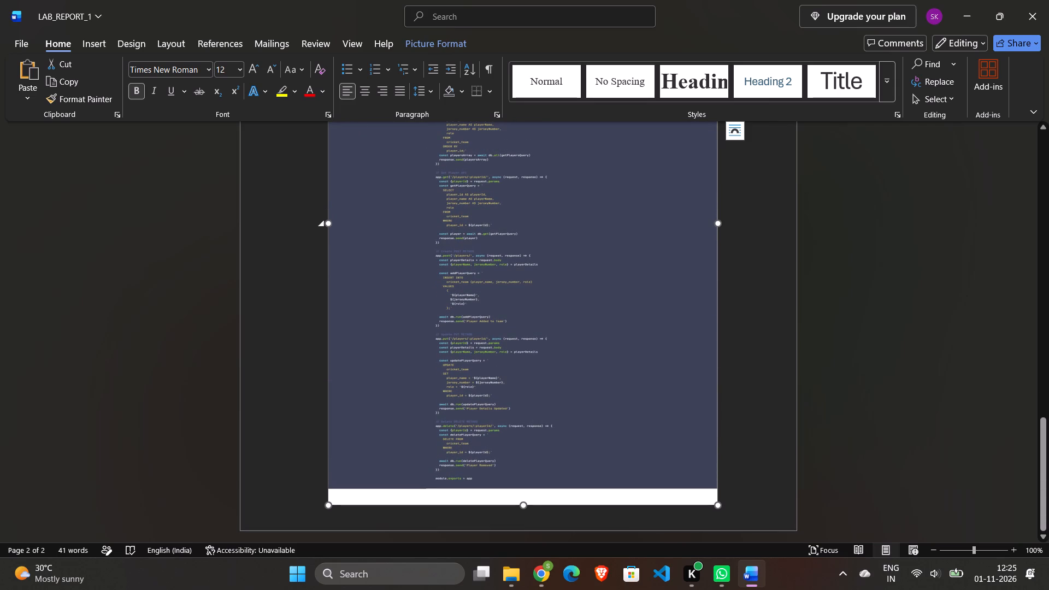
{"action": "scroll", "coordinate": [558, 448], "scroll_direction": "up", "scroll_amount": 1}
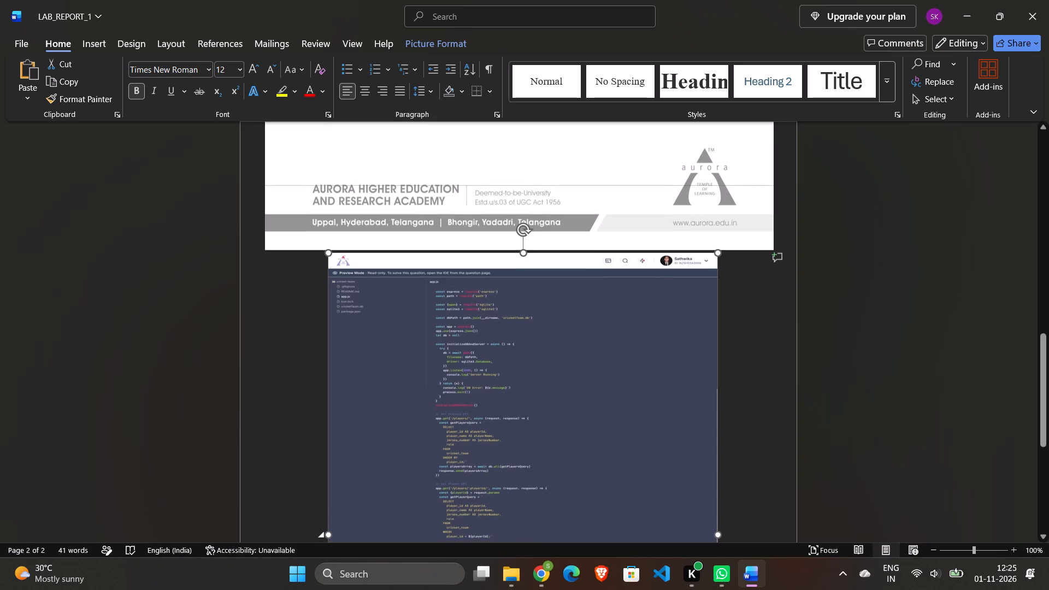
{"action": "scroll", "coordinate": [558, 448], "scroll_direction": "up", "scroll_amount": 1}
{"action": "scroll", "coordinate": [558, 448], "scroll_direction": "down", "scroll_amount": 2}
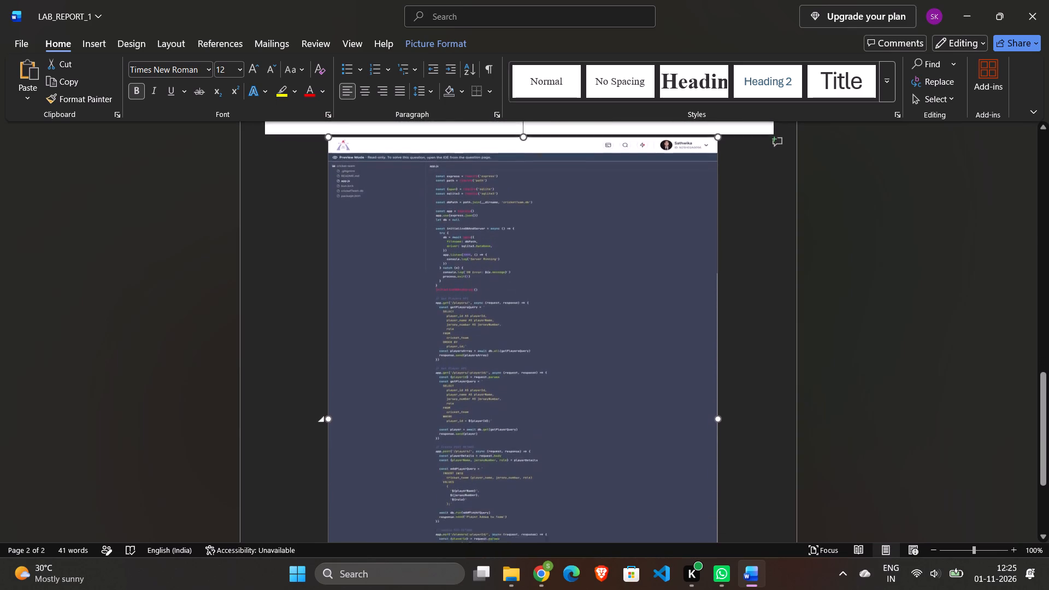
{"action": "scroll", "coordinate": [558, 448], "scroll_direction": "down", "scroll_amount": 3}
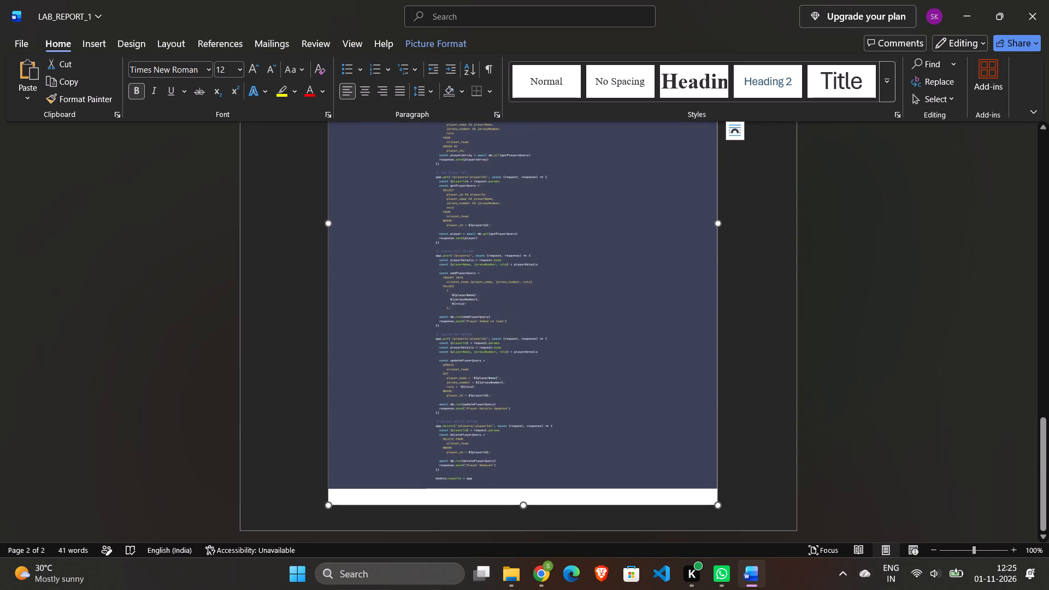
Start numbered item 2 on an unindented line after the full-page Cricket Team capture.
{"action": "left_click", "coordinate": [737, 491]}
{"action": "key", "text": "Return"}
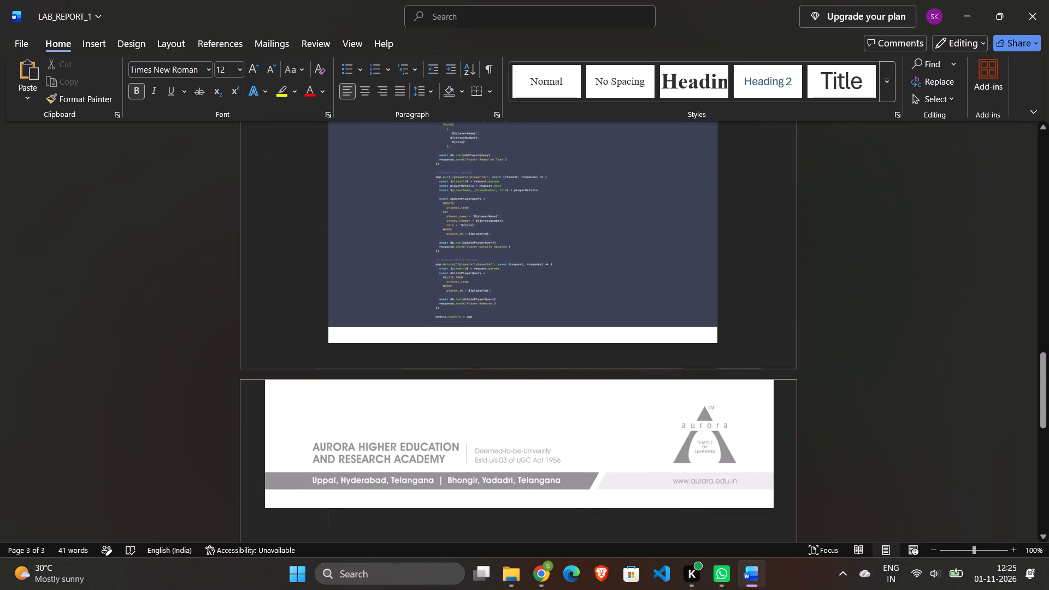
{"action": "key", "text": "2"}
{"action": "key", "text": "BackSpace"}
{"action": "key", "text": "BackSpace"}
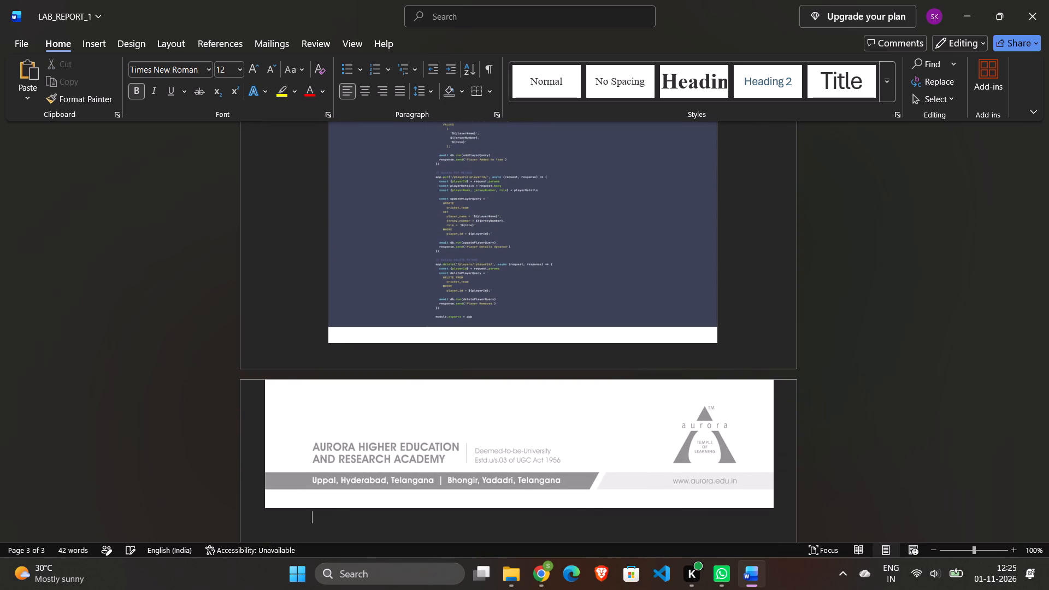
{"action": "key", "text": "BackSpace"}
{"action": "type", "text": "2."}
{"action": "key", "text": "space"}
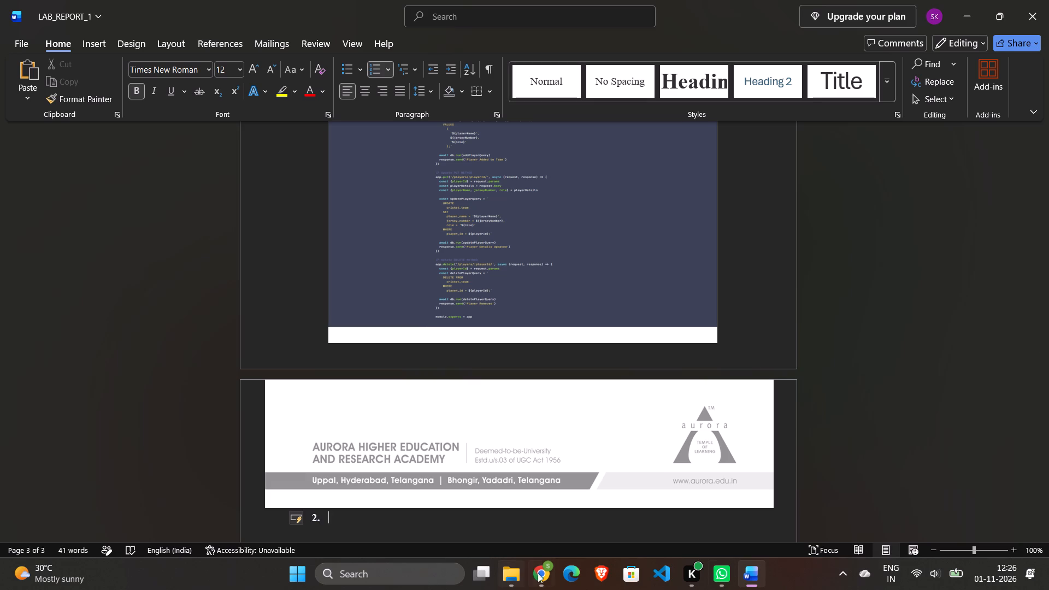
In Chrome, close the Cricket Team capture and preview tabs, and open the code preview of the Movies question.
{"action": "left_click", "coordinate": [547, 574]}
{"action": "left_click", "coordinate": [162, 0]}
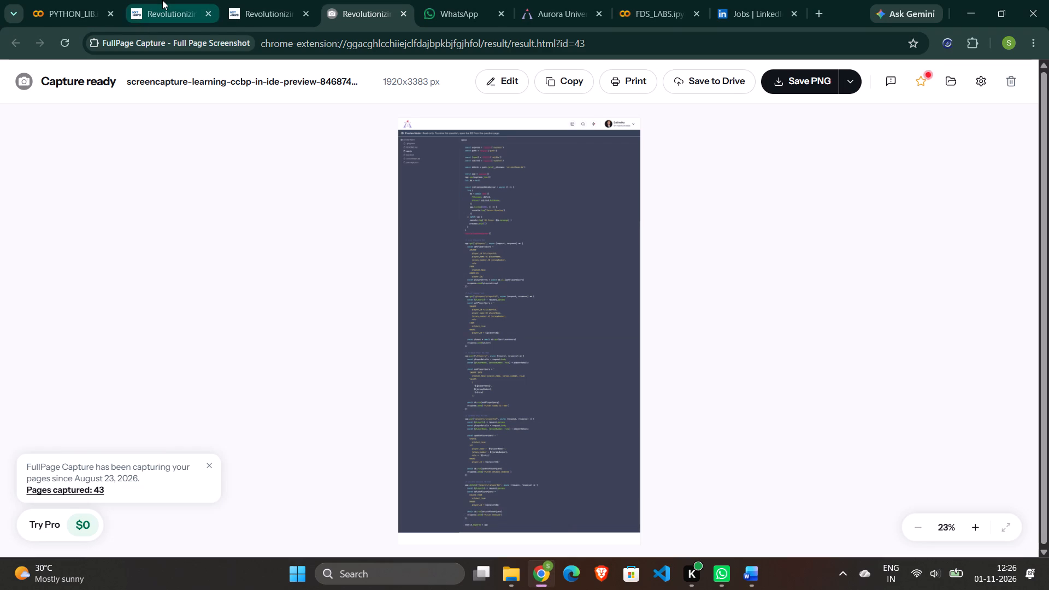
{"action": "left_click", "coordinate": [403, 13]}
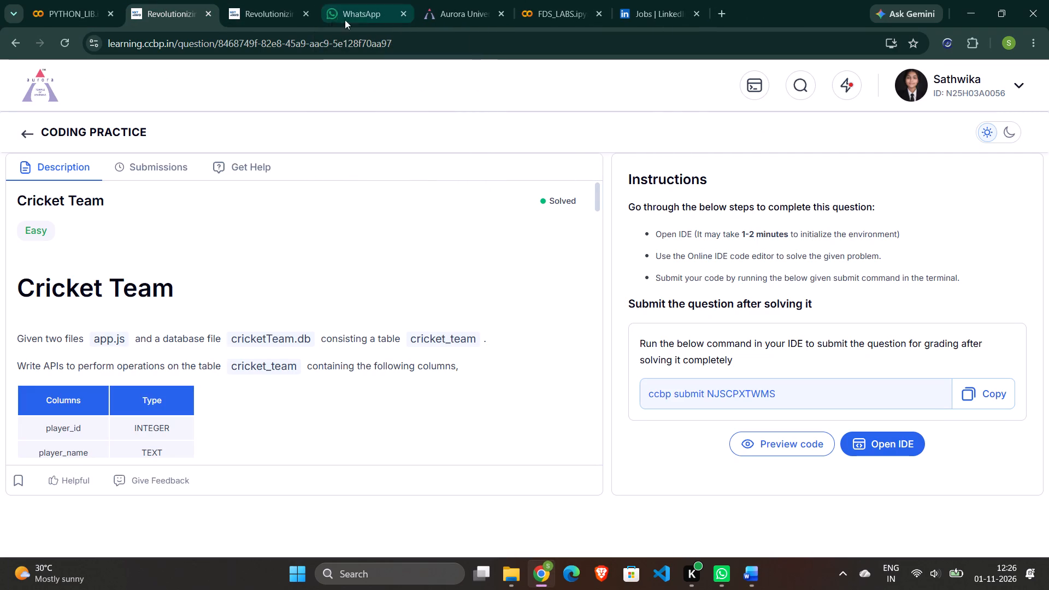
{"action": "left_click", "coordinate": [304, 9]}
{"action": "left_click", "coordinate": [26, 137]}
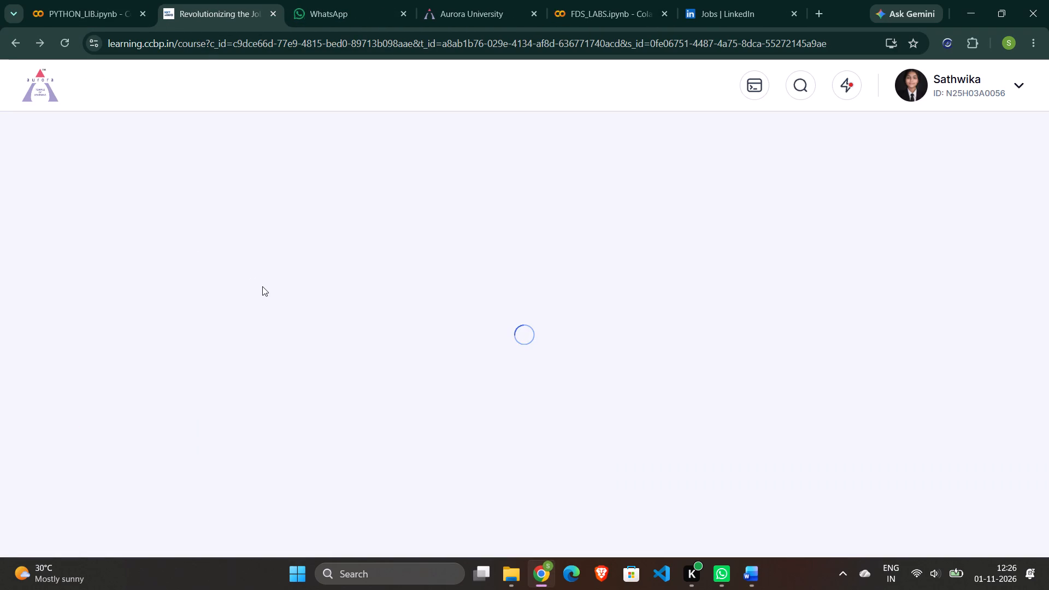
{"action": "left_click", "coordinate": [262, 286]}
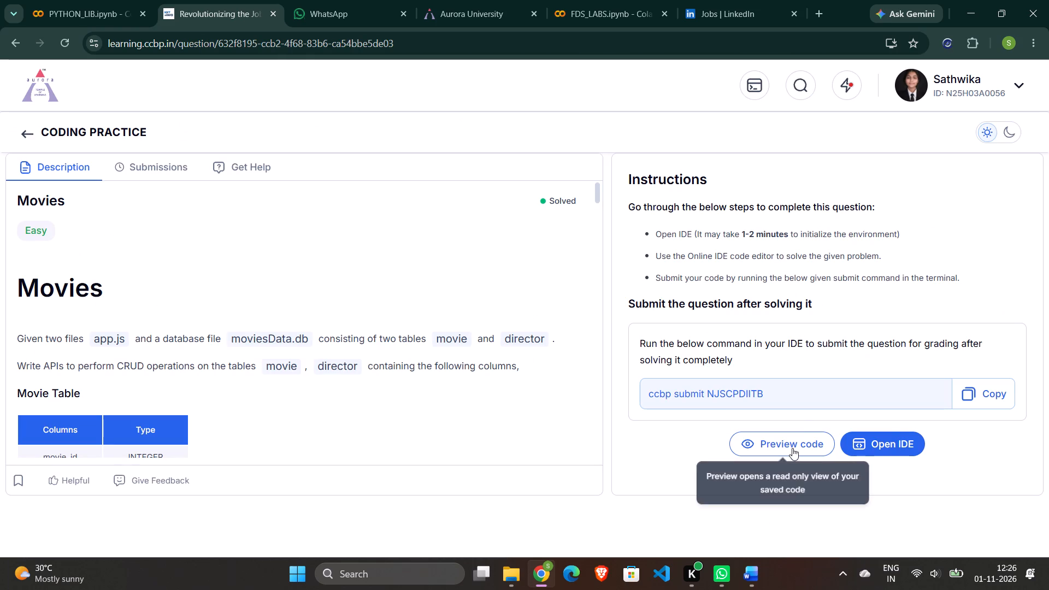
{"action": "left_click", "coordinate": [792, 448]}
Back in the Word report, enter "Movies" as heading 2 and add an unnumbered indented line below it.
{"action": "left_click", "coordinate": [757, 574]}
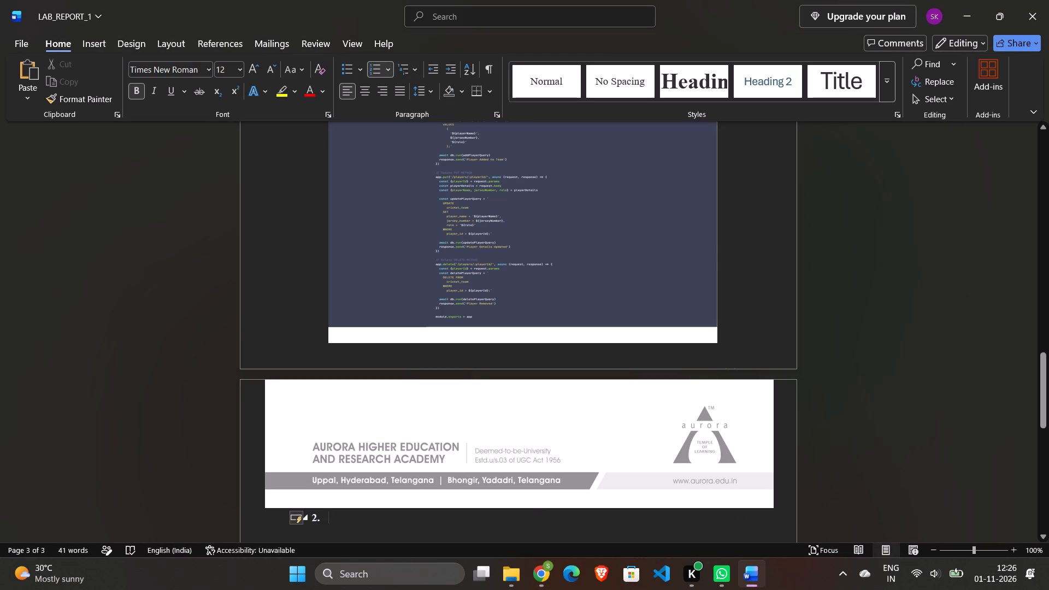
{"action": "key", "text": "shift+m"}
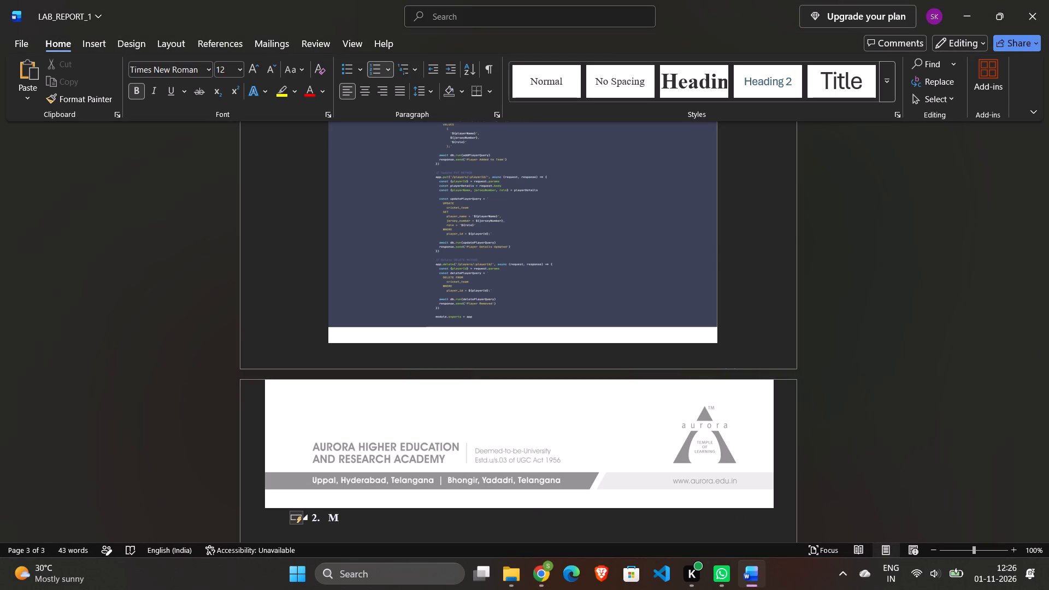
{"action": "type", "text": "ovies"}
{"action": "key", "text": "Return"}
{"action": "key", "text": "BackSpace"}
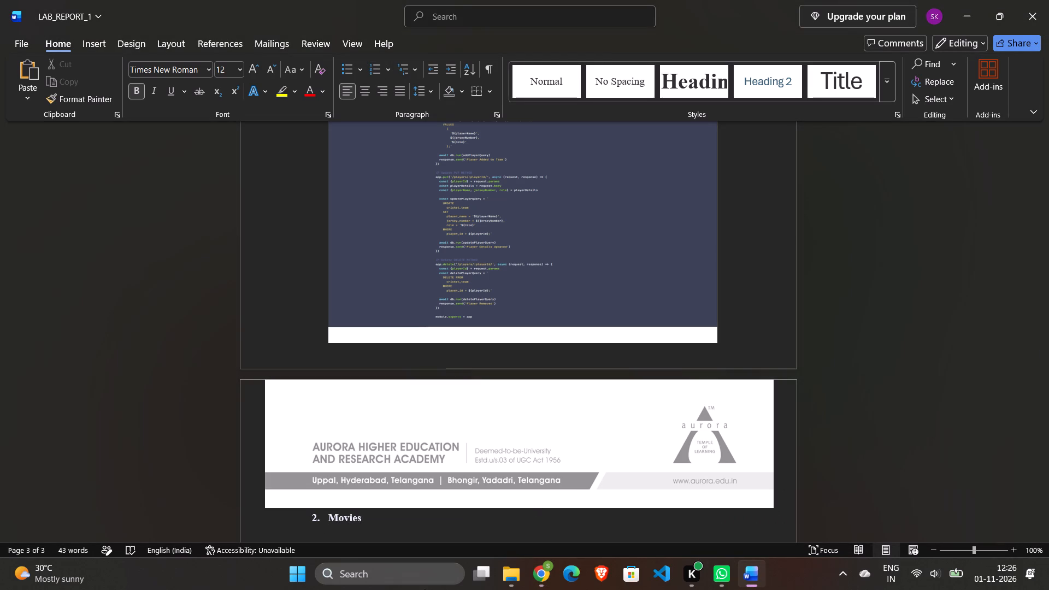
Screenshot the Movies app.js preview in Chrome with the browser profile details open, and paste it under the Movies heading in Word.
{"action": "left_click", "coordinate": [519, 576]}
{"action": "left_click", "coordinate": [540, 576]}
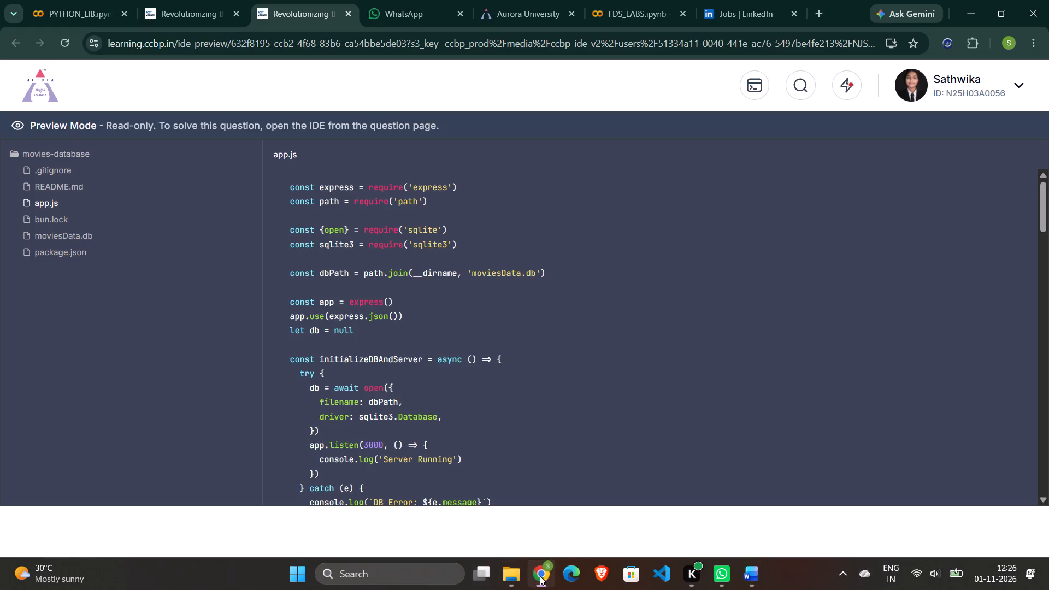
{"action": "left_click", "coordinate": [1010, 43]}
{"action": "key", "text": "Print"}
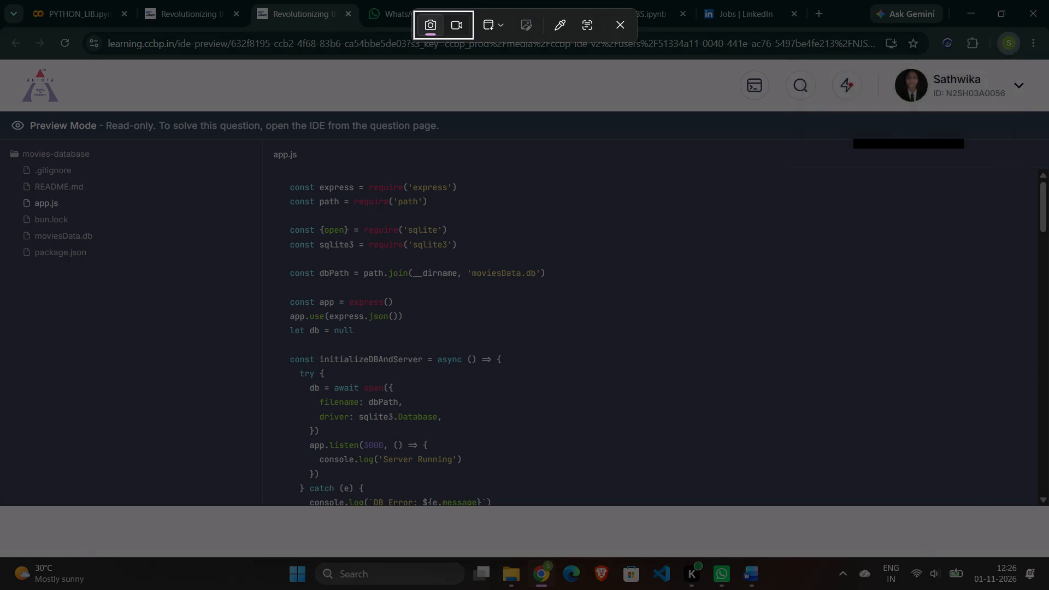
{"action": "left_click", "coordinate": [1010, 43]}
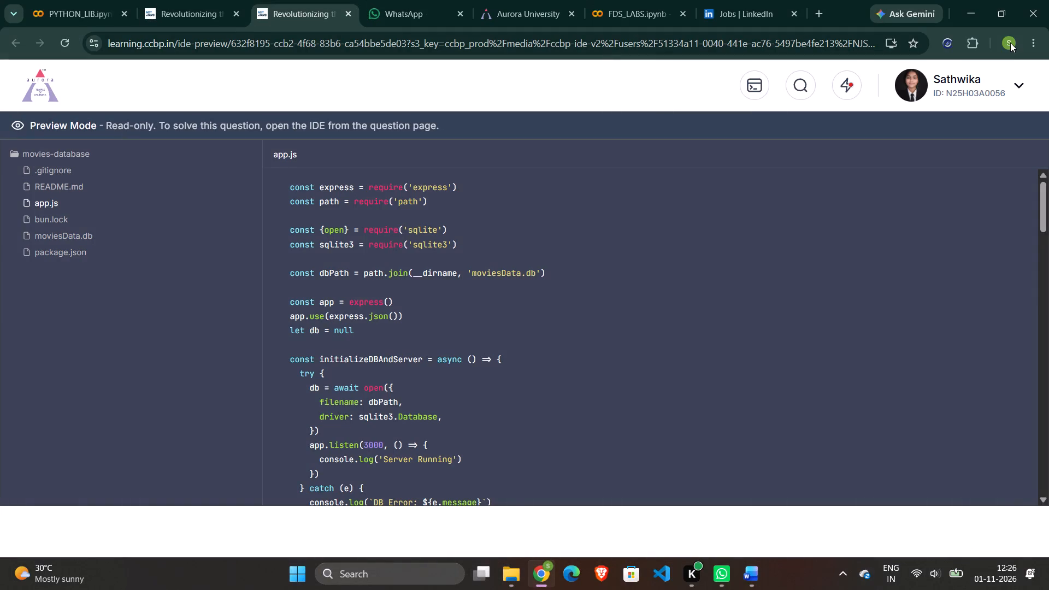
{"action": "left_click", "coordinate": [742, 582]}
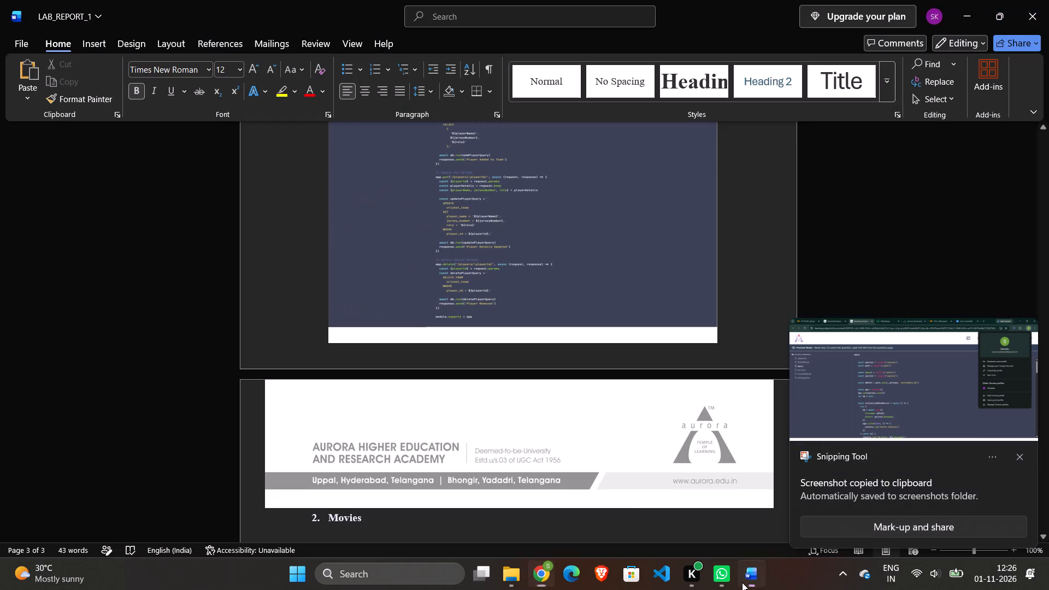
{"action": "scroll", "coordinate": [634, 498], "scroll_direction": "down", "scroll_amount": 1}
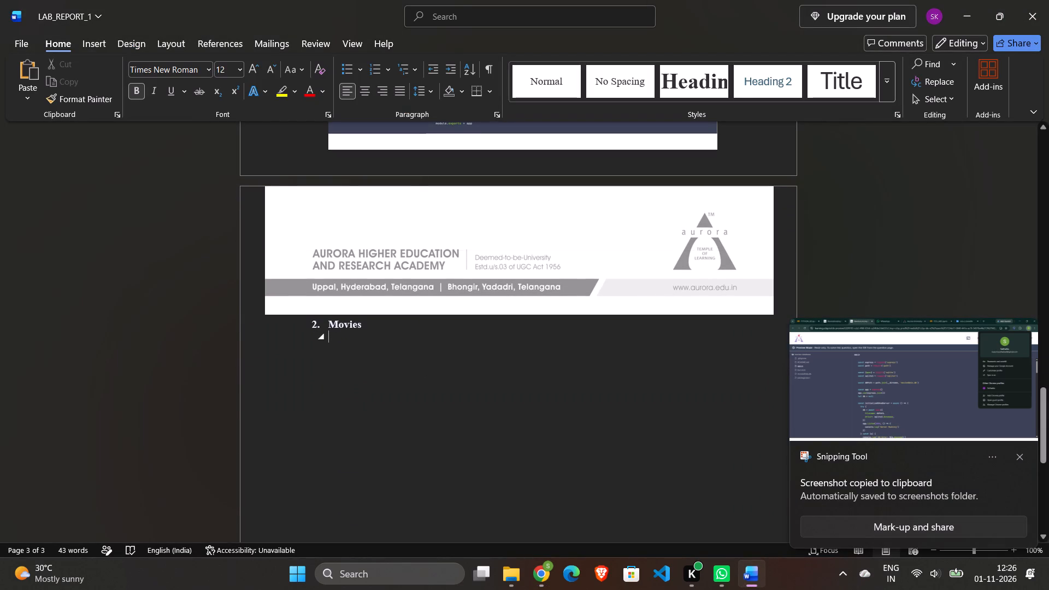
{"action": "key", "text": "ctrl+v"}
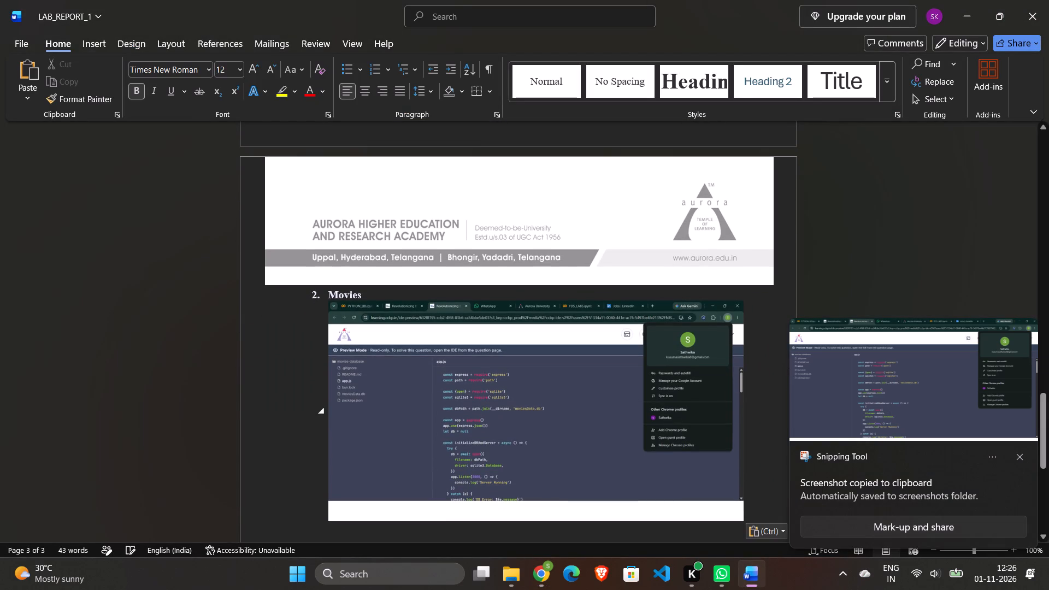
Add two new lines below the Movies screenshot.
{"action": "scroll", "coordinate": [486, 473], "scroll_direction": "down", "scroll_amount": 1}
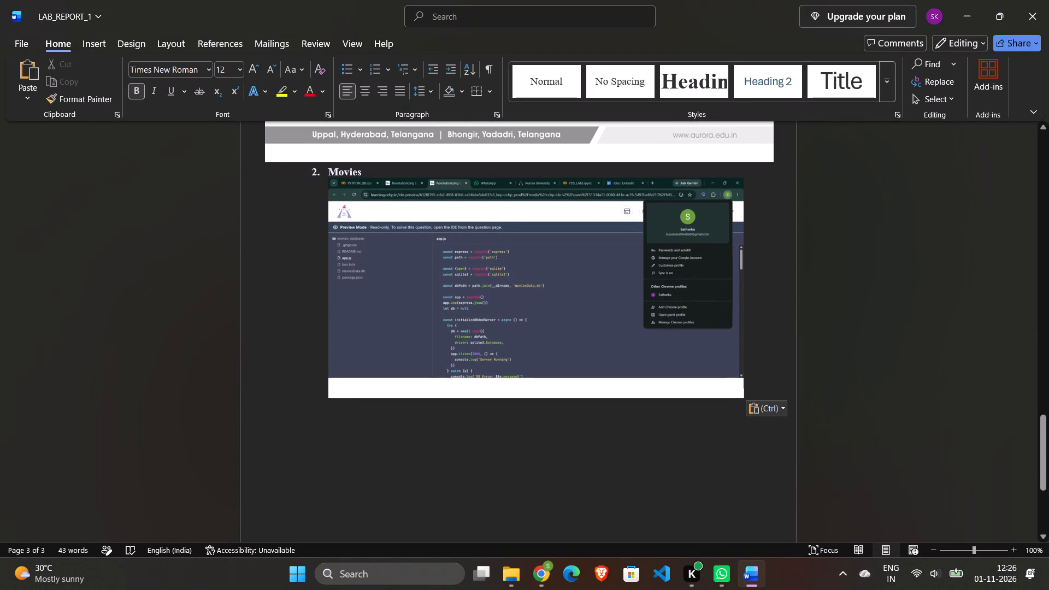
{"action": "left_click", "coordinate": [765, 390]}
{"action": "key", "text": "Return"}
{"action": "key", "text": "Return"}
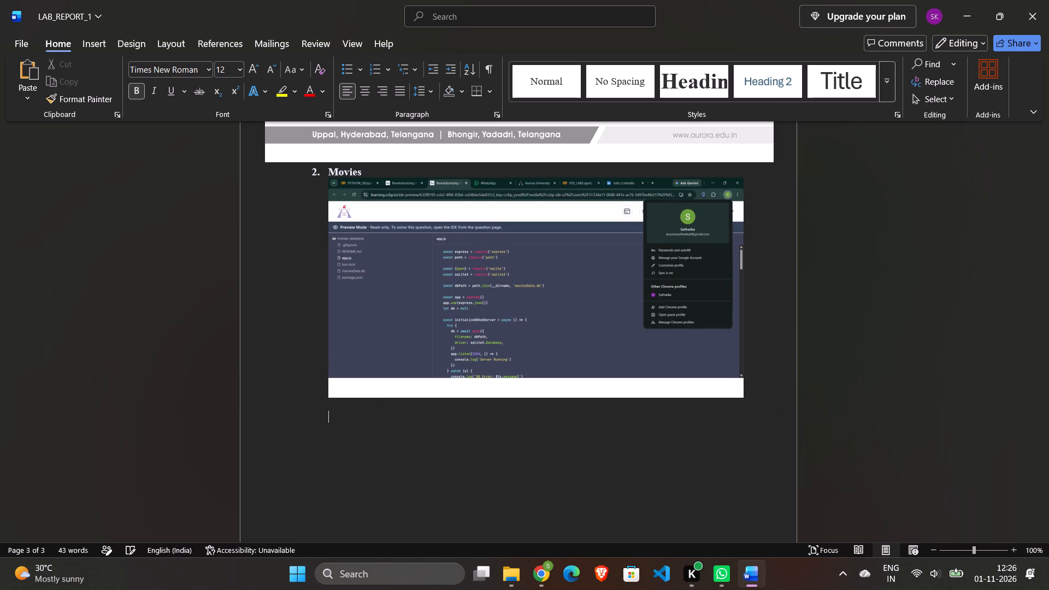
Switch to the Movies app.js preview in Chrome and bring up the extensions for a full-page capture.
{"action": "left_click", "coordinate": [544, 577]}
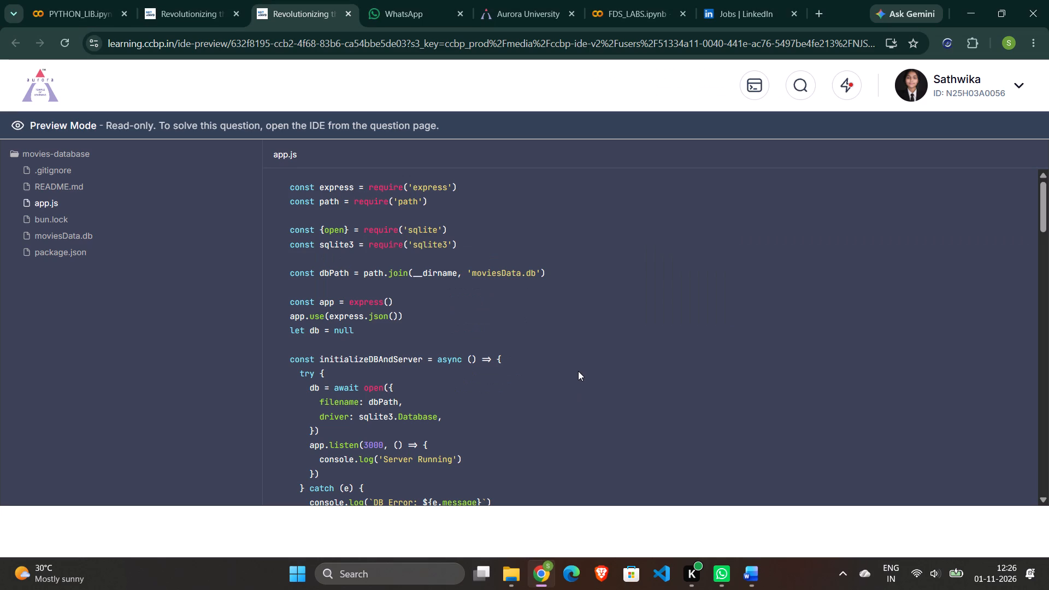
{"action": "left_click", "coordinate": [578, 371]}
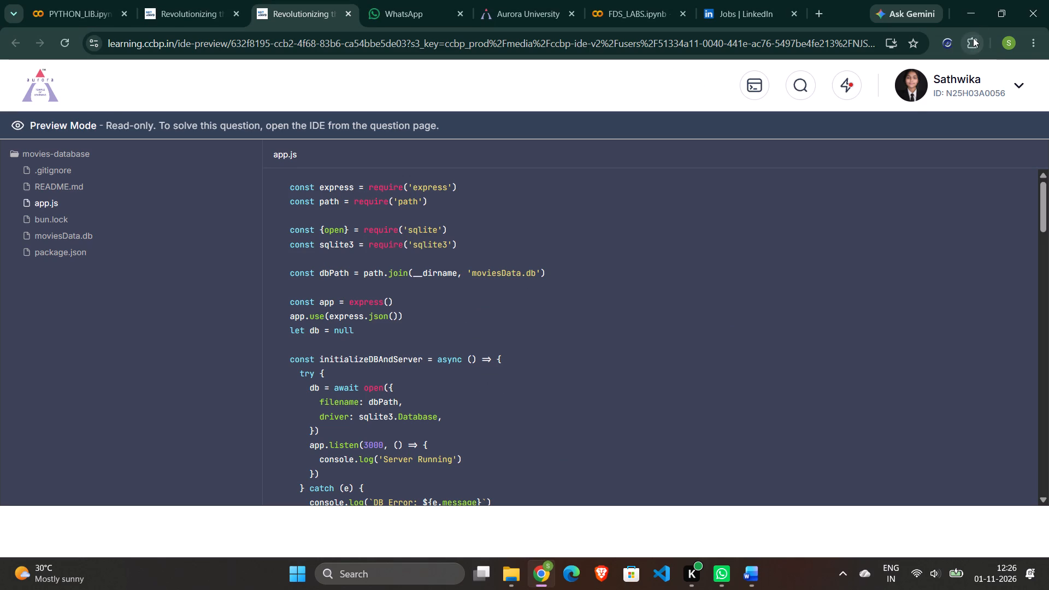
{"action": "left_click", "coordinate": [973, 38]}
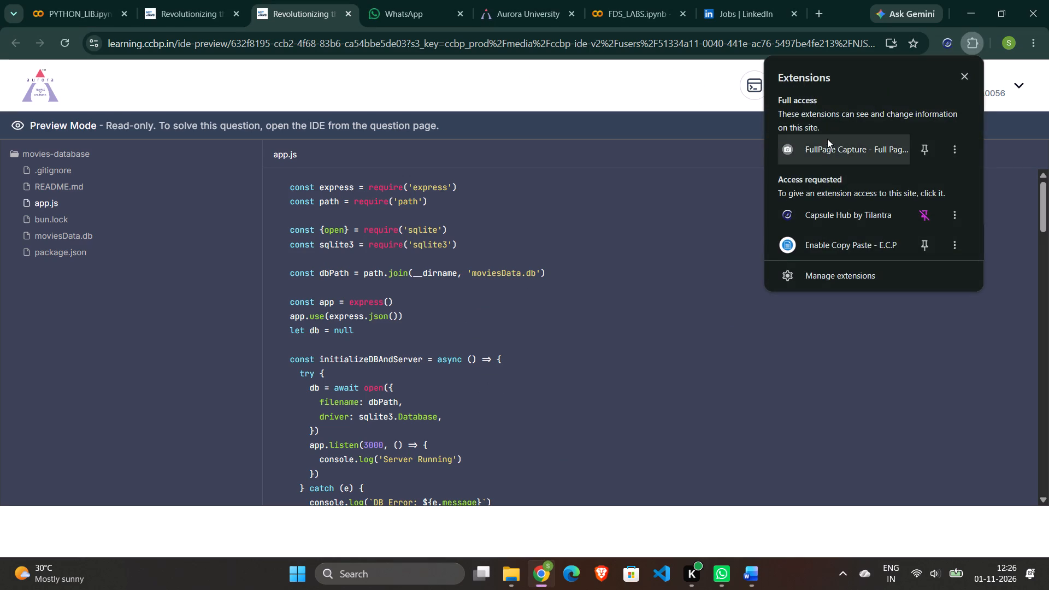
Take a full-page screenshot of the Movies app.js preview with the FullPage Capture extension.
{"action": "left_click", "coordinate": [827, 144]}
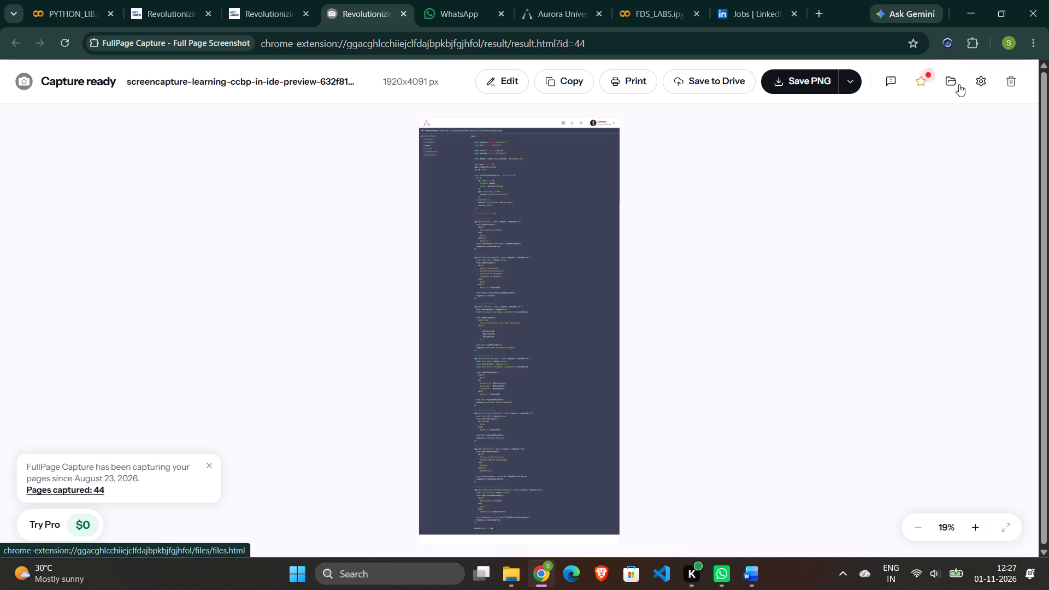
Open the FullPage Capture settings and review the options down to the Capturing section.
{"action": "left_click", "coordinate": [988, 84]}
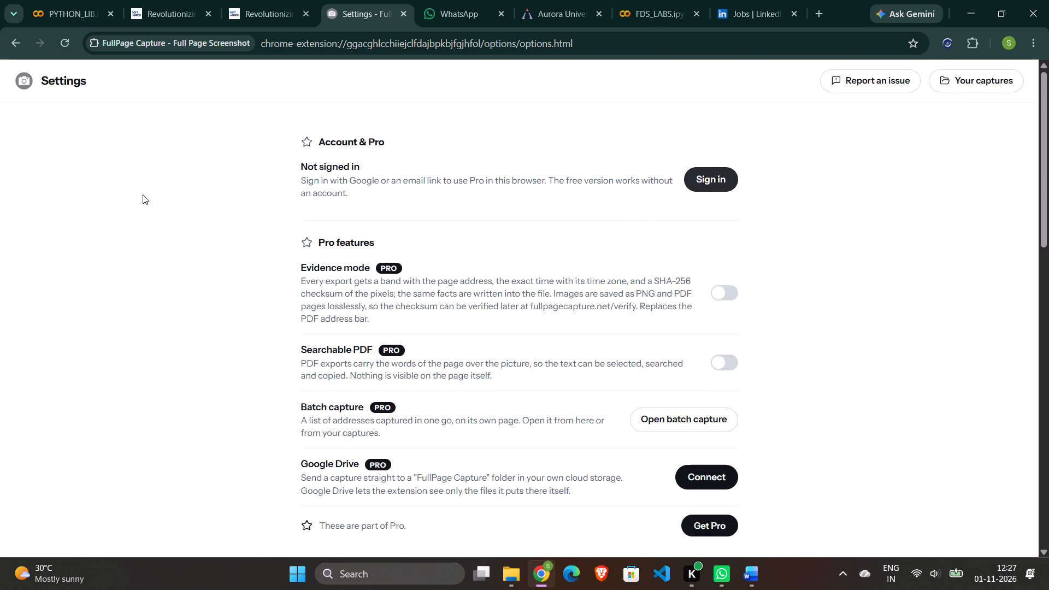
{"action": "scroll", "coordinate": [268, 393], "scroll_direction": "down", "scroll_amount": 2}
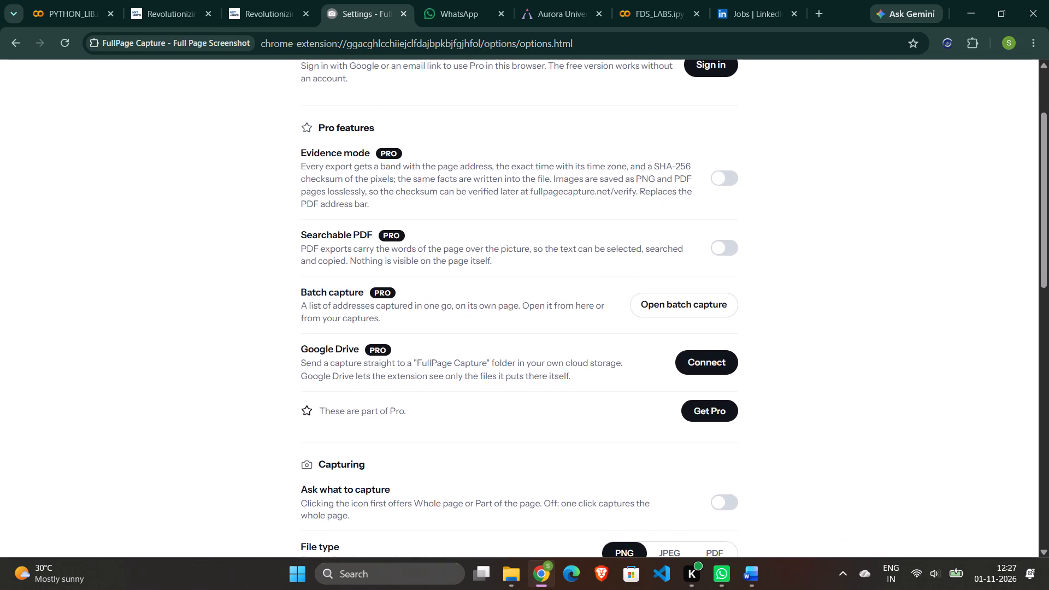
{"action": "scroll", "coordinate": [504, 314], "scroll_direction": "down", "scroll_amount": 1}
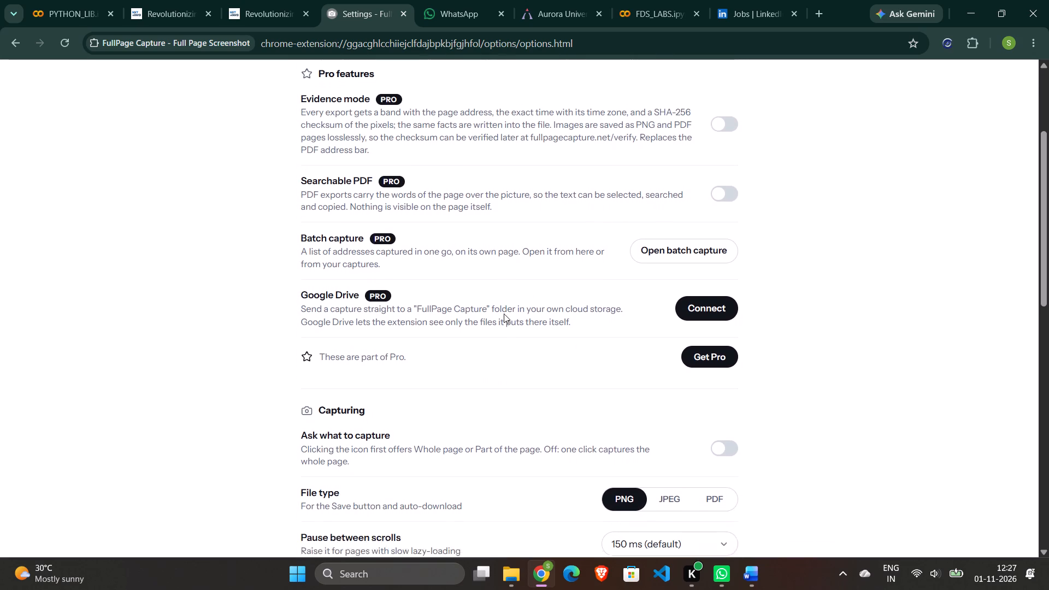
{"action": "scroll", "coordinate": [504, 314], "scroll_direction": "down", "scroll_amount": 1}
{"action": "scroll", "coordinate": [508, 374], "scroll_direction": "down", "scroll_amount": 1}
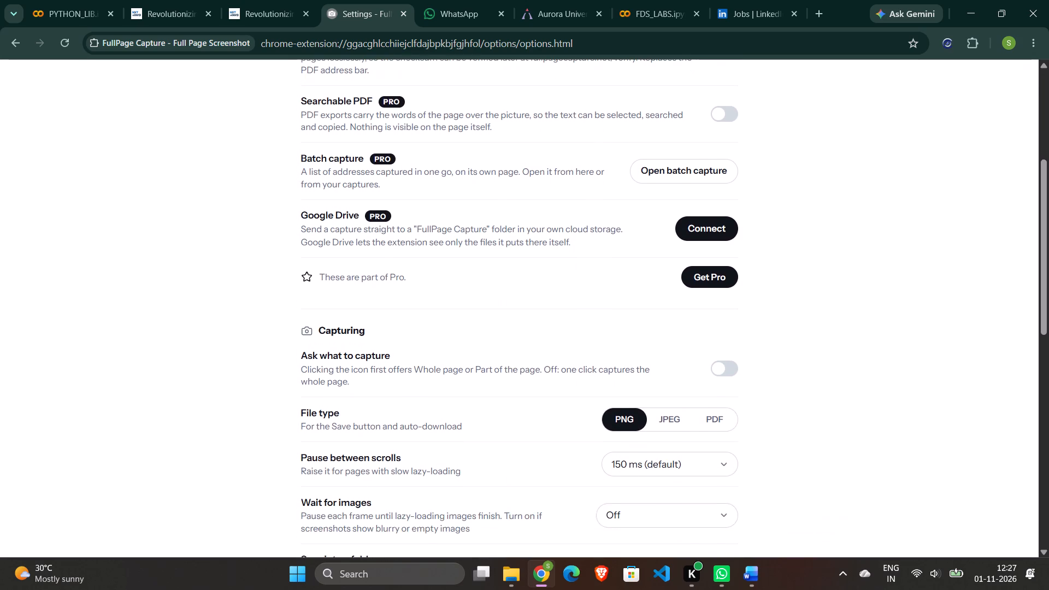
{"action": "scroll", "coordinate": [508, 374], "scroll_direction": "down", "scroll_amount": 1}
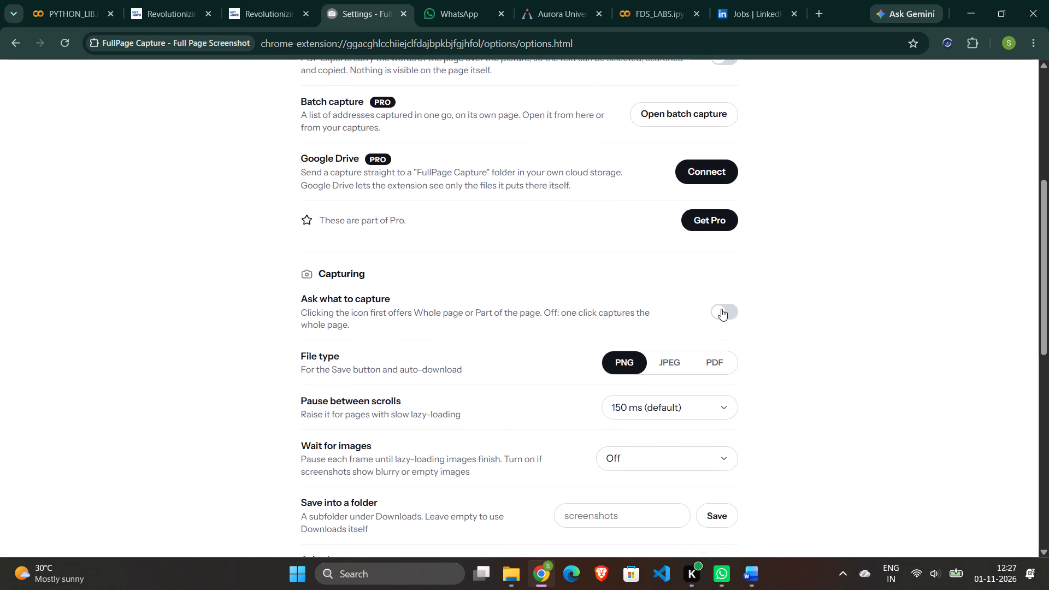
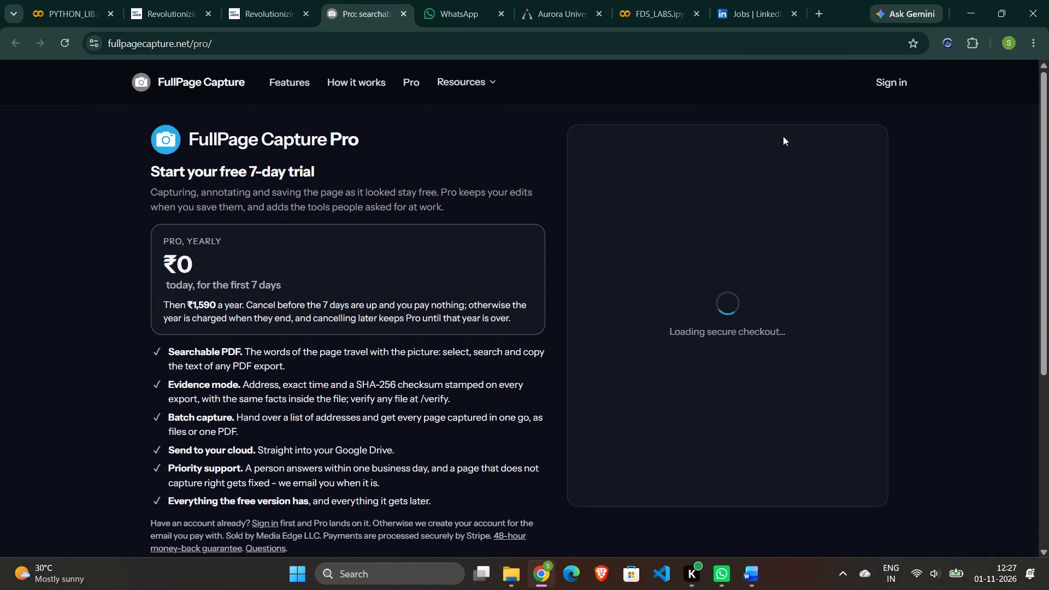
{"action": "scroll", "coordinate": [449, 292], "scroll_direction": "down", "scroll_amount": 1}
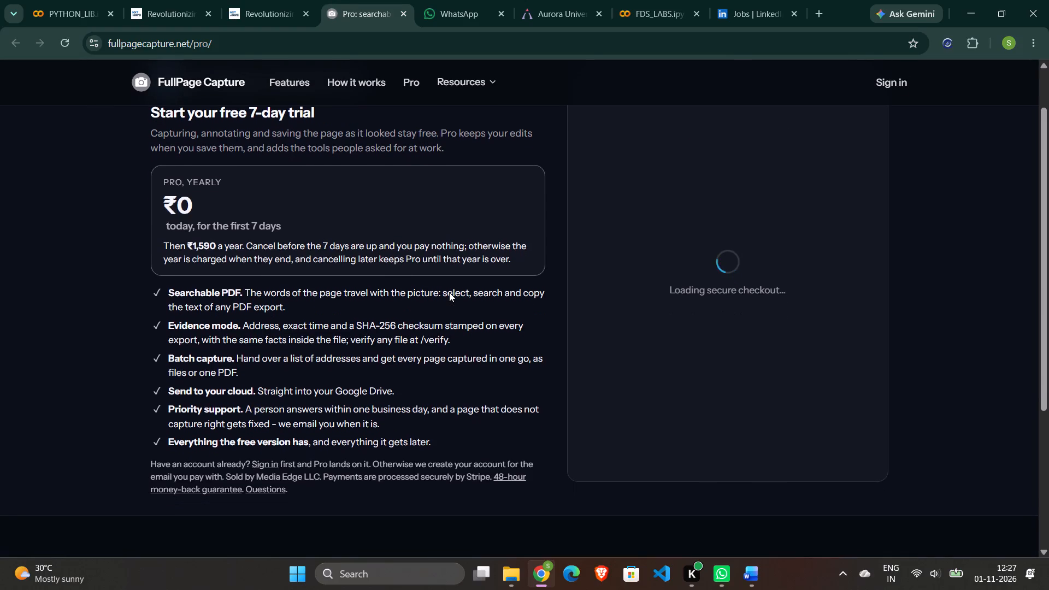
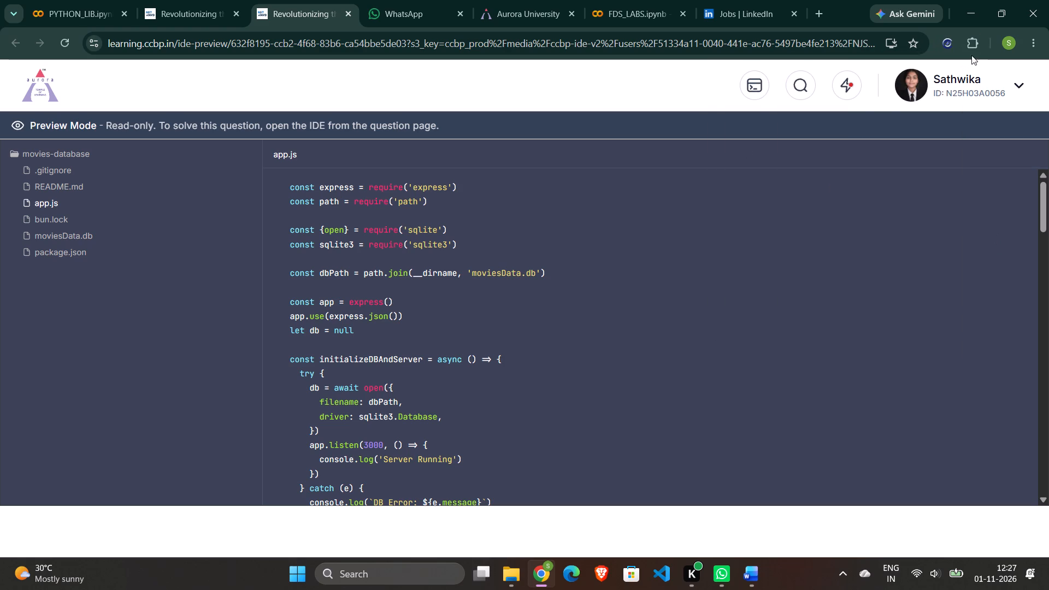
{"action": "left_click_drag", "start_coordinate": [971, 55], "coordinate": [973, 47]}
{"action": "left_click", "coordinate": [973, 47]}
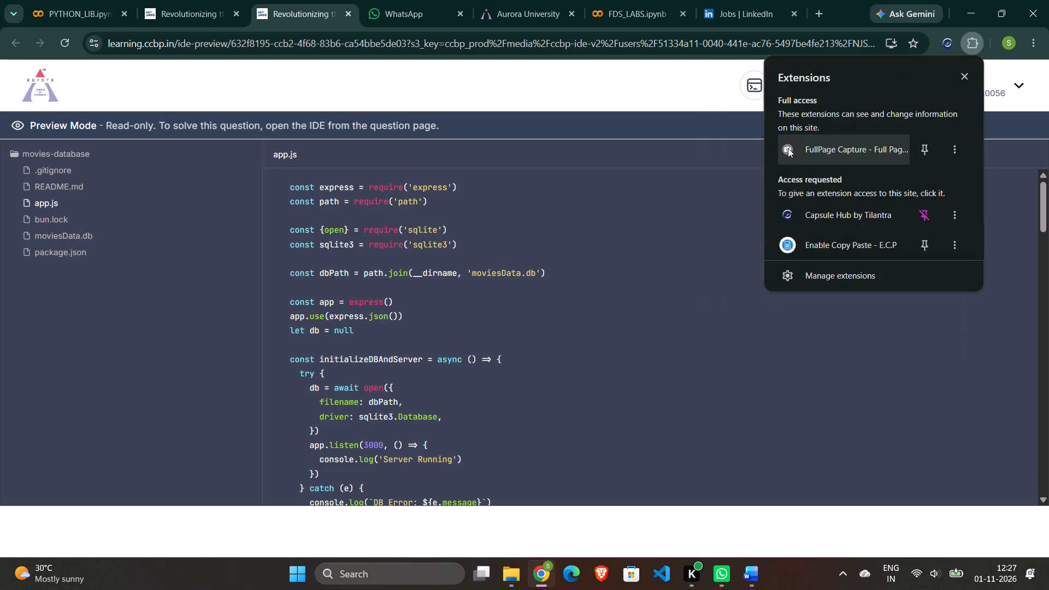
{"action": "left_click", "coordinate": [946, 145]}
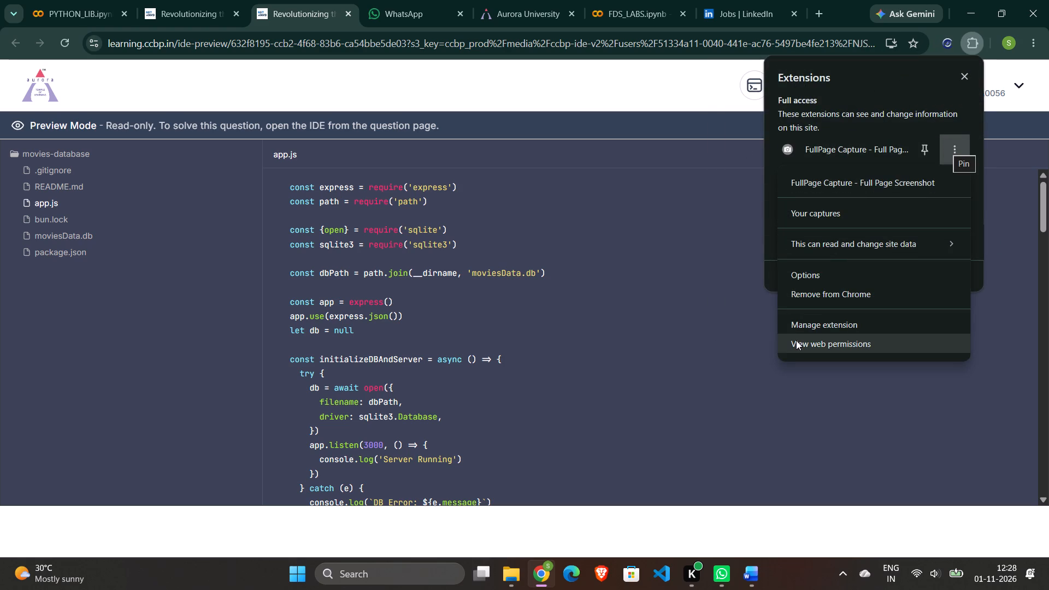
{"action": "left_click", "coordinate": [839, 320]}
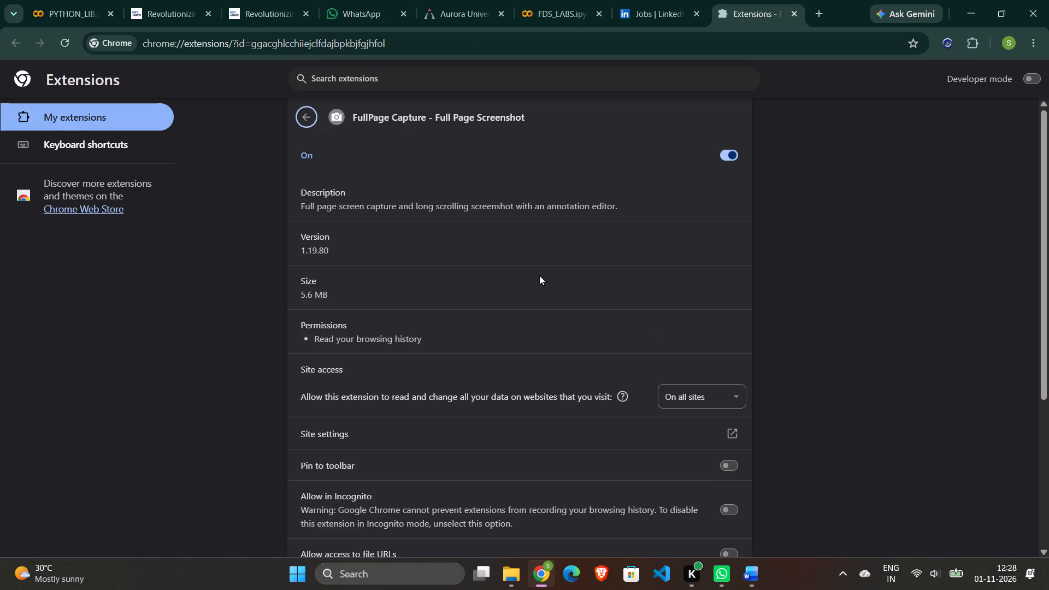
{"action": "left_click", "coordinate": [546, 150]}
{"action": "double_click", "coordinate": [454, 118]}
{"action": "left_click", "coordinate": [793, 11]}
Launch the FullPage Capture extension on the movies-database app.js preview to capture the page.
{"action": "left_click", "coordinate": [973, 49]}
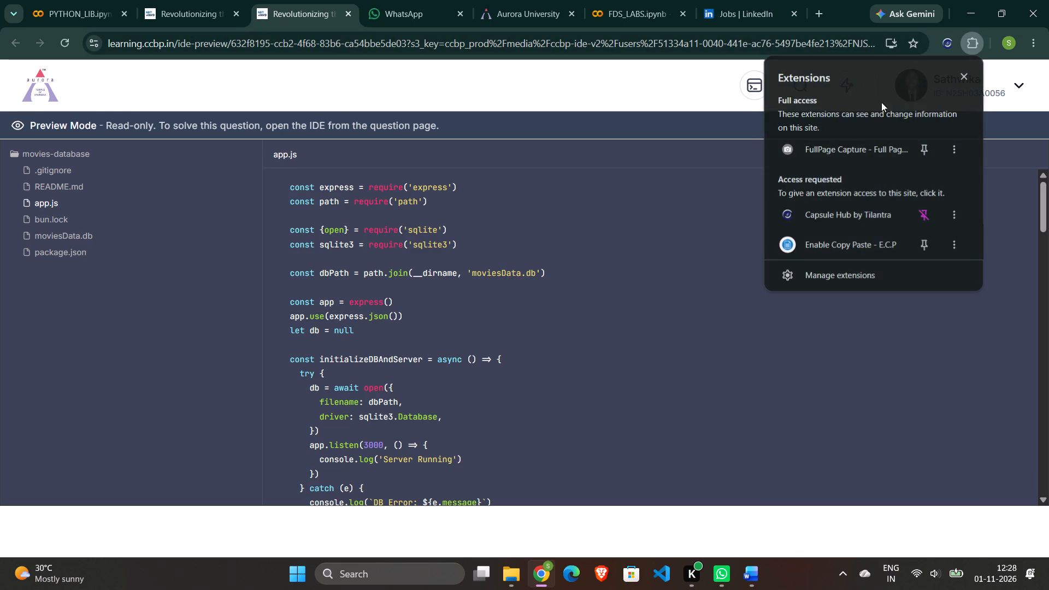
{"action": "left_click", "coordinate": [844, 147]}
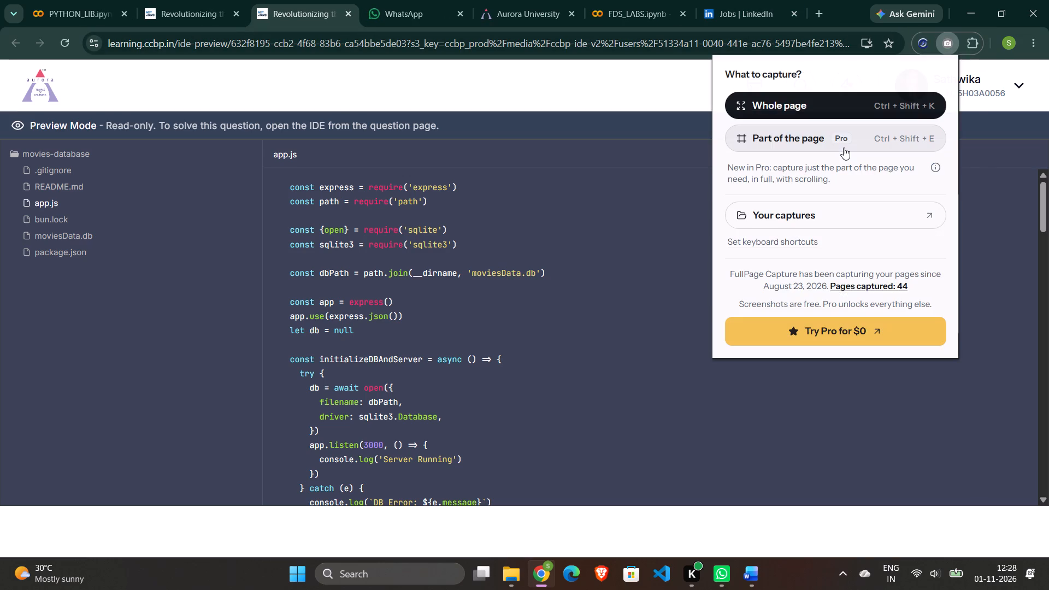
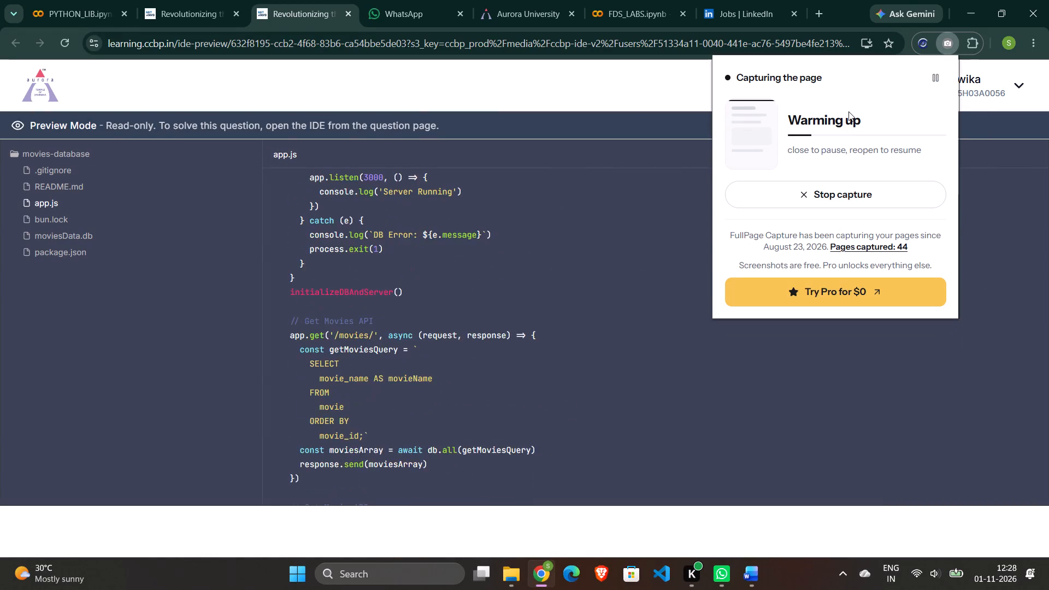
Stop the running page capture and reopen FullPage Capture on the movies-database app.js preview.
{"action": "left_click", "coordinate": [802, 188]}
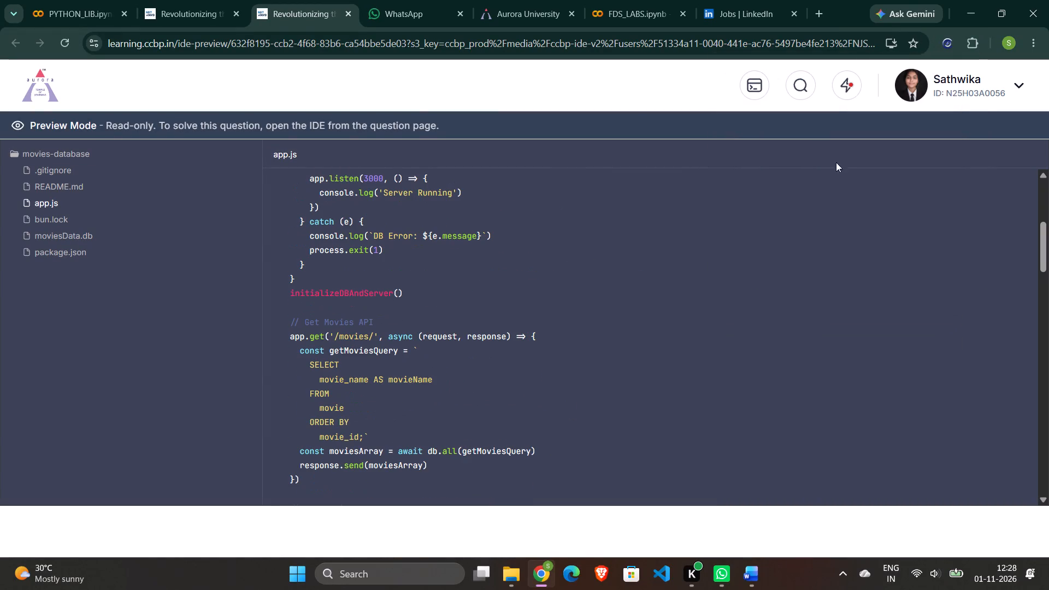
{"action": "left_click", "coordinate": [977, 46]}
{"action": "left_click", "coordinate": [857, 147]}
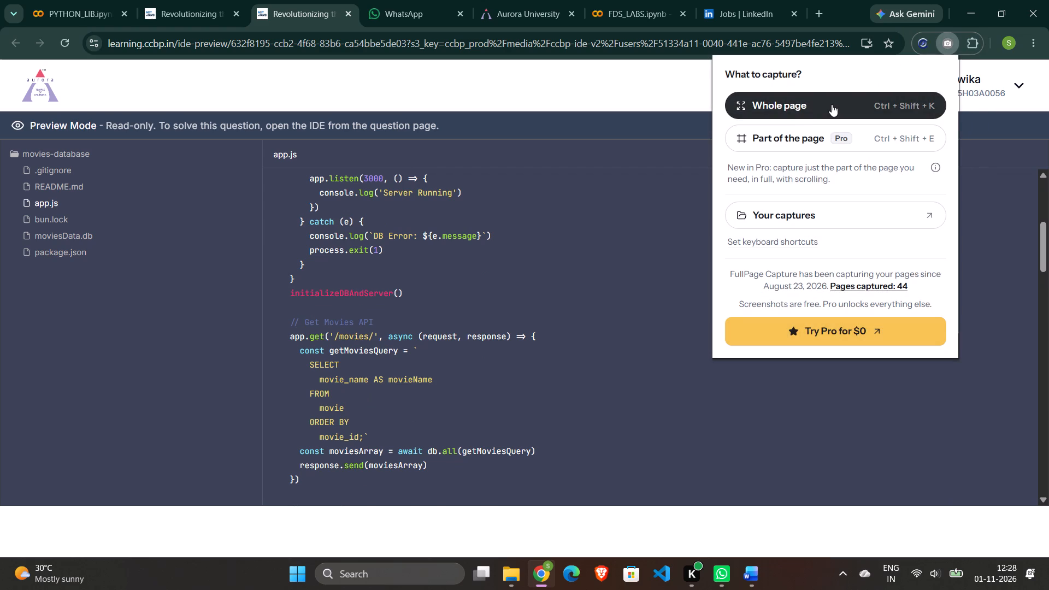
Capture the whole page of the movies-database app.js preview.
{"action": "left_click", "coordinate": [832, 104]}
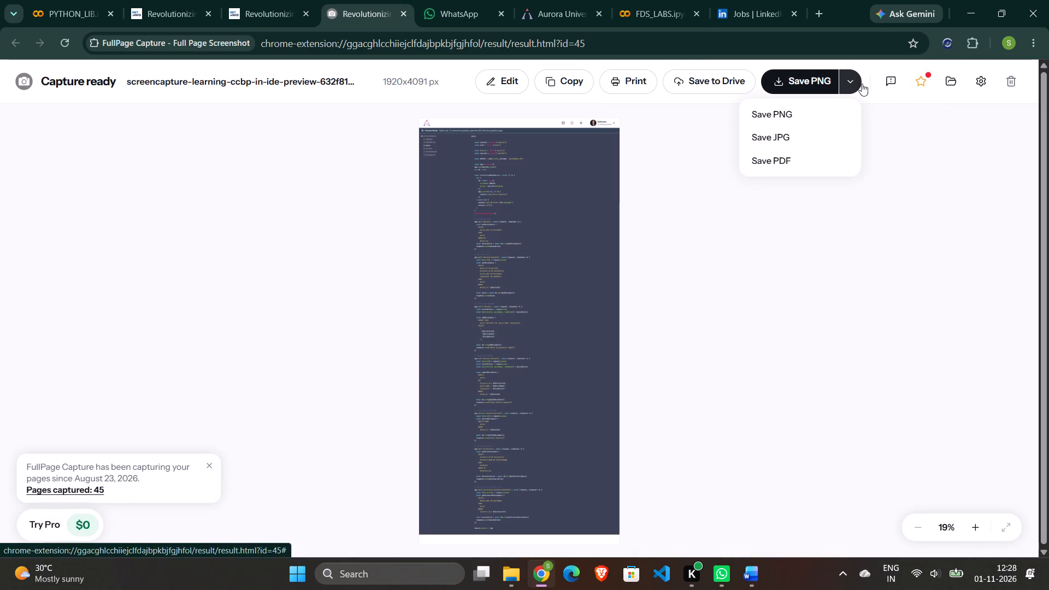
Open the FullPage Capture settings and turn off the option that asks what to capture.
{"action": "left_click", "coordinate": [986, 85]}
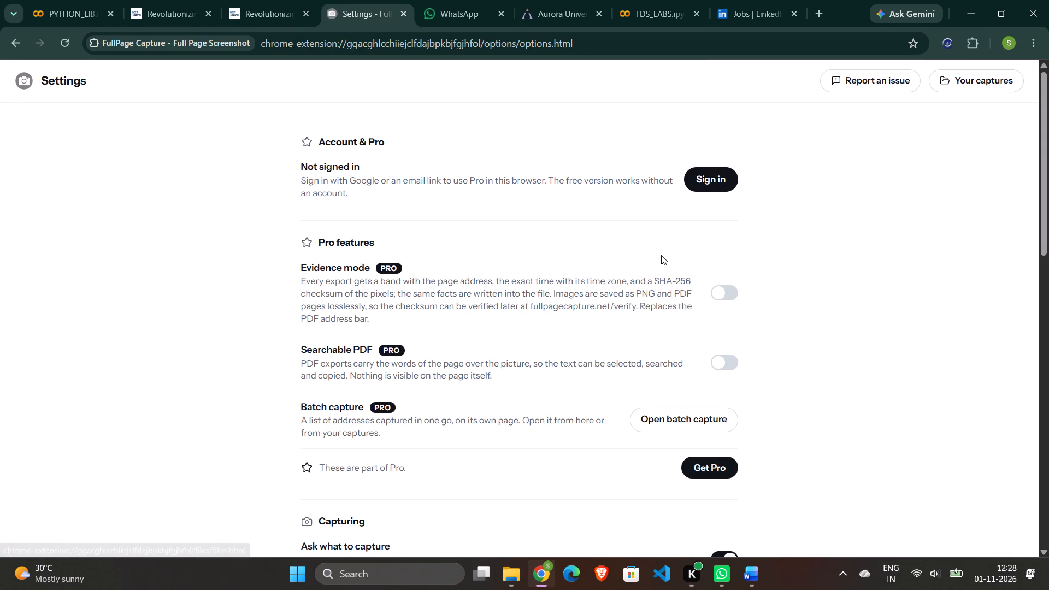
{"action": "scroll", "coordinate": [603, 396], "scroll_direction": "down", "scroll_amount": 3}
{"action": "left_click", "coordinate": [722, 356]}
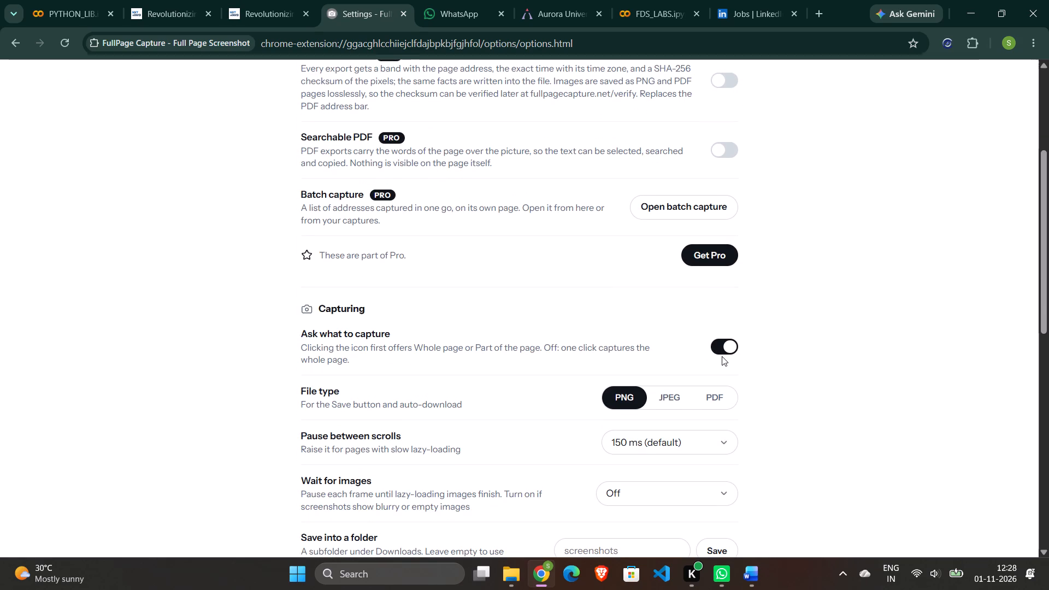
{"action": "left_click", "coordinate": [727, 353]}
Set the PDF page size for captures to A4 (210 x 297 mm) in the FullPage Capture settings.
{"action": "scroll", "coordinate": [727, 353], "scroll_direction": "down", "scroll_amount": 3}
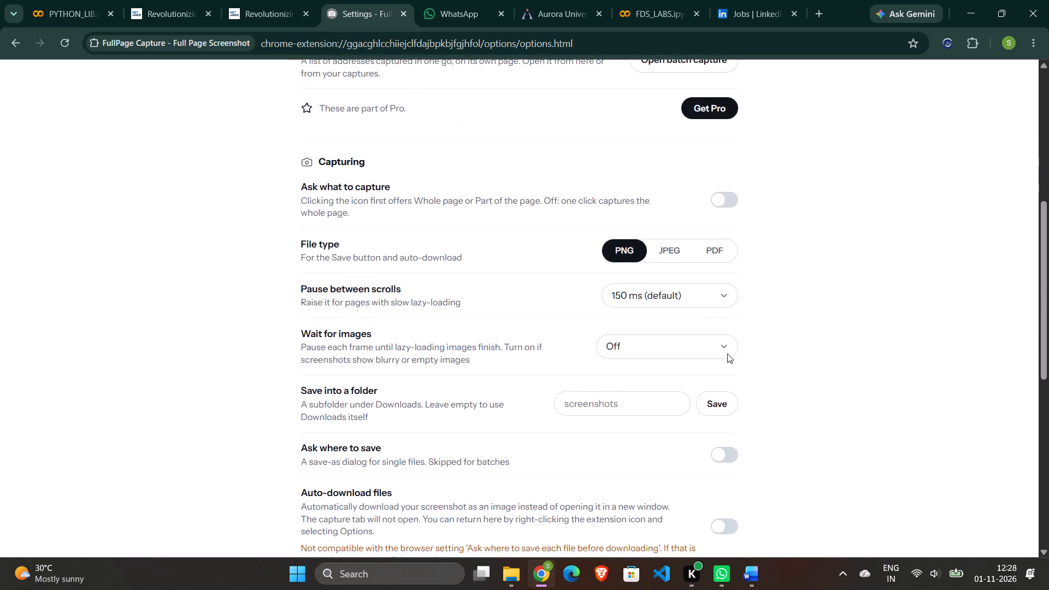
{"action": "scroll", "coordinate": [727, 353], "scroll_direction": "down", "scroll_amount": 2}
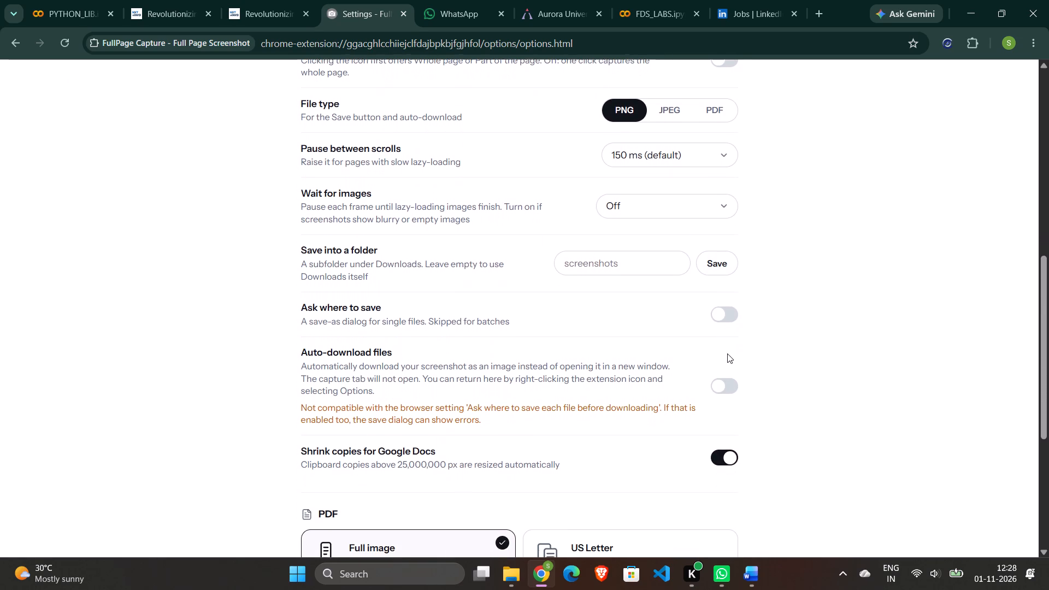
{"action": "scroll", "coordinate": [727, 353], "scroll_direction": "down", "scroll_amount": 1}
{"action": "scroll", "coordinate": [652, 410], "scroll_direction": "down", "scroll_amount": 1}
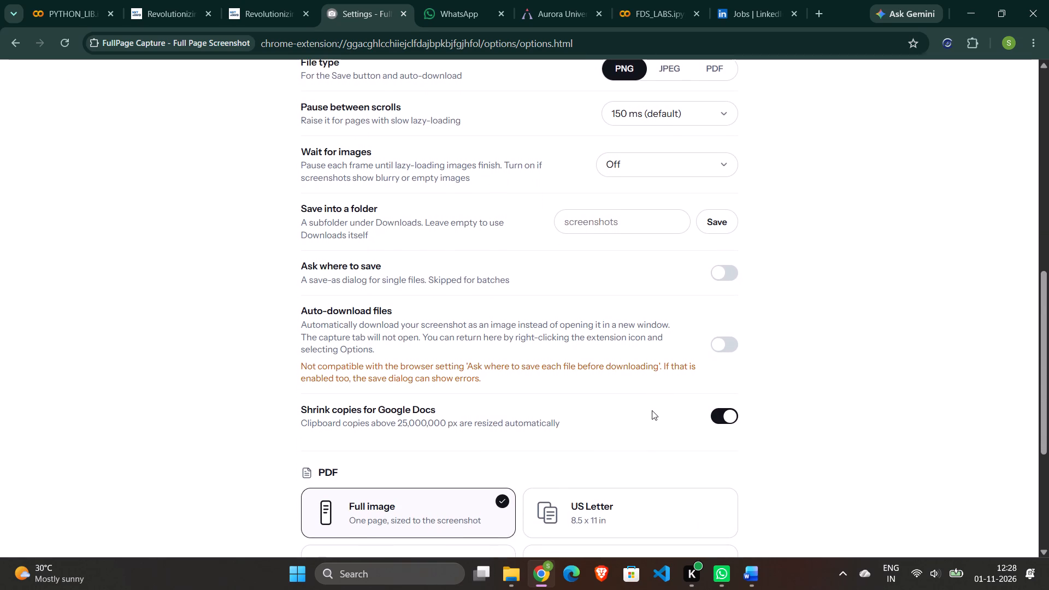
{"action": "scroll", "coordinate": [652, 410], "scroll_direction": "down", "scroll_amount": 2}
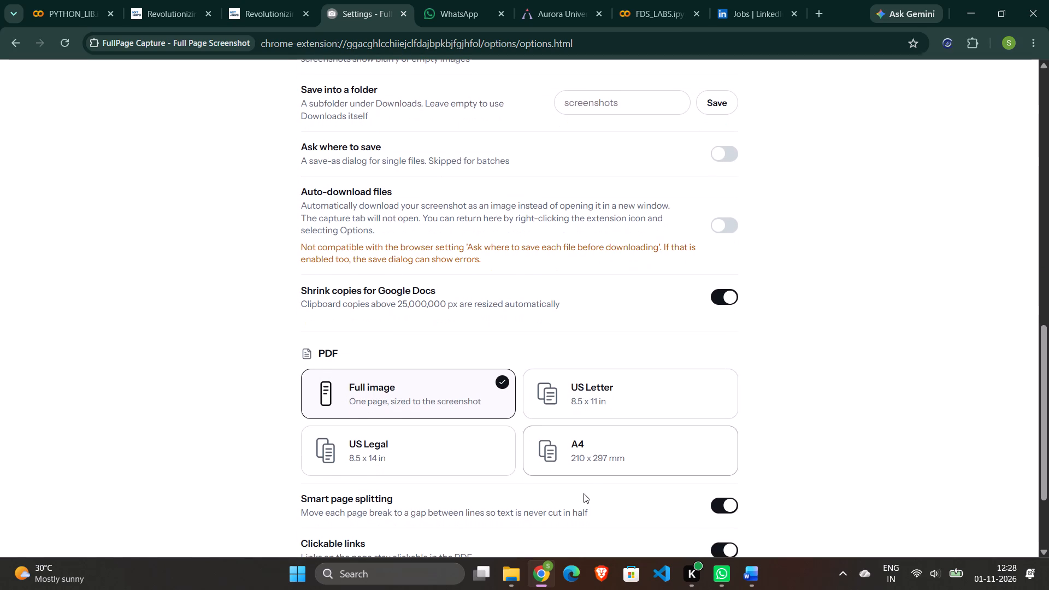
{"action": "scroll", "coordinate": [584, 493], "scroll_direction": "down", "scroll_amount": 1}
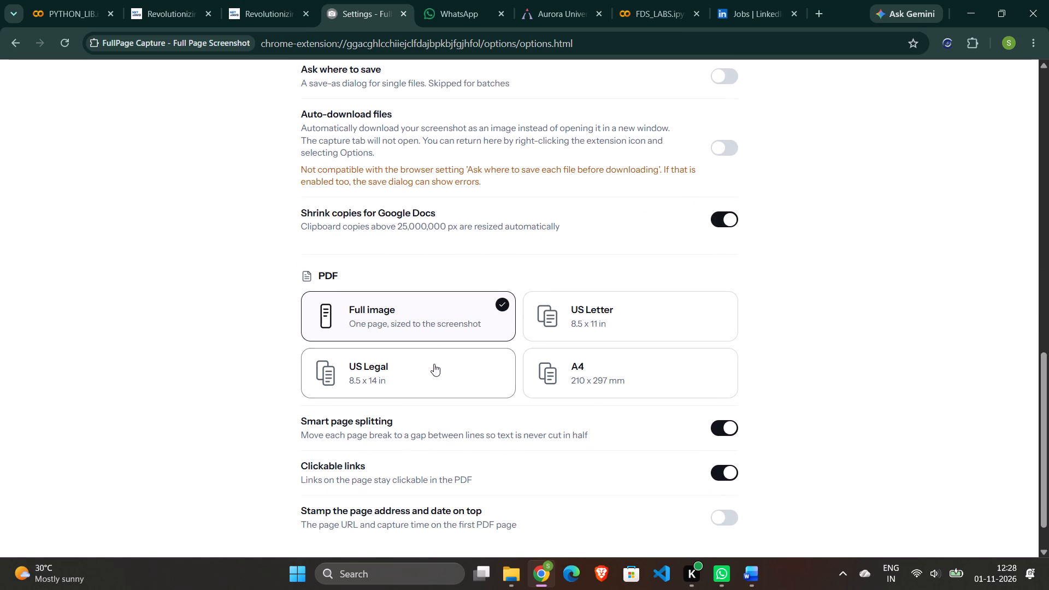
{"action": "left_click", "coordinate": [600, 373]}
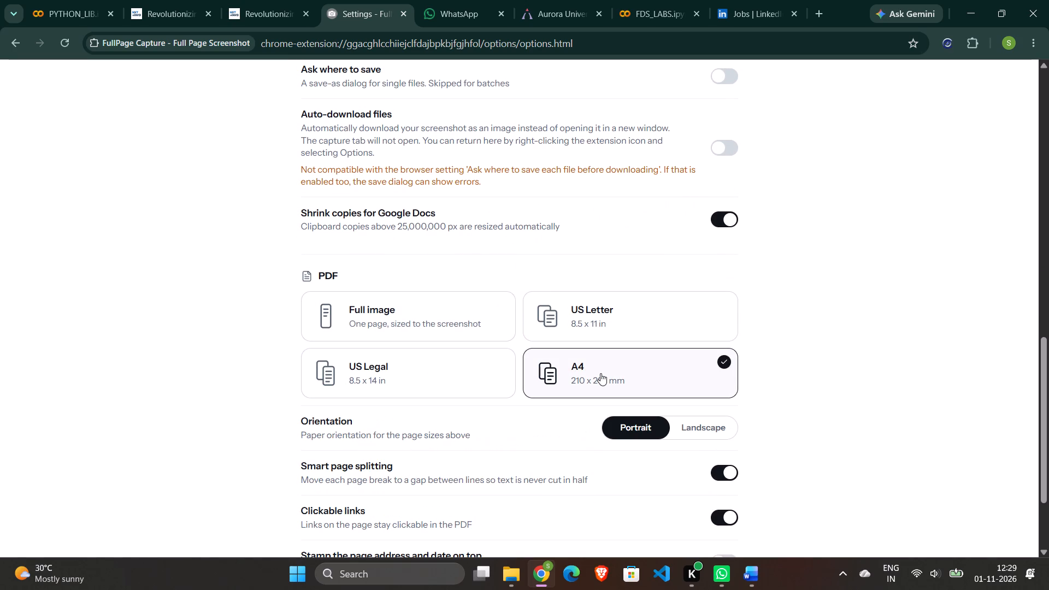
{"action": "scroll", "coordinate": [583, 536], "scroll_direction": "down", "scroll_amount": 3}
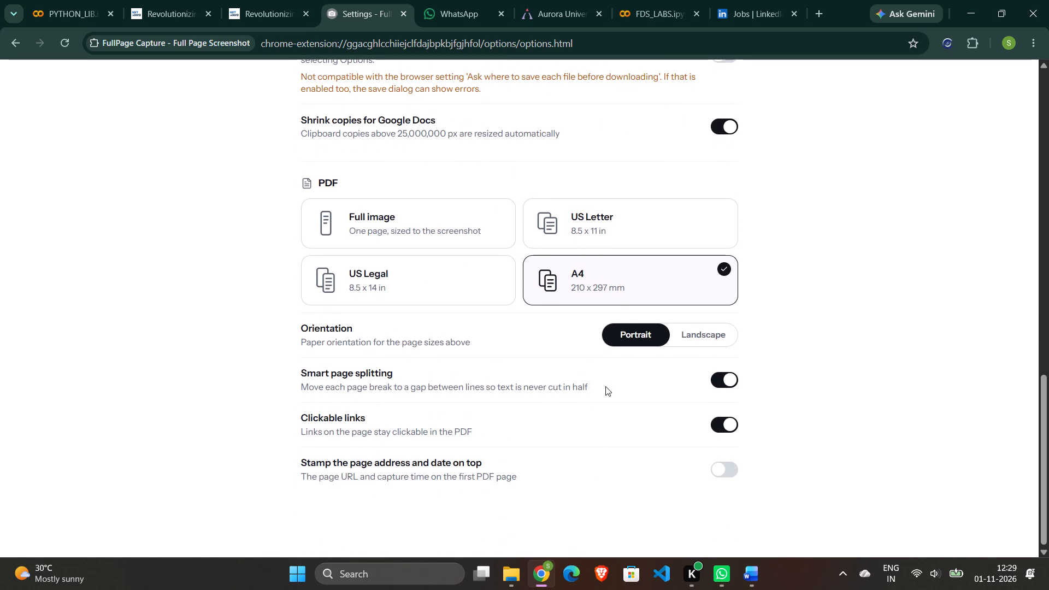
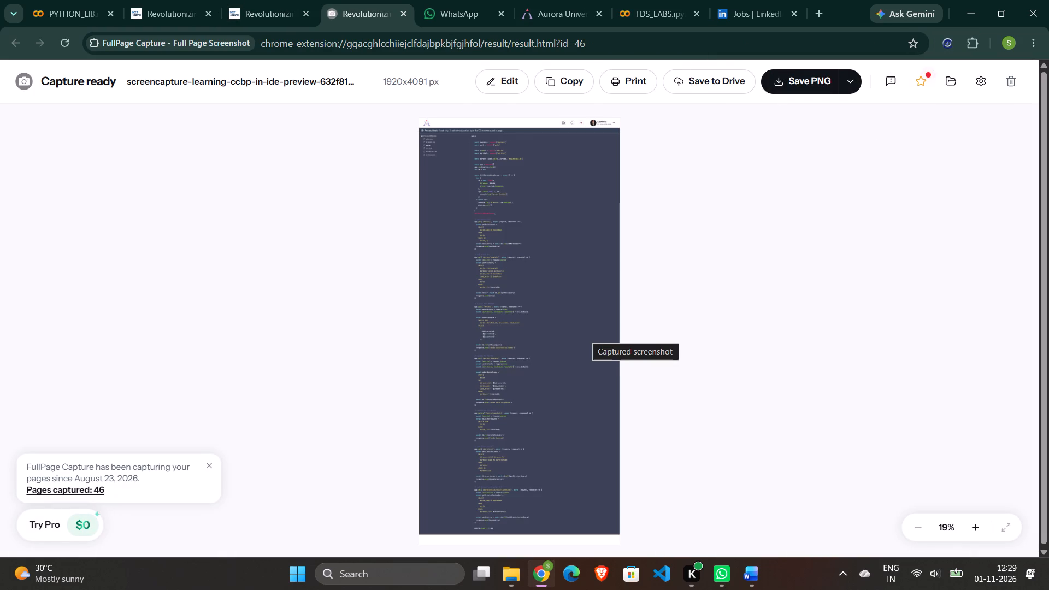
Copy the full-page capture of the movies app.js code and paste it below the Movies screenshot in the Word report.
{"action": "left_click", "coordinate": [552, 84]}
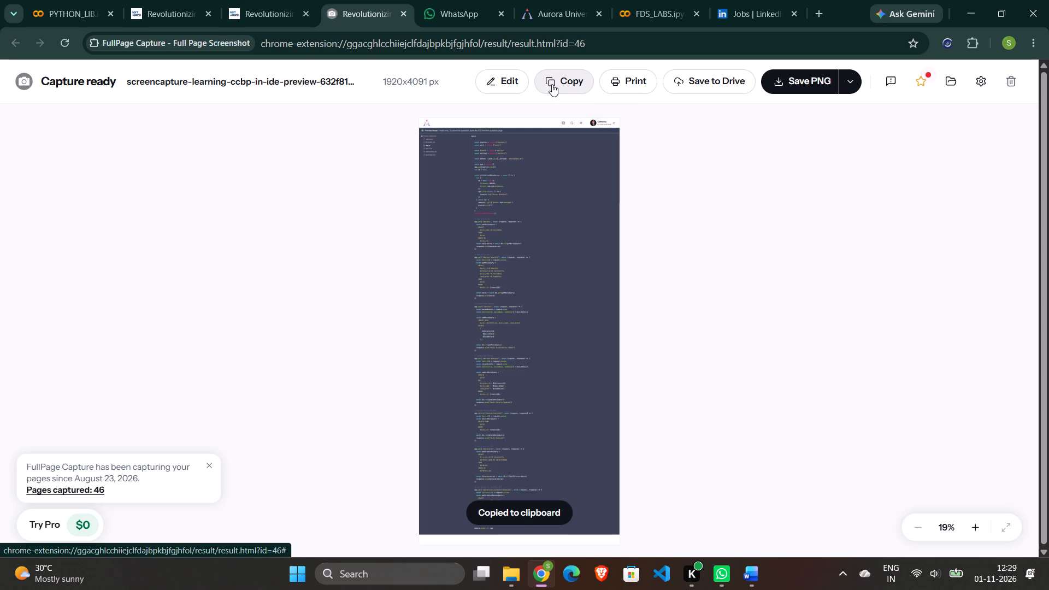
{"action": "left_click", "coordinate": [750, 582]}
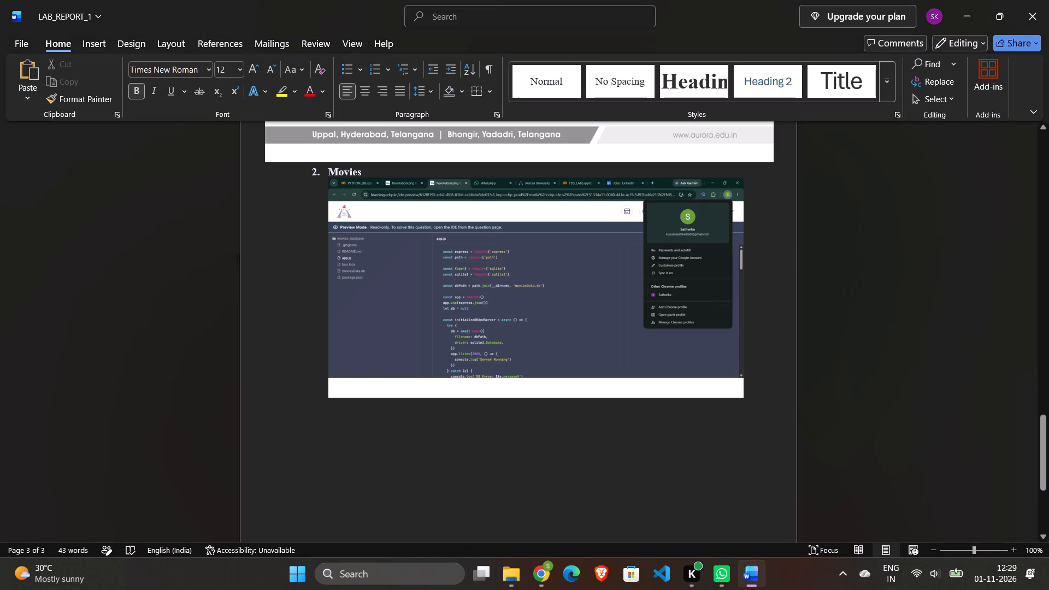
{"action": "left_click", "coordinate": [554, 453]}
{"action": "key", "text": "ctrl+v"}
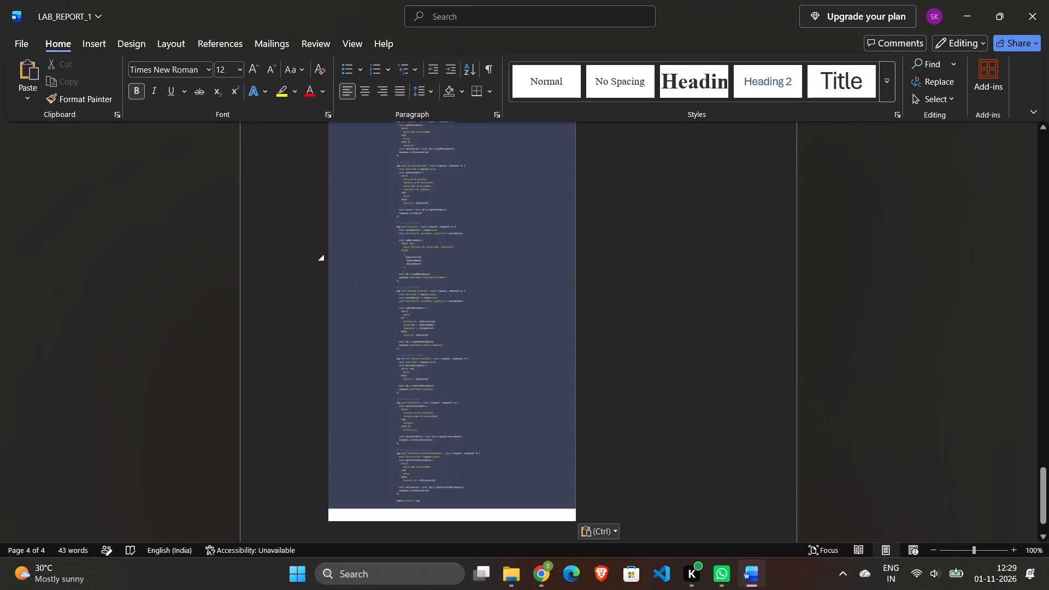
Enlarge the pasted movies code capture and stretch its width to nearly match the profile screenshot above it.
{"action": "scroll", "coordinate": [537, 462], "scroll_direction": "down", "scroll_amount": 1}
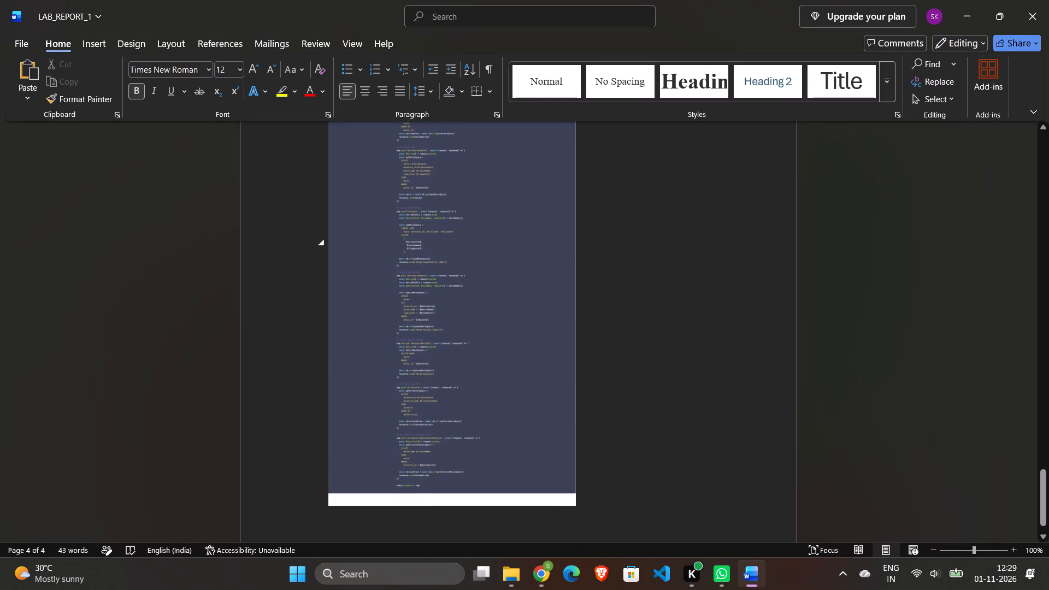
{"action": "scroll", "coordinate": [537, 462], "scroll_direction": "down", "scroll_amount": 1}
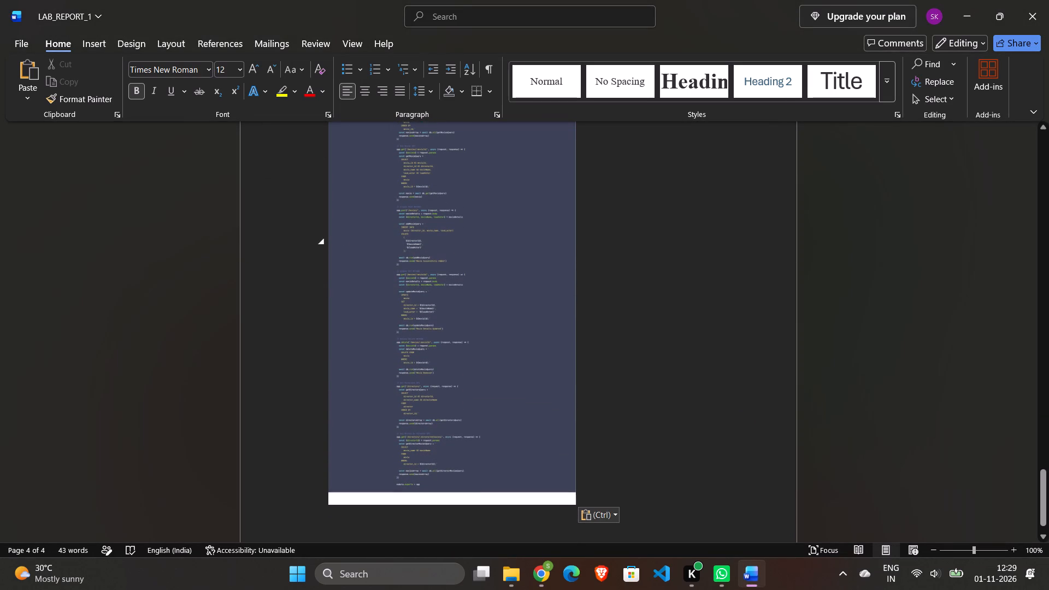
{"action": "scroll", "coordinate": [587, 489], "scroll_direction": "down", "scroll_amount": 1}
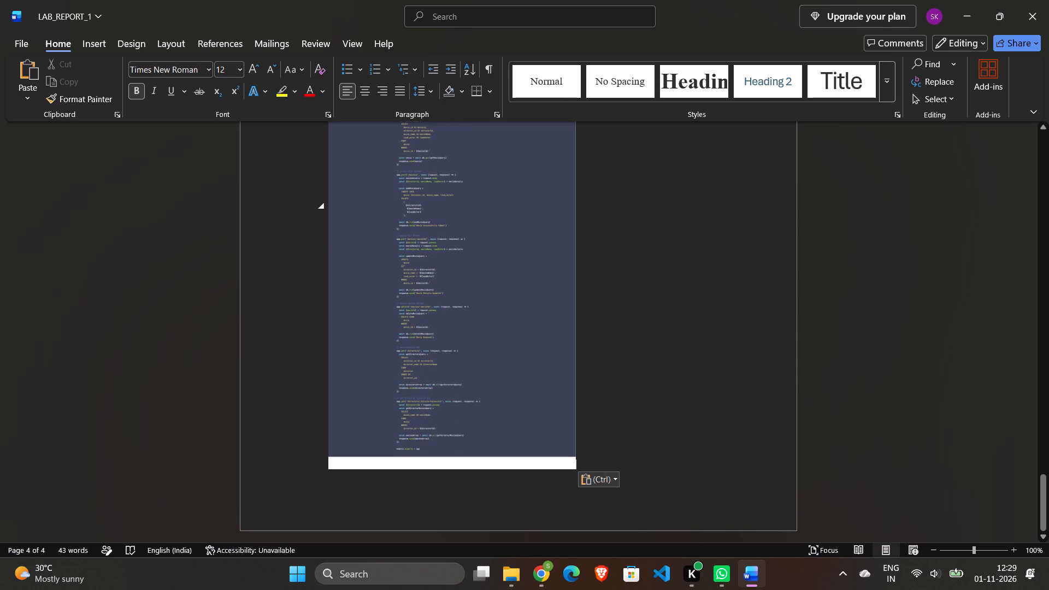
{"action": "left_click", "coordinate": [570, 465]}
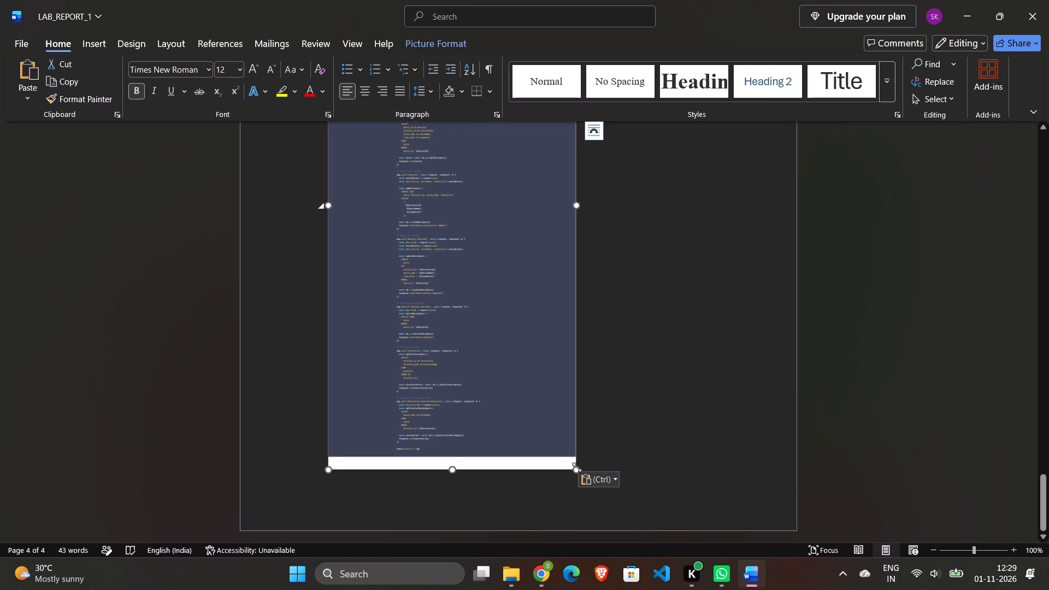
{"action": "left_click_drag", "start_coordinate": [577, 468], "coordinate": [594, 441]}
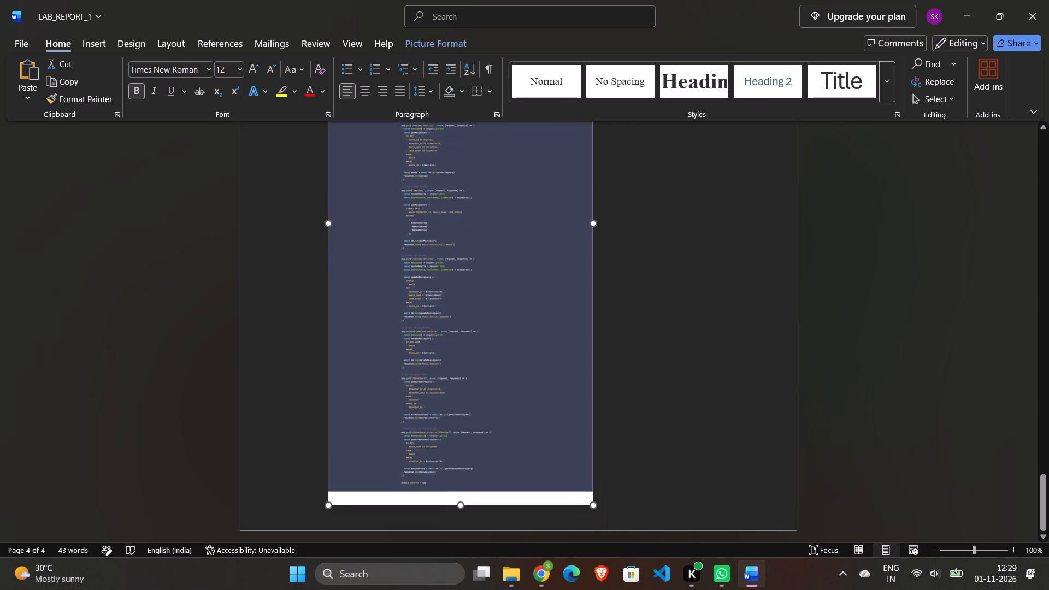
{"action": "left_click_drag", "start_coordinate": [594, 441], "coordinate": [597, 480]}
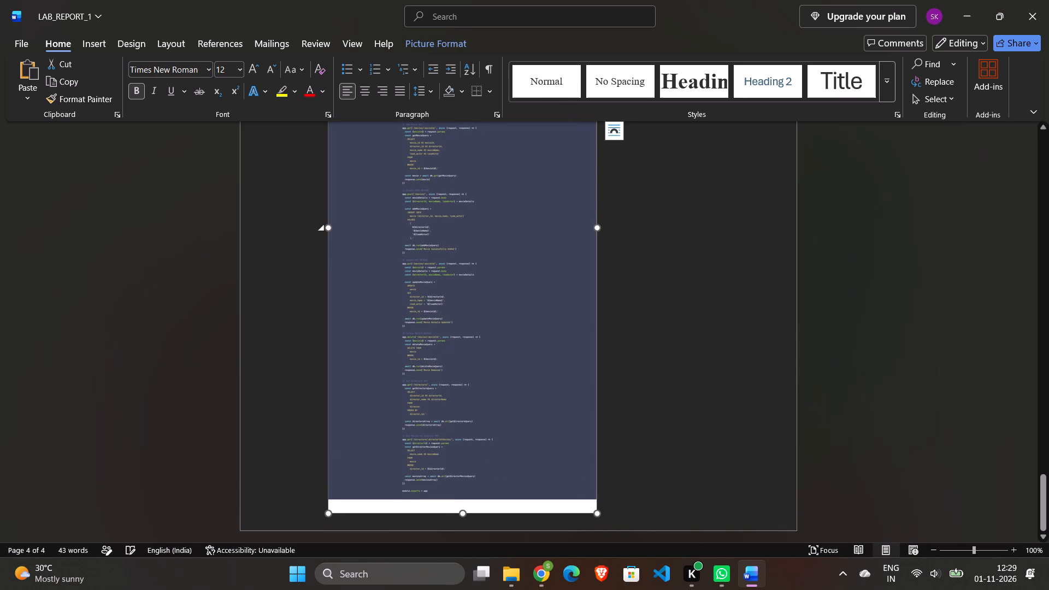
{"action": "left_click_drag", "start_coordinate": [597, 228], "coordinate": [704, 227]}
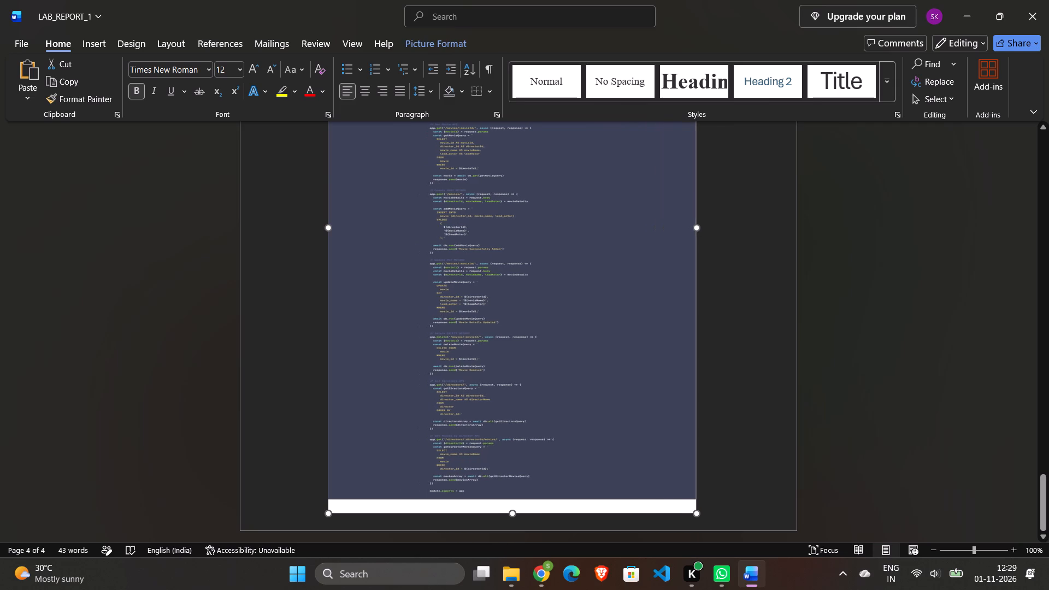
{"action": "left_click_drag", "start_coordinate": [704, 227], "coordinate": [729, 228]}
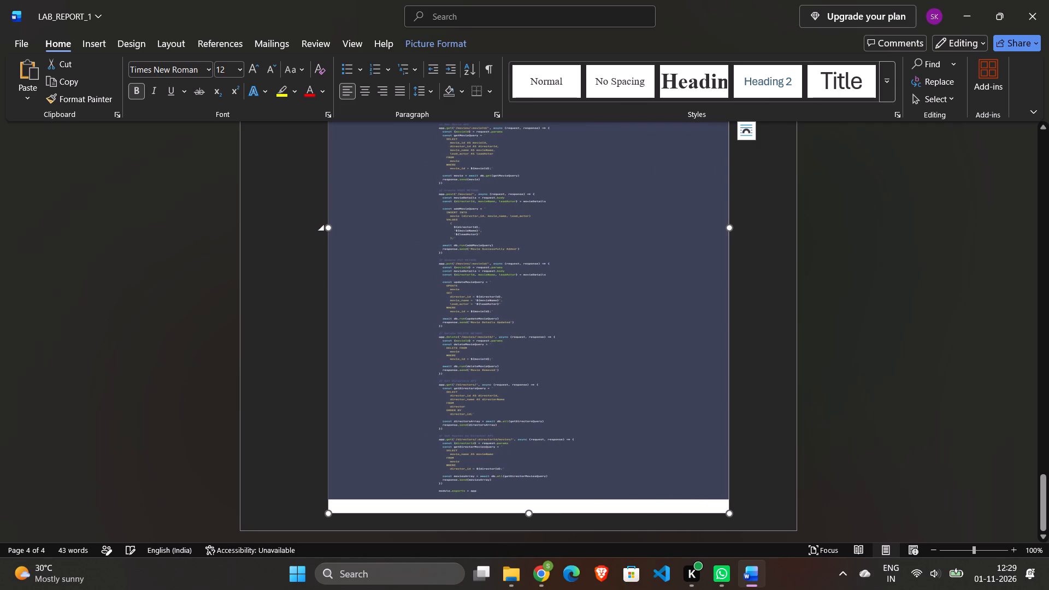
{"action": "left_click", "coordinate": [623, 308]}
Add two blank lines after the movies code capture, continuing onto a new page.
{"action": "scroll", "coordinate": [623, 308], "scroll_direction": "up", "scroll_amount": 2}
{"action": "scroll", "coordinate": [623, 308], "scroll_direction": "down", "scroll_amount": 1}
{"action": "scroll", "coordinate": [623, 308], "scroll_direction": "up", "scroll_amount": 1}
{"action": "scroll", "coordinate": [623, 308], "scroll_direction": "down", "scroll_amount": 1}
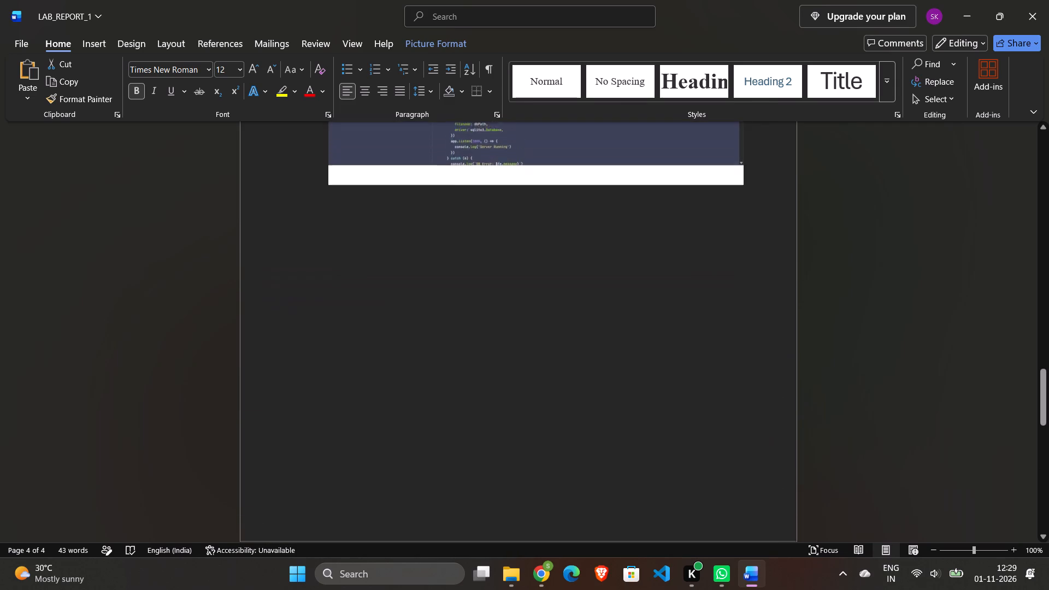
{"action": "scroll", "coordinate": [623, 308], "scroll_direction": "down", "scroll_amount": 2}
{"action": "left_click", "coordinate": [753, 496]}
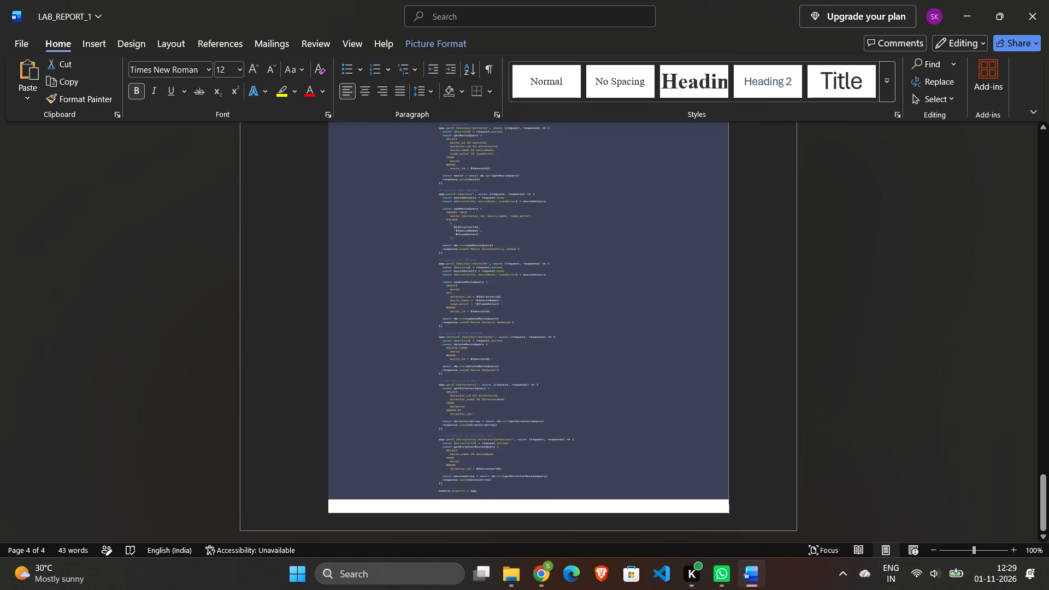
{"action": "key", "text": "Return"}
{"action": "key", "text": "Return"}
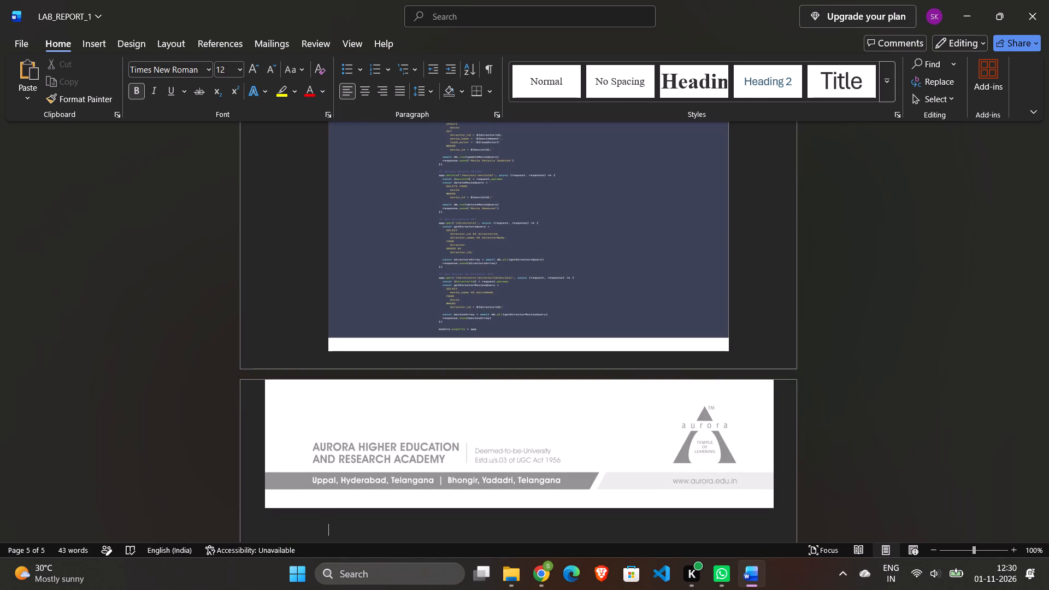
Delete the full-page code captures from the Movies and Cricket Team sections, keeping their profile-visible screenshots.
{"action": "left_click", "coordinate": [670, 292]}
{"action": "key", "text": "BackSpace"}
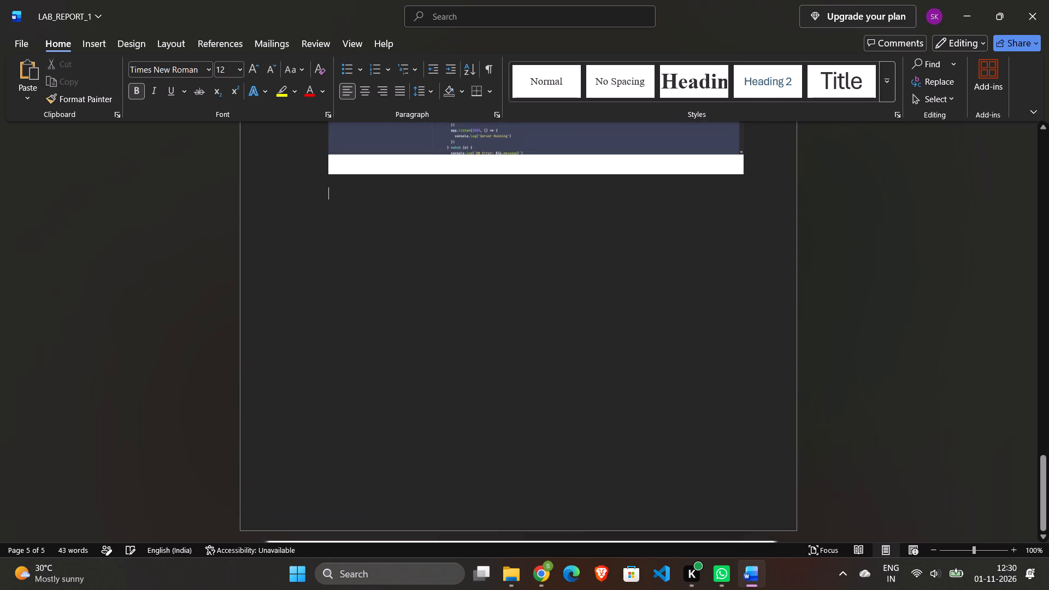
{"action": "scroll", "coordinate": [670, 292], "scroll_direction": "up", "scroll_amount": 3}
{"action": "left_click", "coordinate": [645, 281]}
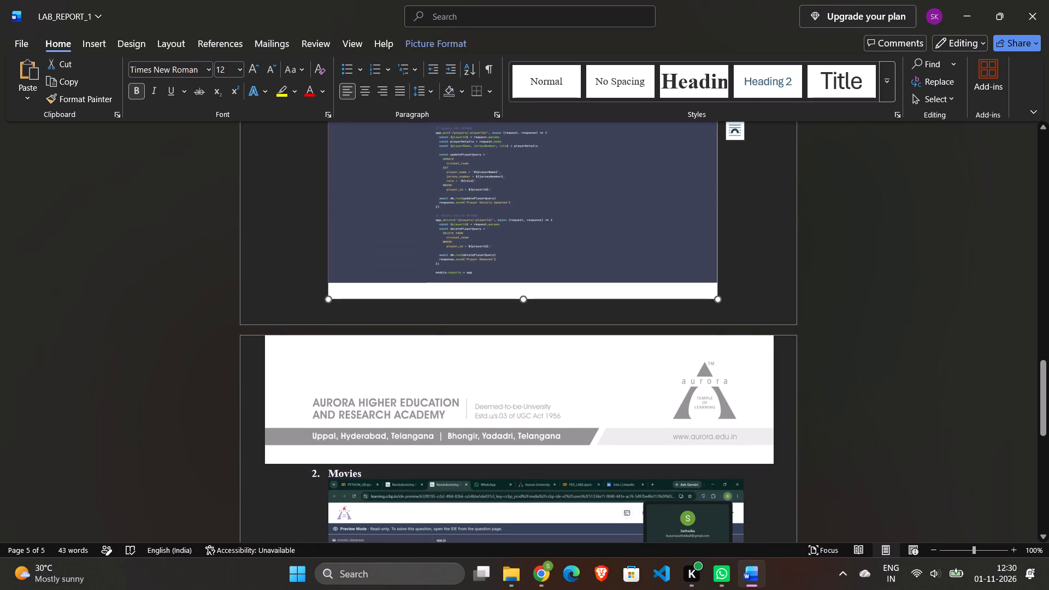
{"action": "key", "text": "BackSpace"}
Place the cursor on the blank line between the Cricket Team screenshot and the Movies heading.
{"action": "scroll", "coordinate": [615, 355], "scroll_direction": "up", "scroll_amount": 2}
{"action": "left_click", "coordinate": [615, 355]}
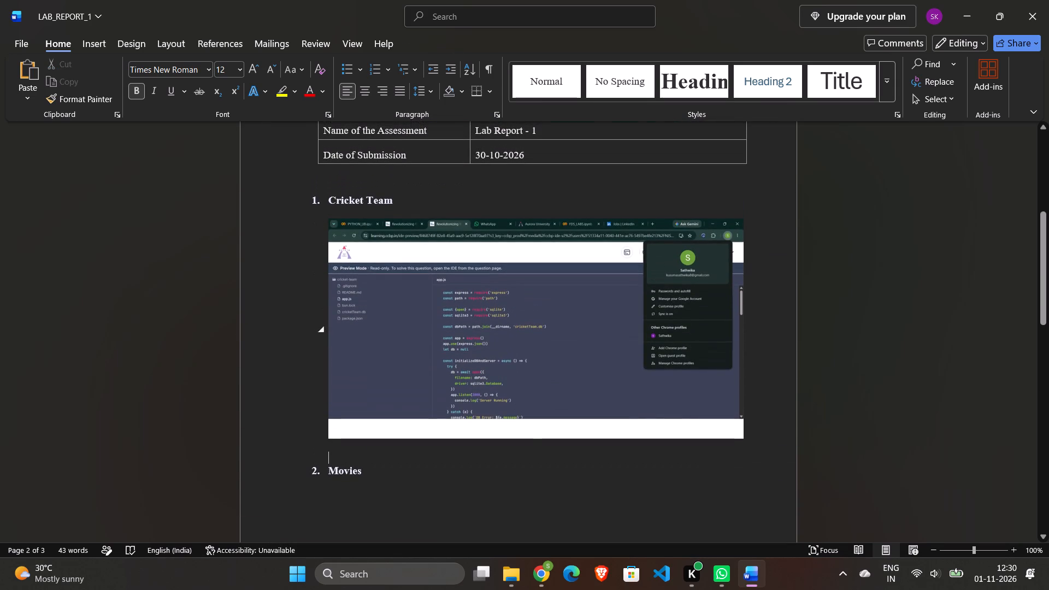
{"action": "left_click", "coordinate": [408, 463]}
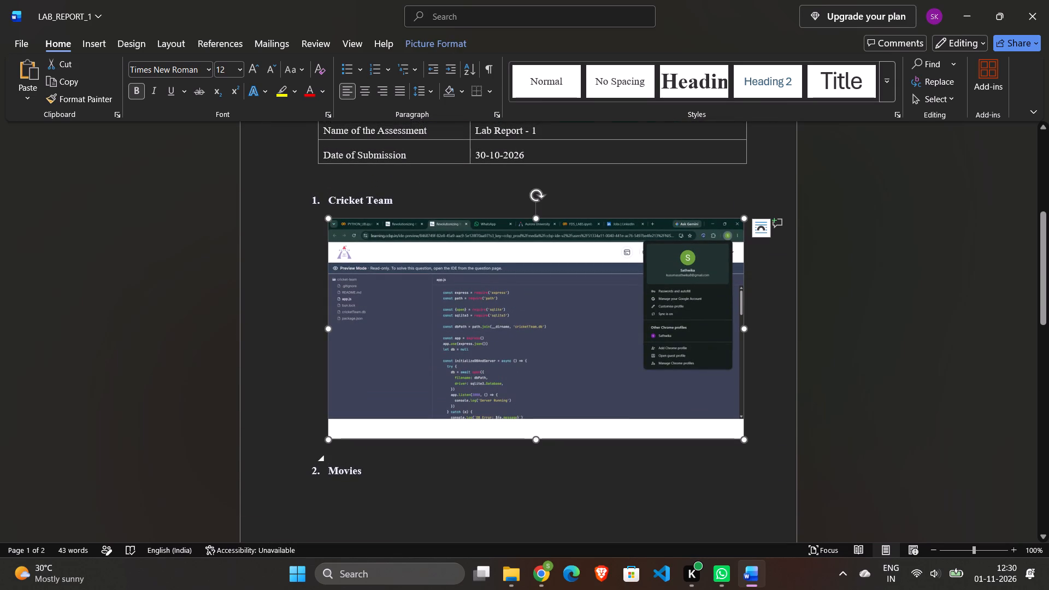
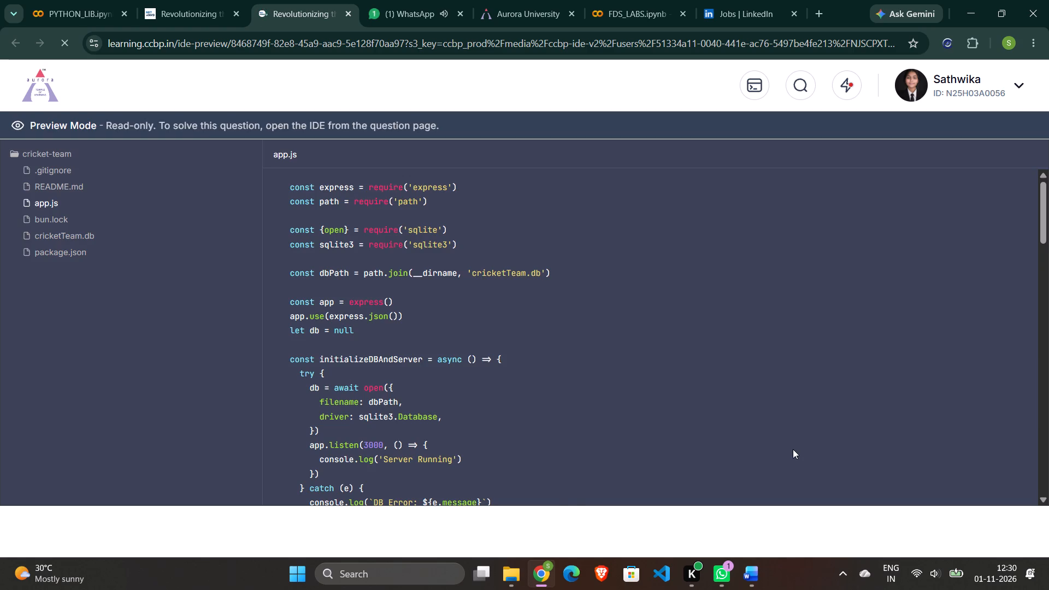
Reduce the cricket-team app.js preview to 80% zoom, return to the start of the code and open the page's context options.
{"action": "scroll", "coordinate": [564, 493], "scroll_direction": "down", "scroll_amount": 3}
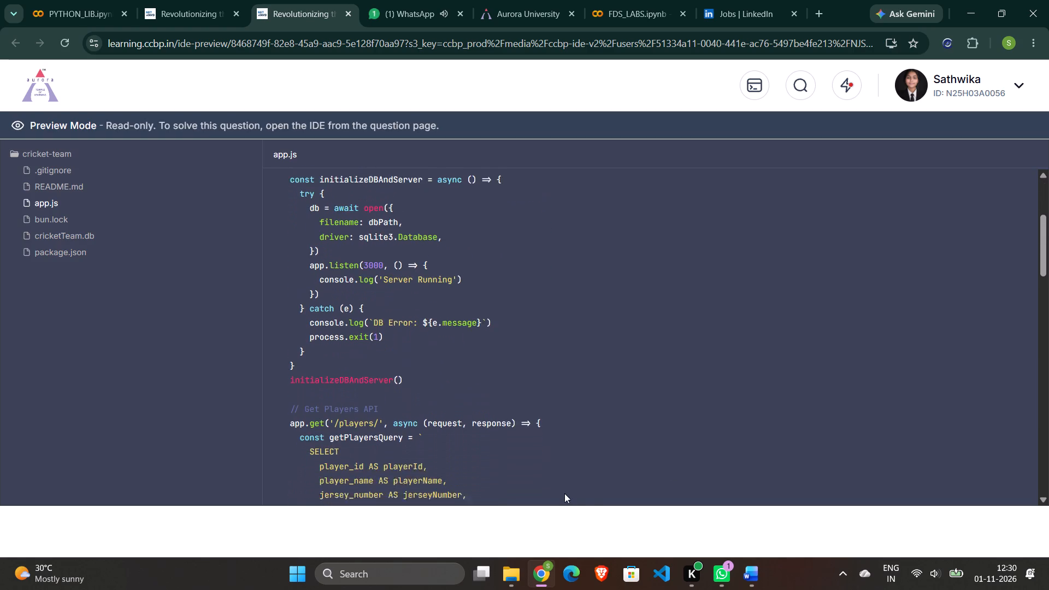
{"action": "scroll", "coordinate": [564, 493], "scroll_direction": "down", "scroll_amount": 4}
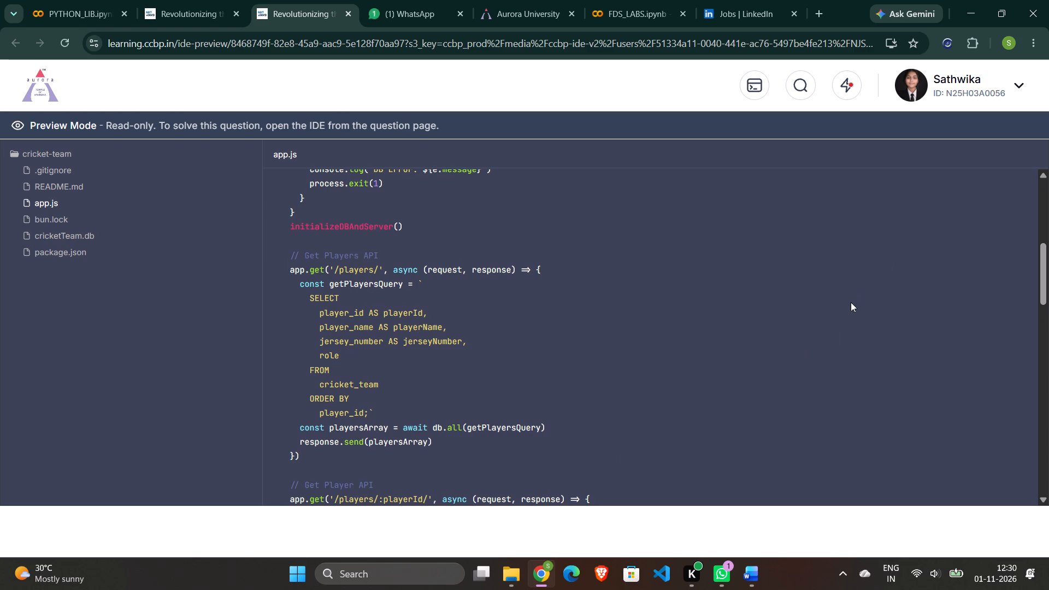
{"action": "key", "text": "ctrl+minus"}
{"action": "key", "text": "ctrl+minus"}
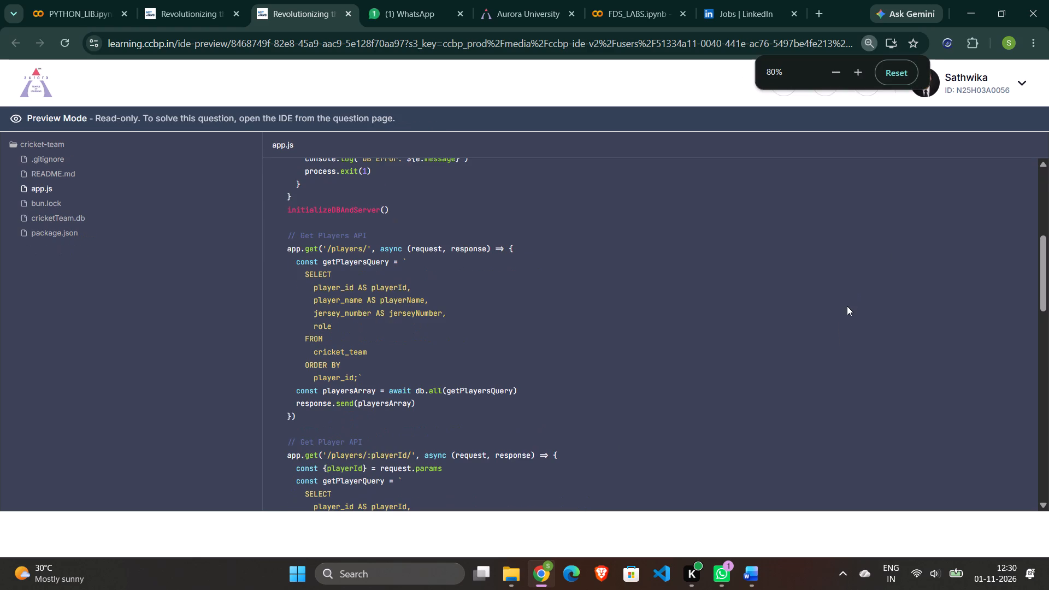
{"action": "scroll", "coordinate": [646, 366], "scroll_direction": "up", "scroll_amount": 4}
{"action": "right_click", "coordinate": [646, 366]}
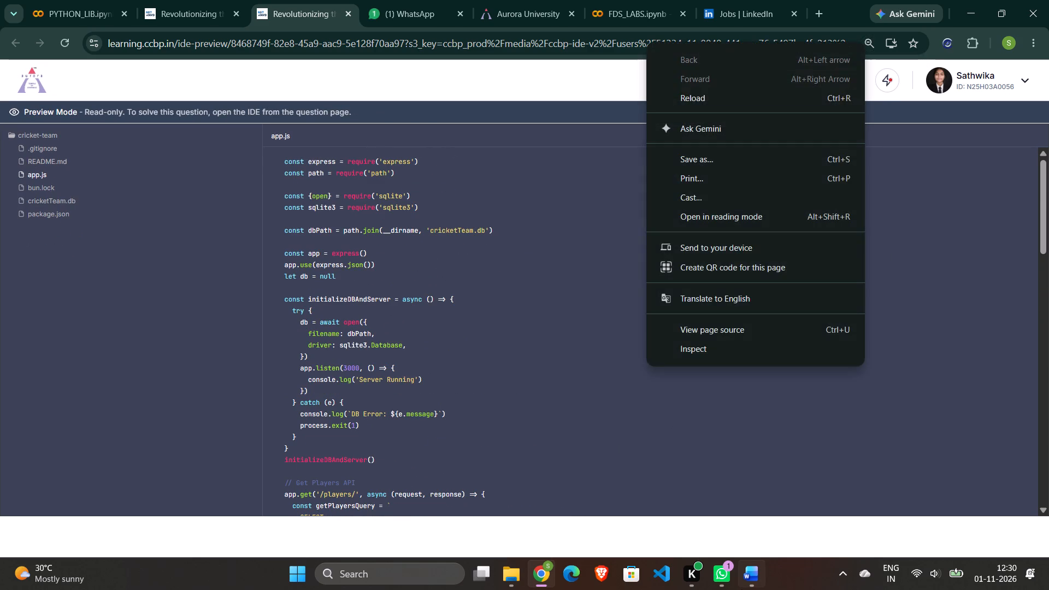
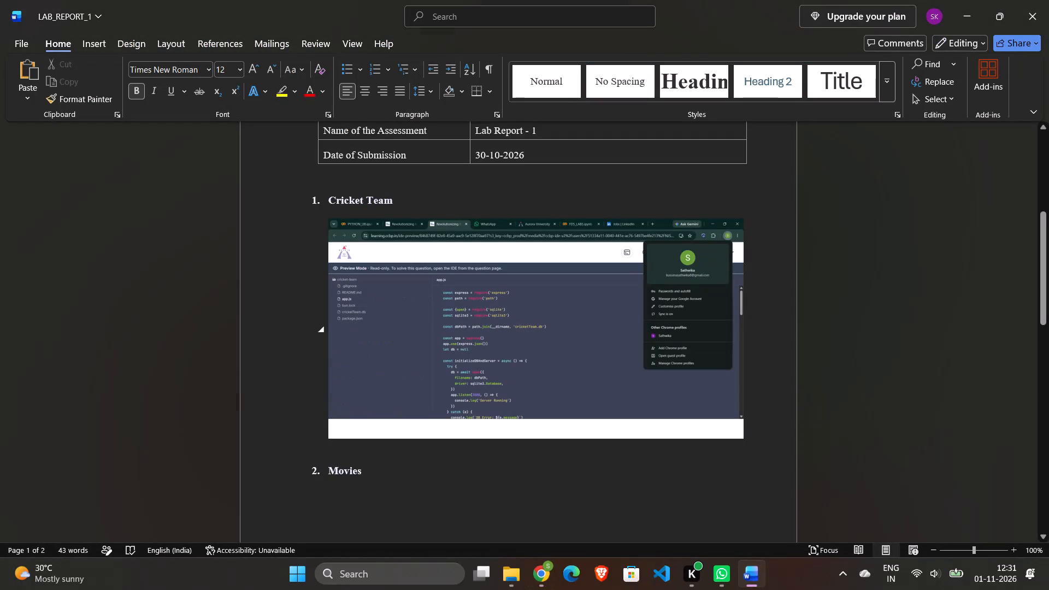
Delete the existing code screenshot under the Cricket Team heading in the report.
{"action": "left_click", "coordinate": [617, 377]}
{"action": "key", "text": "BackSpace"}
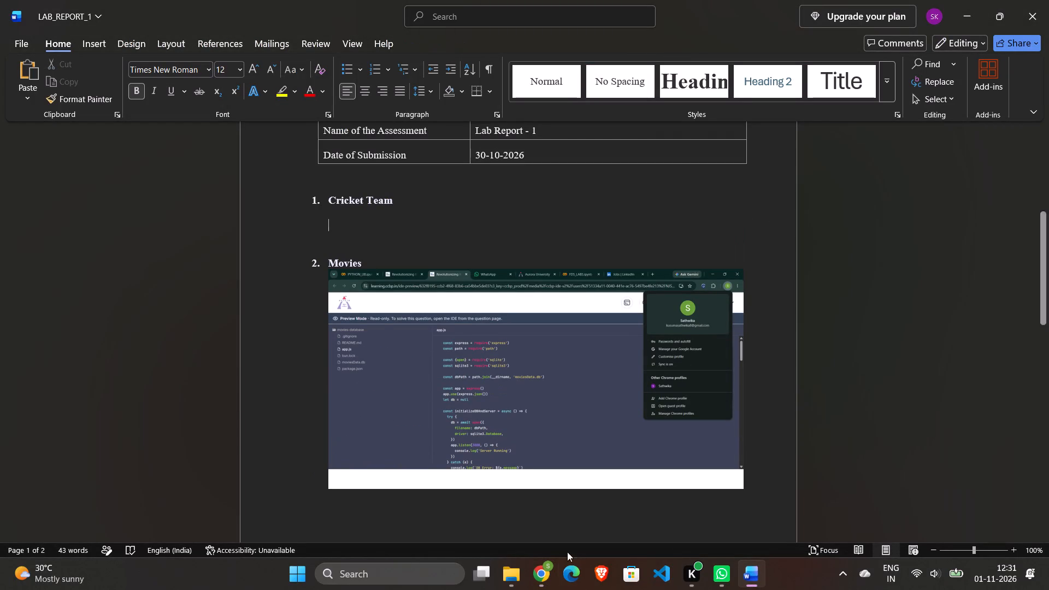
Switch to Chrome, enlarge the cricket-team preview to 90% zoom and move its tab into a separate maximized window.
{"action": "left_click", "coordinate": [531, 577]}
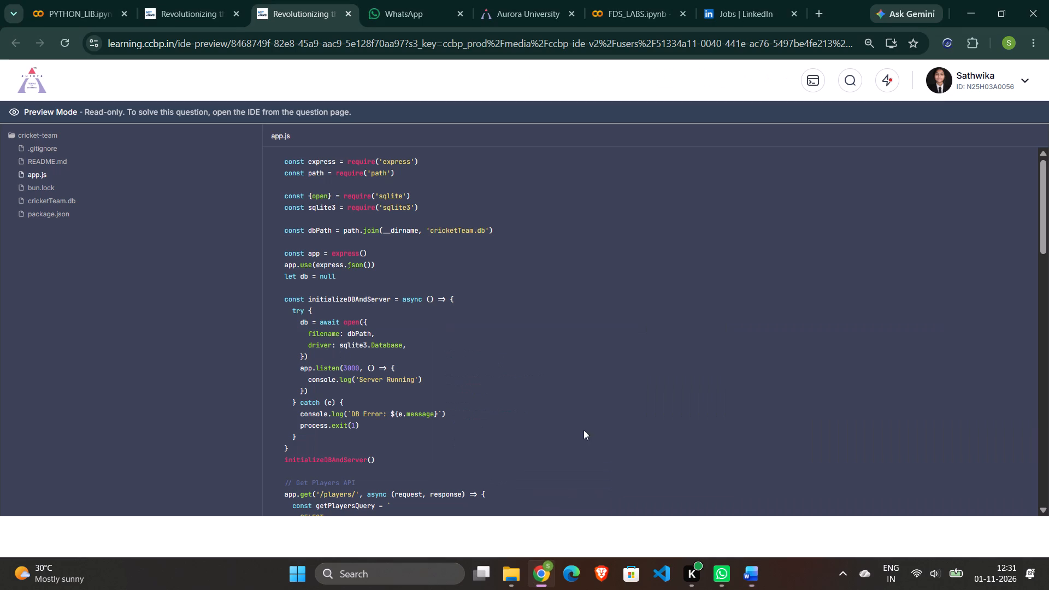
{"action": "scroll", "coordinate": [568, 378], "scroll_direction": "up", "scroll_amount": 1}
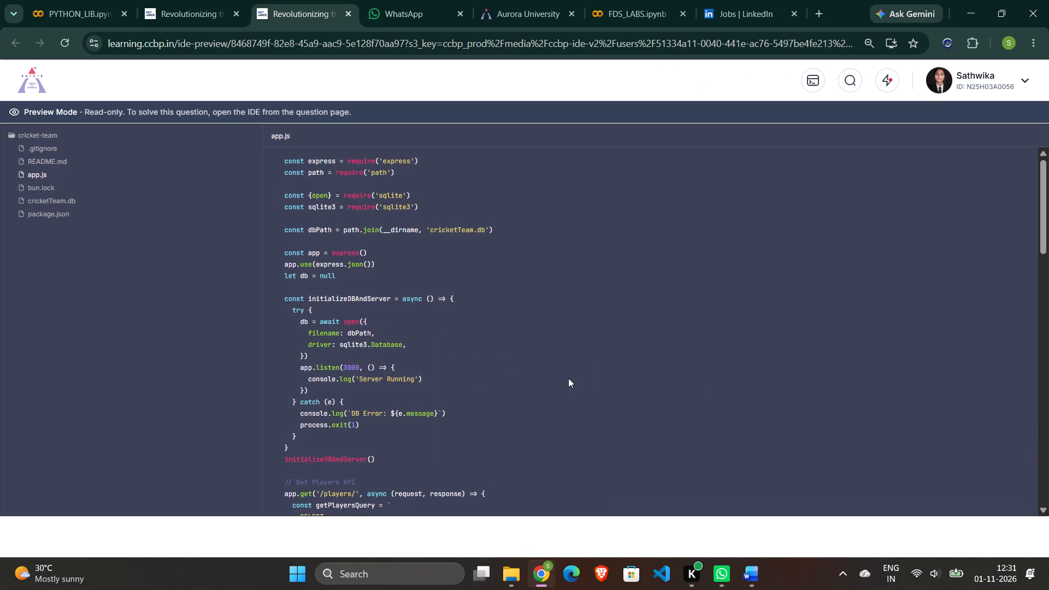
{"action": "key", "text": "ctrl+equal"}
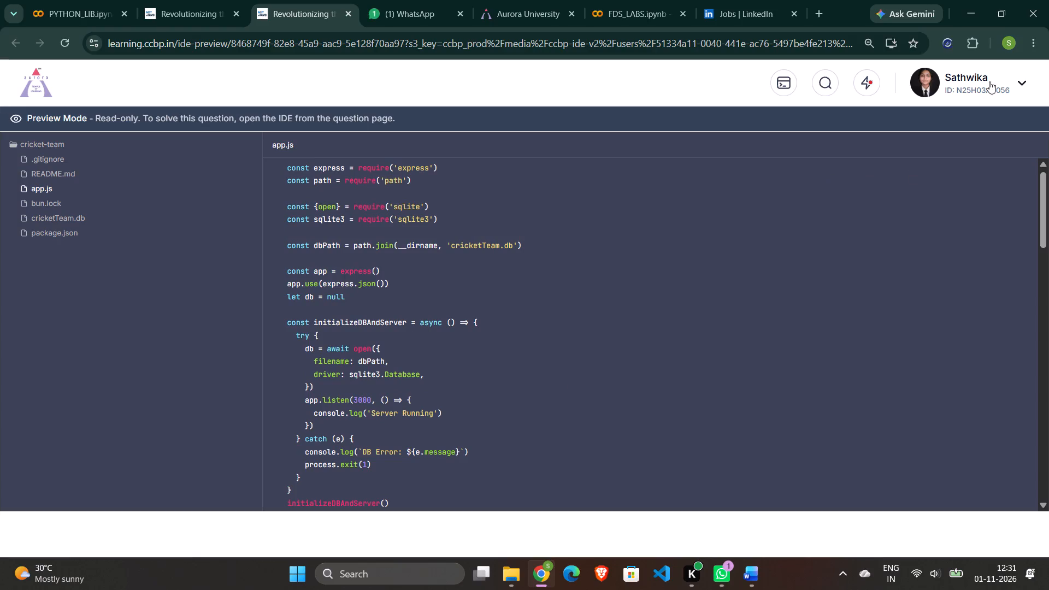
{"action": "left_click", "coordinate": [1013, 37]}
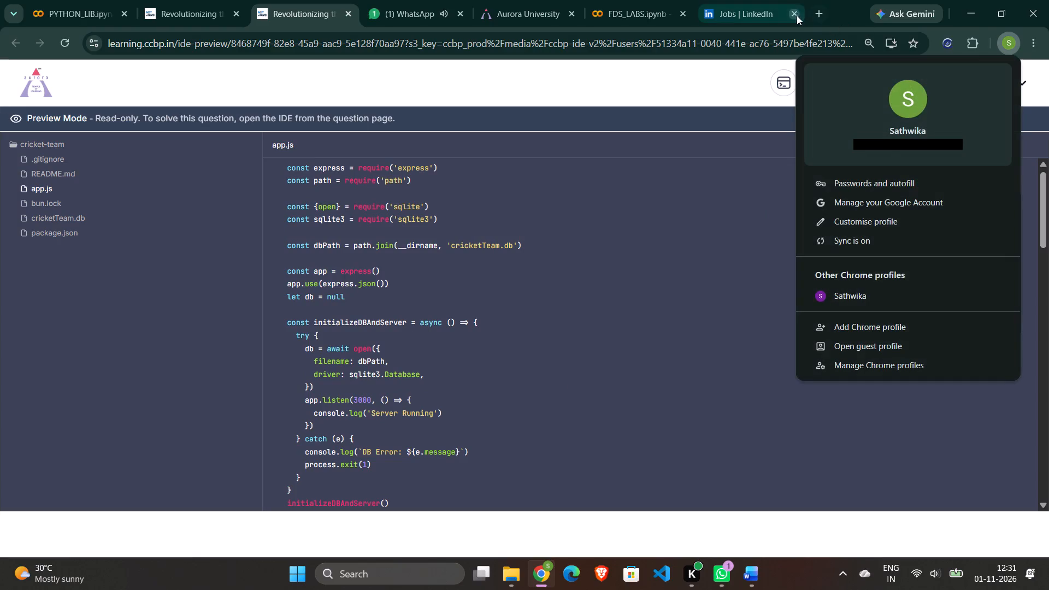
{"action": "left_click_drag", "start_coordinate": [305, 14], "coordinate": [364, 142]}
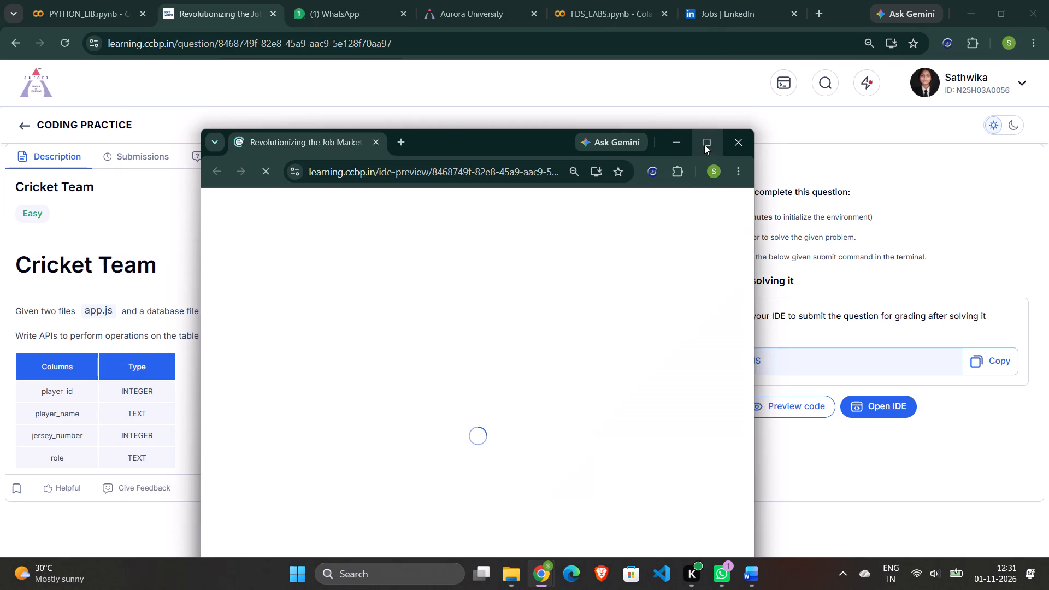
{"action": "left_click", "coordinate": [704, 145]}
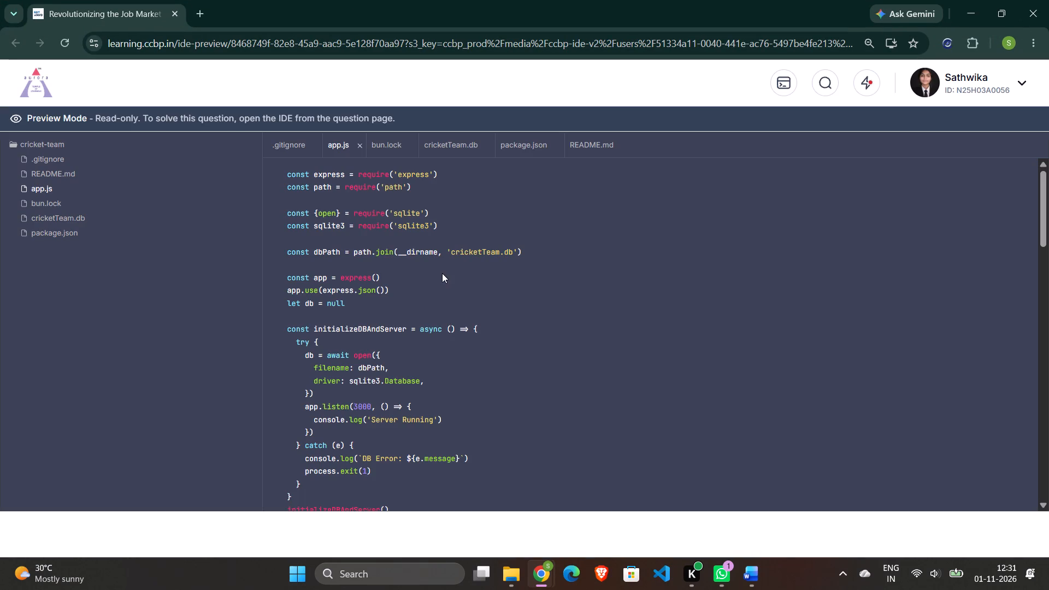
Capture the start of app.js with the browser profile details showing and paste it under Cricket Team in the Word report, followed by new lines.
{"action": "scroll", "coordinate": [442, 273], "scroll_direction": "down", "scroll_amount": 1}
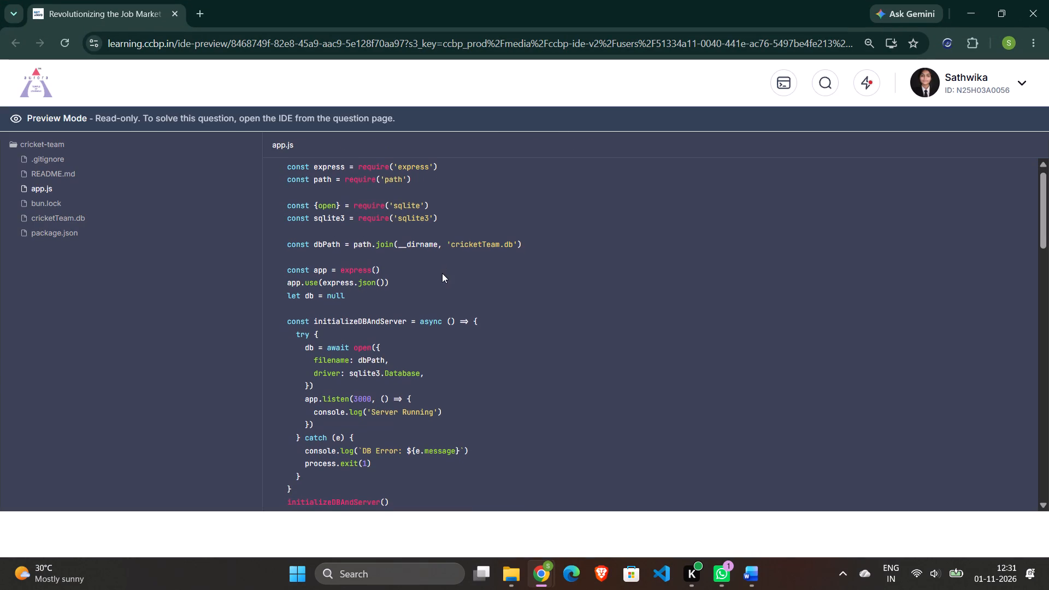
{"action": "scroll", "coordinate": [442, 273], "scroll_direction": "down", "scroll_amount": 1}
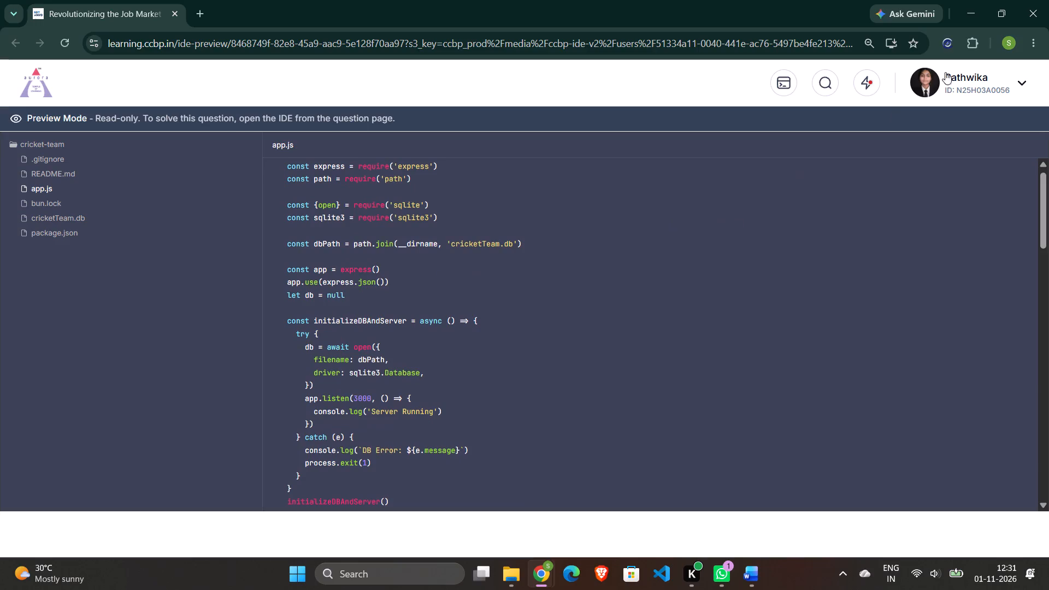
{"action": "left_click", "coordinate": [1004, 40]}
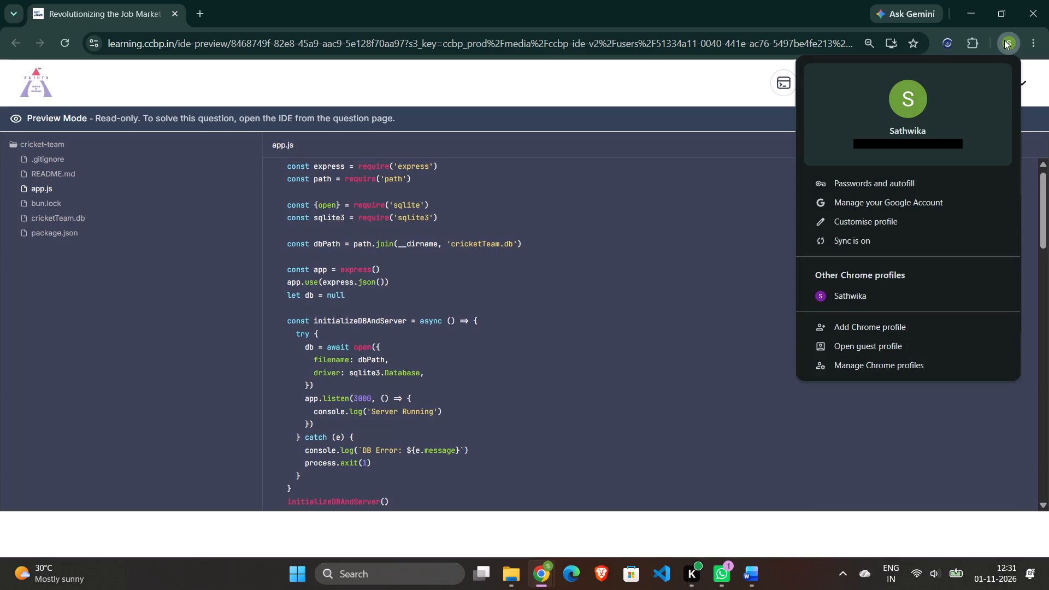
{"action": "key", "text": "Print"}
{"action": "left_click", "coordinate": [1004, 40]}
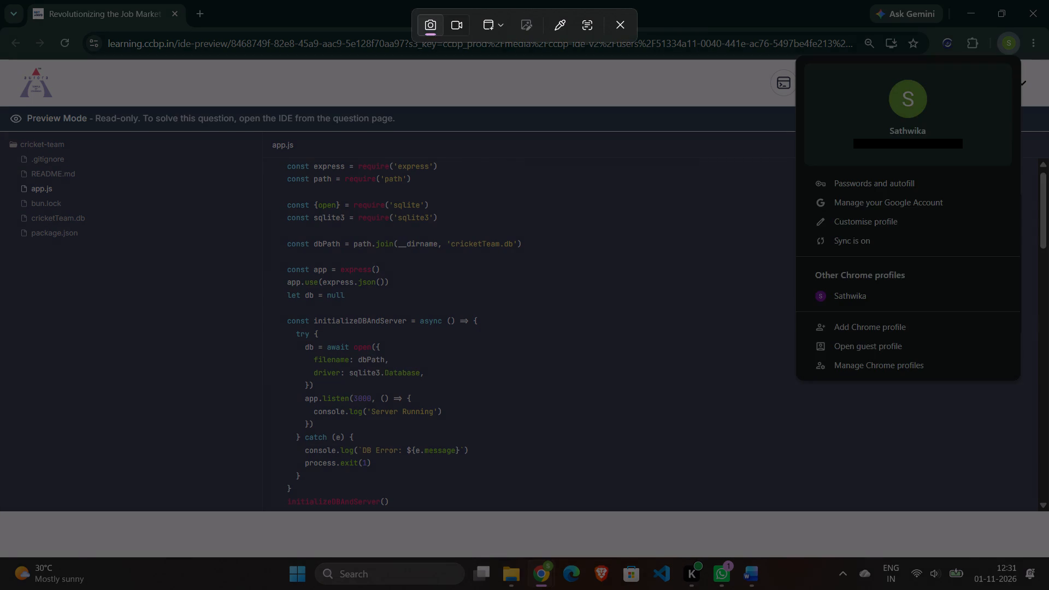
{"action": "left_click", "coordinate": [751, 577]}
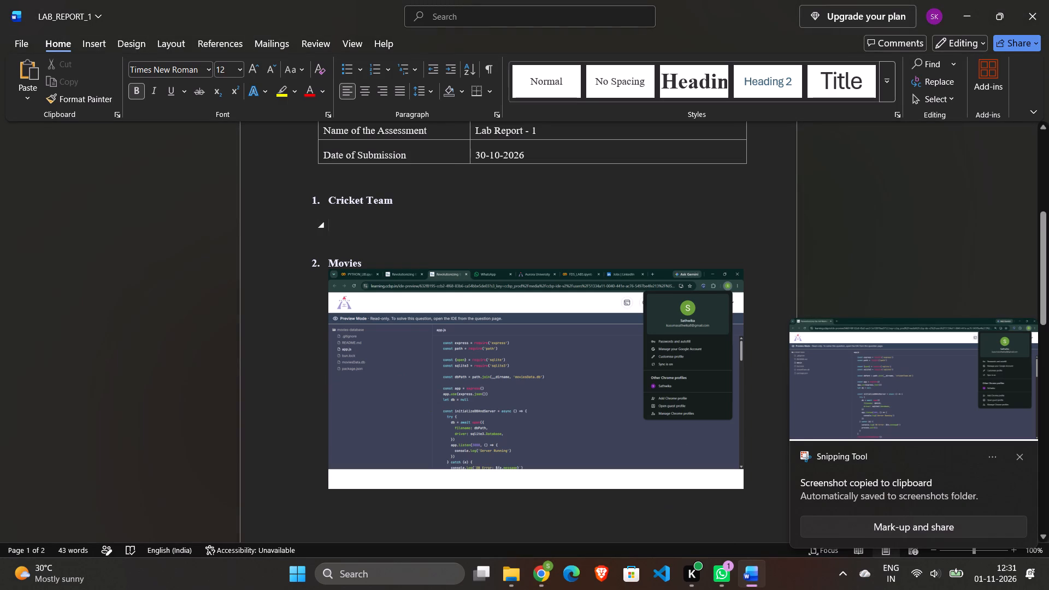
{"action": "key", "text": "ctrl+v"}
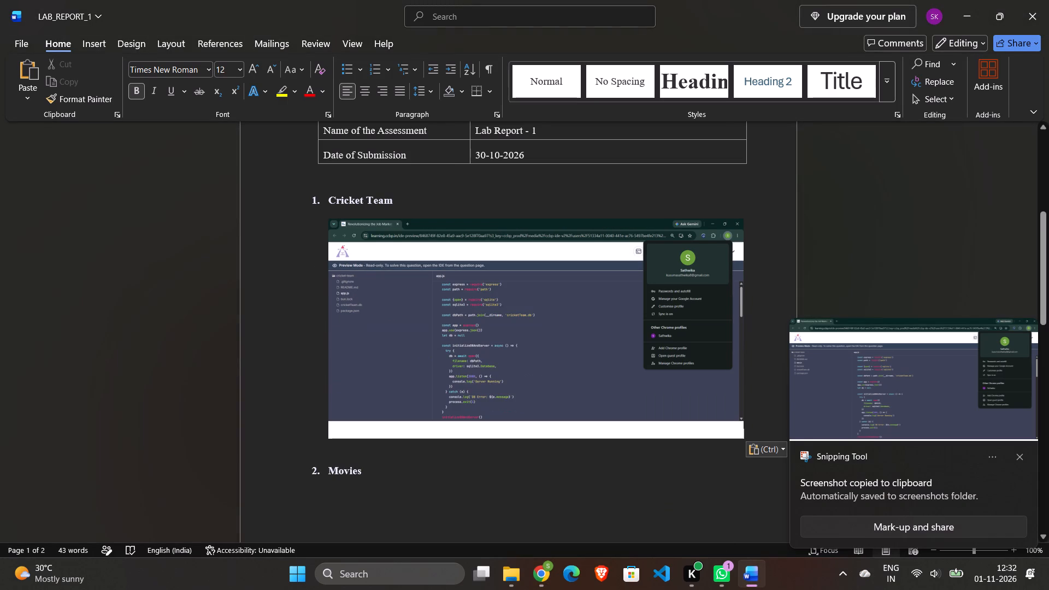
{"action": "key", "text": "Return"}
{"action": "key", "text": "Return"}
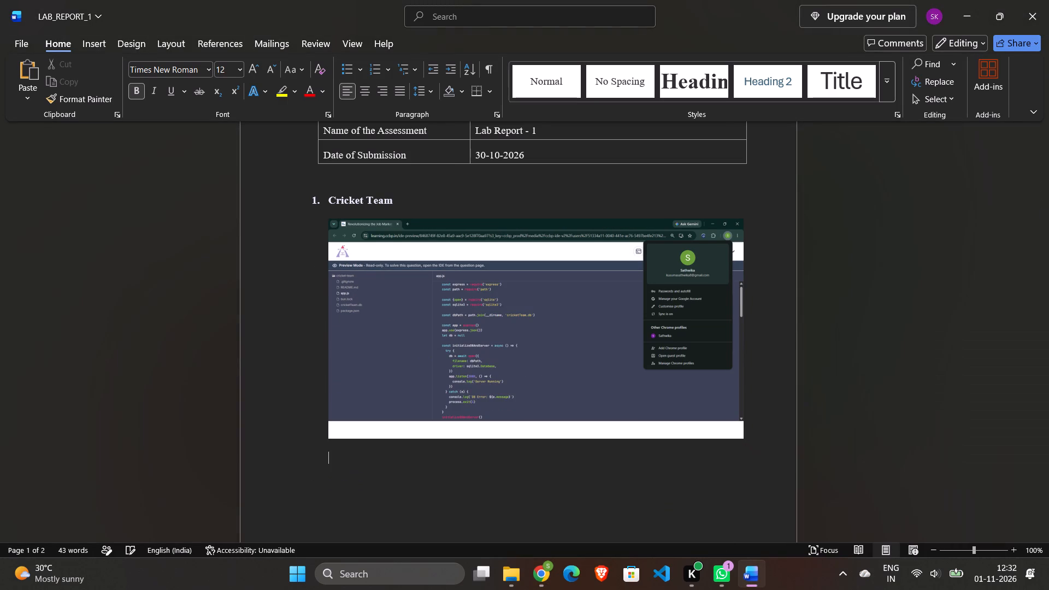
Capture the Get Players and Get Player API code at 80% zoom with profile details showing, and paste it below the first Cricket Team screenshot in Word.
{"action": "left_click", "coordinate": [539, 587]}
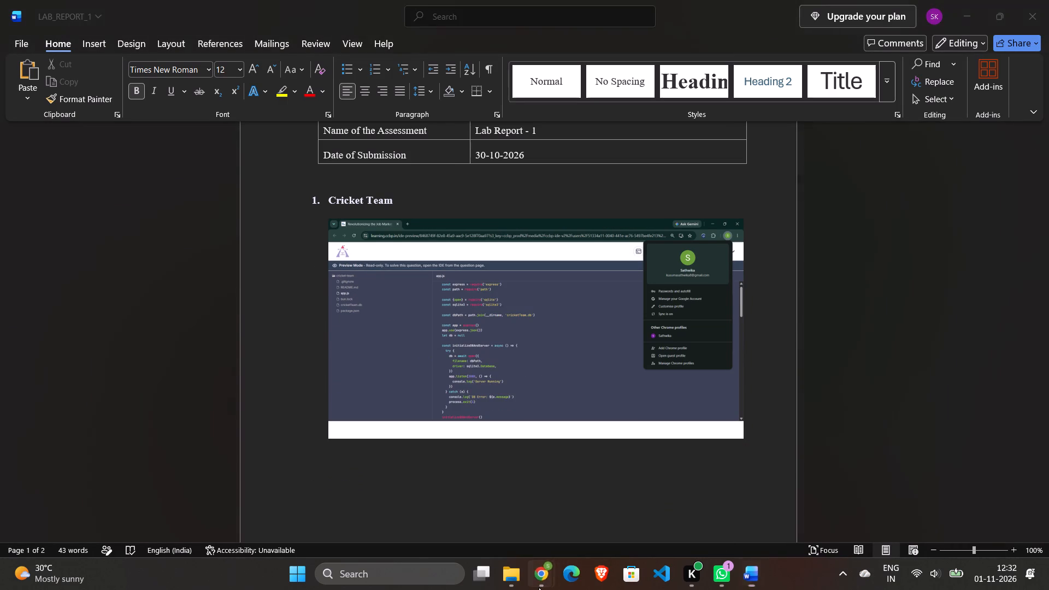
{"action": "left_click", "coordinate": [584, 520]}
{"action": "scroll", "coordinate": [511, 417], "scroll_direction": "down", "scroll_amount": 1}
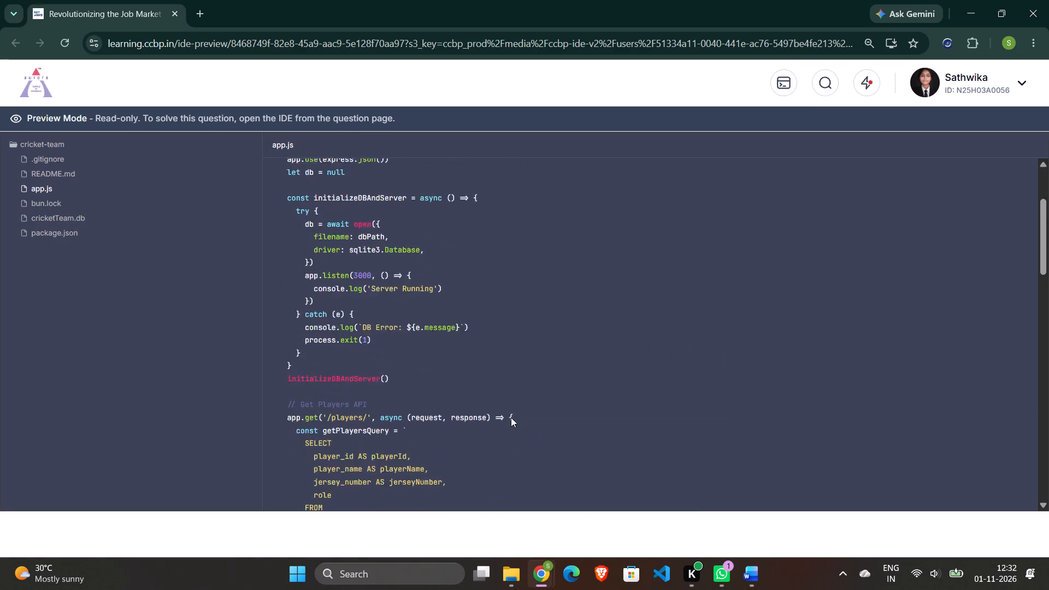
{"action": "scroll", "coordinate": [511, 417], "scroll_direction": "down", "scroll_amount": 2}
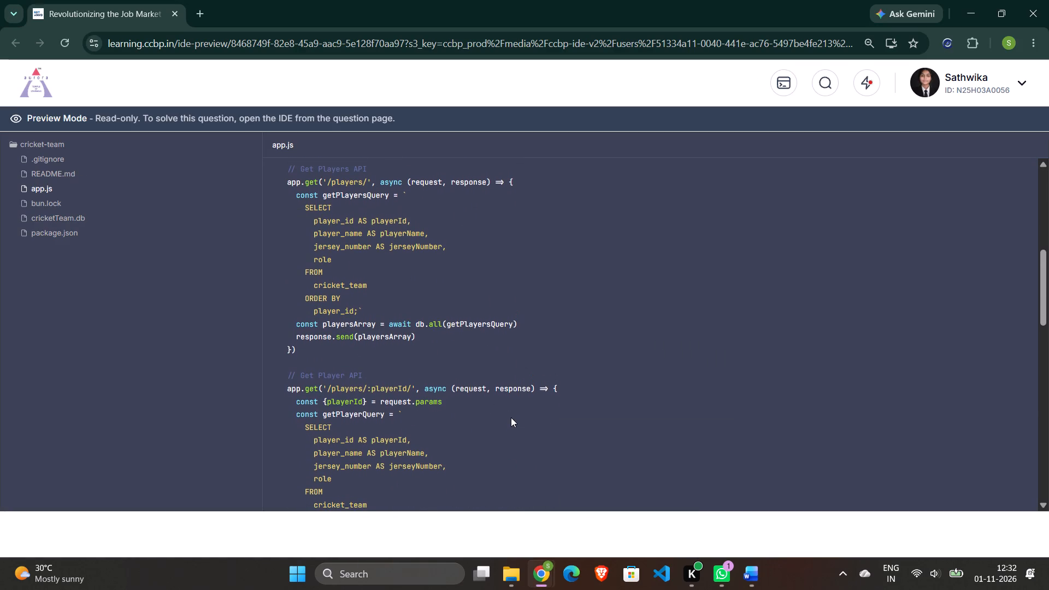
{"action": "scroll", "coordinate": [511, 417], "scroll_direction": "down", "scroll_amount": 1}
{"action": "key", "text": "ctrl+minus"}
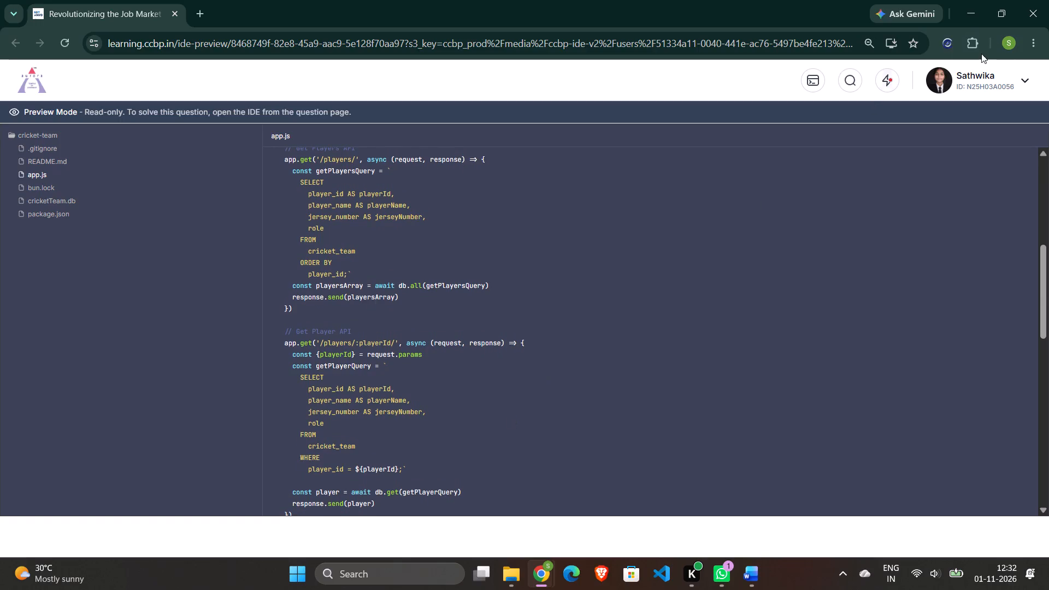
{"action": "left_click", "coordinate": [1009, 43]}
{"action": "key", "text": "Print"}
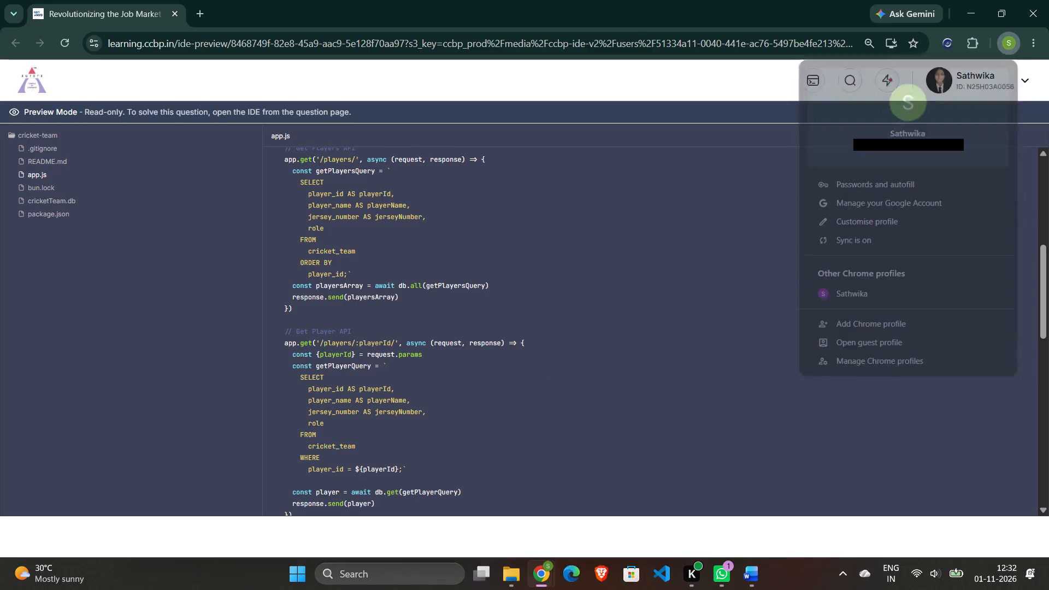
{"action": "left_click", "coordinate": [1009, 43]}
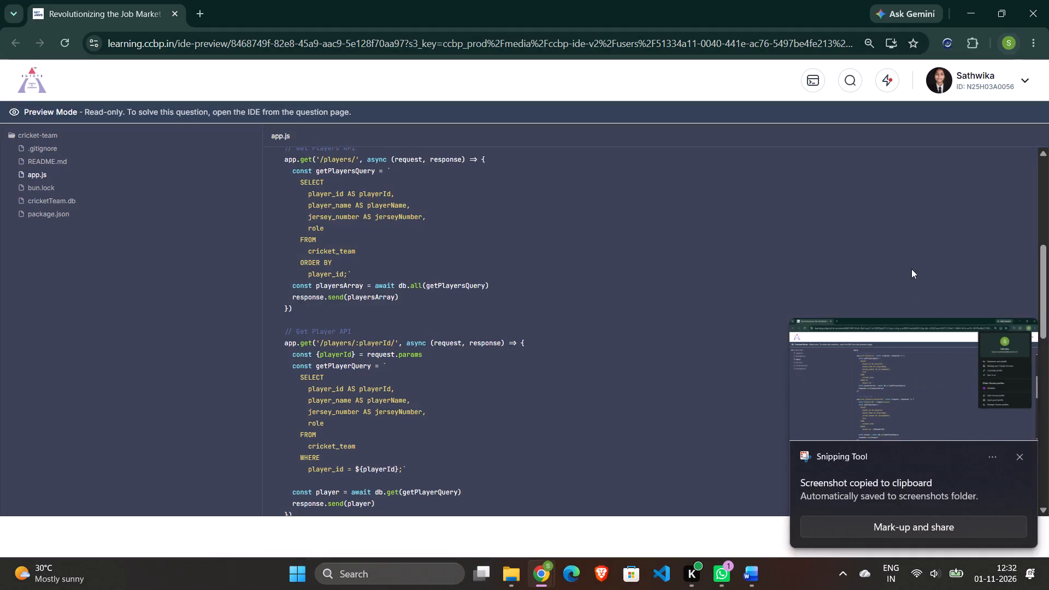
{"action": "left_click", "coordinate": [751, 574]}
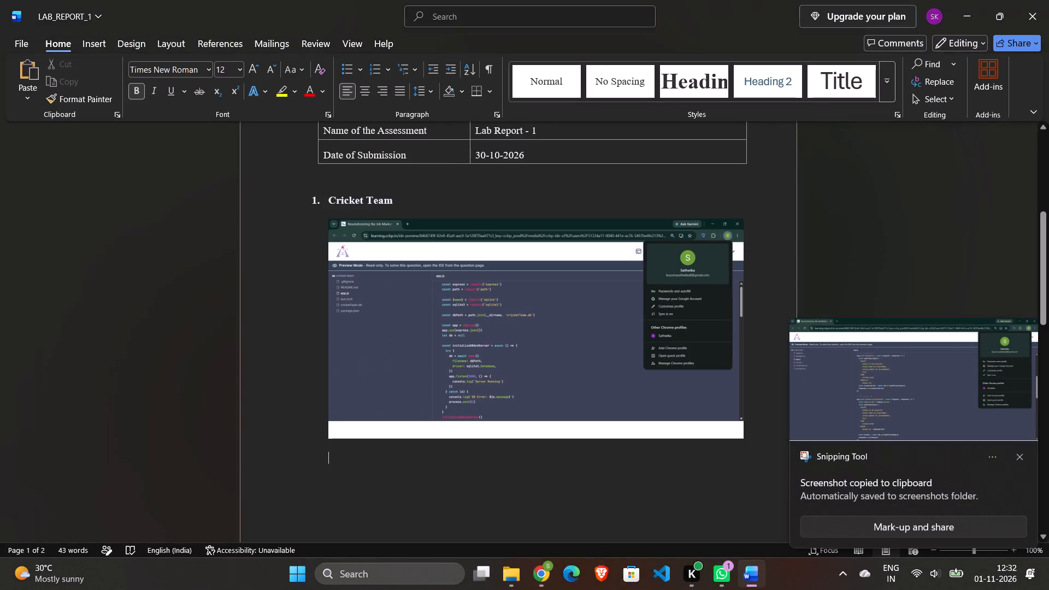
{"action": "key", "text": "ctrl+v"}
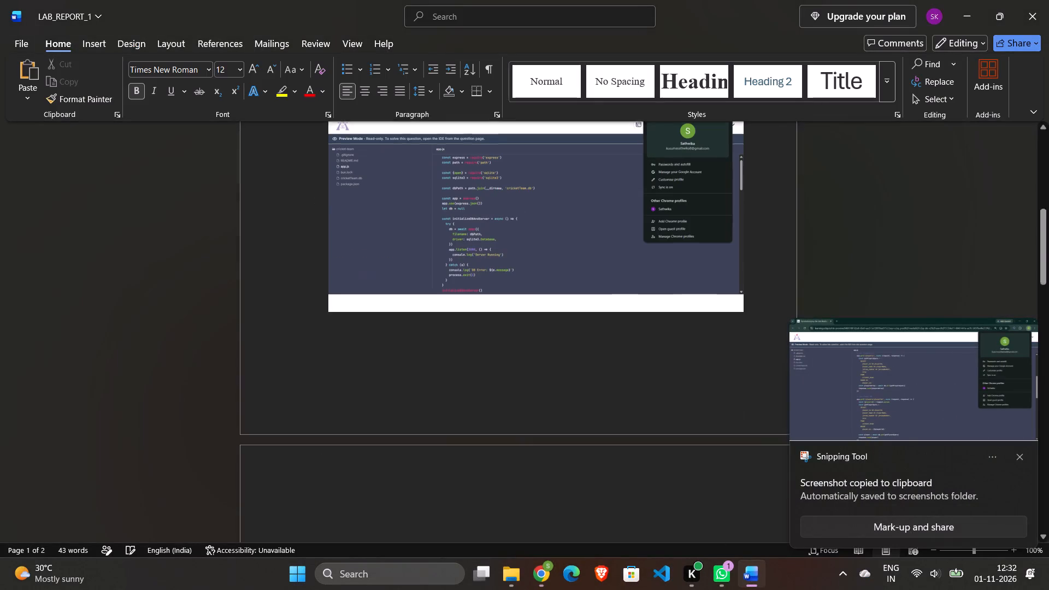
{"action": "key", "text": "Return"}
{"action": "key", "text": "Return"}
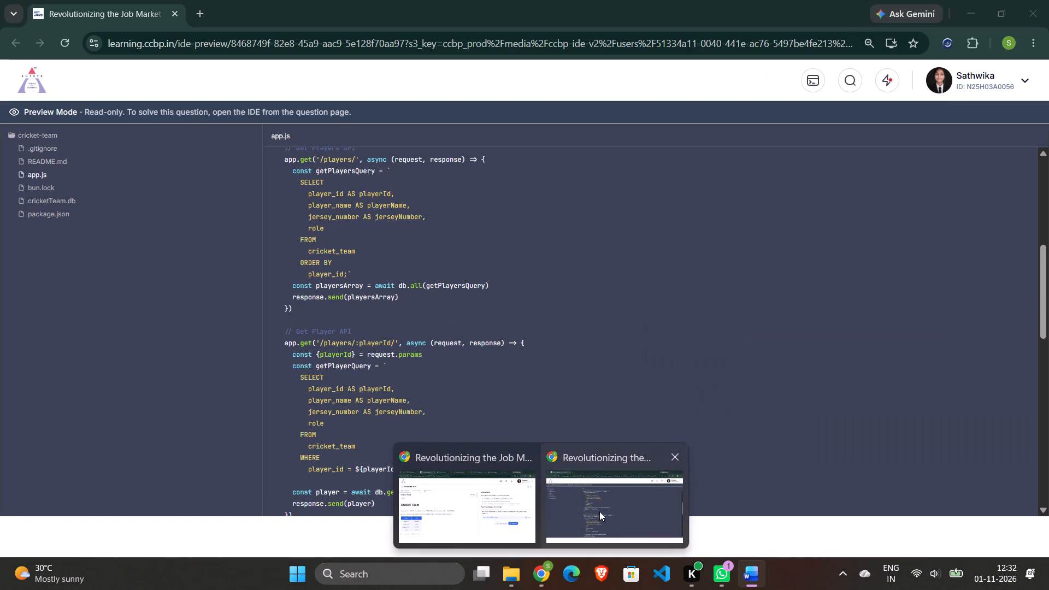
Capture the Create POST METHOD code at 90% zoom with profile details showing, and paste it below the second Cricket Team screenshot in Word.
{"action": "left_click", "coordinate": [599, 511]}
{"action": "scroll", "coordinate": [495, 426], "scroll_direction": "down", "scroll_amount": 4}
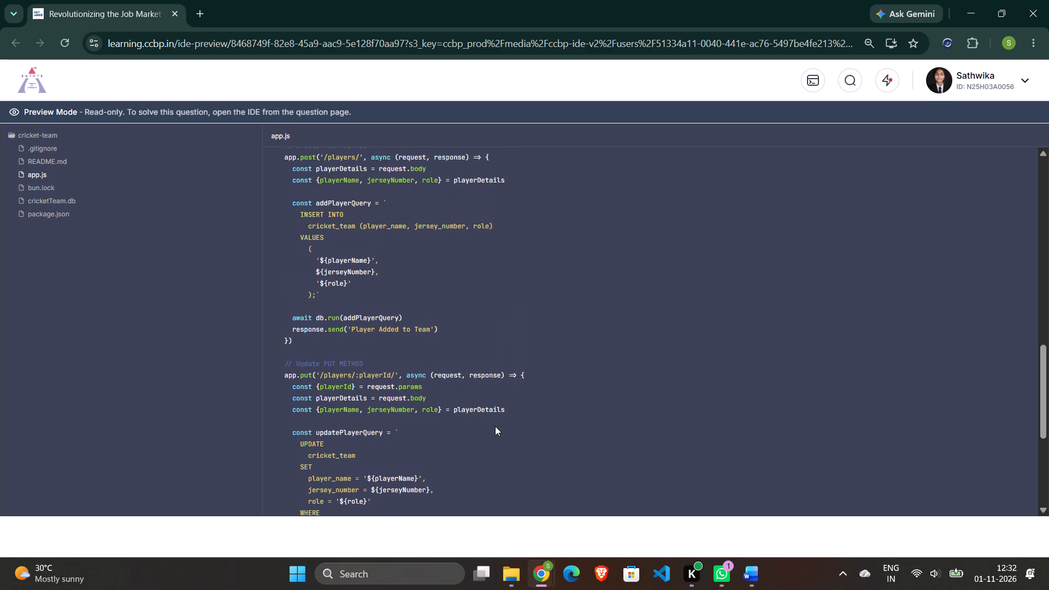
{"action": "key", "text": "ctrl+minus"}
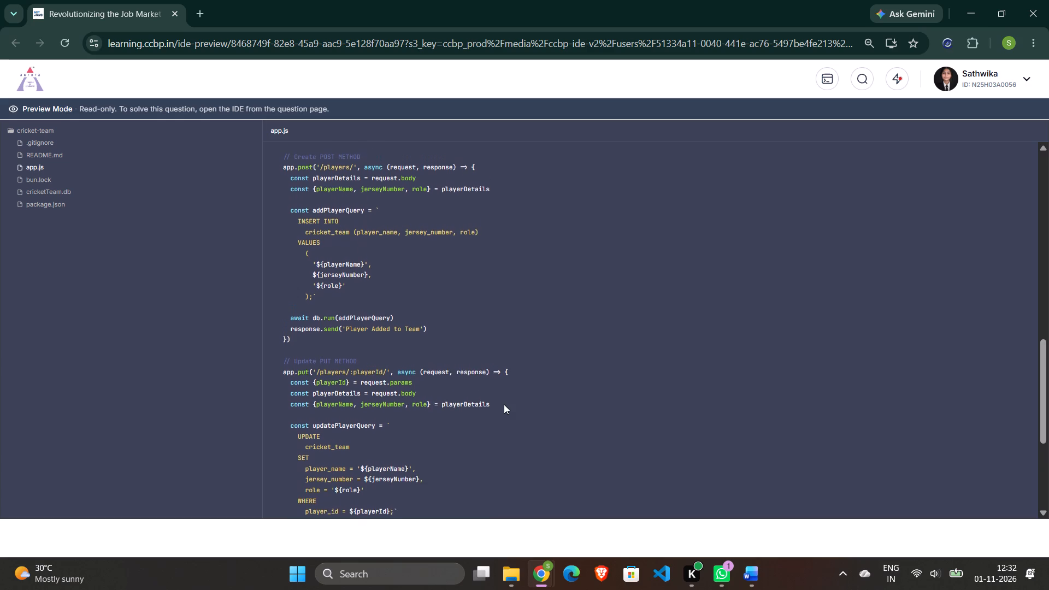
{"action": "key", "text": "ctrl+equal"}
{"action": "key", "text": "ctrl+equal"}
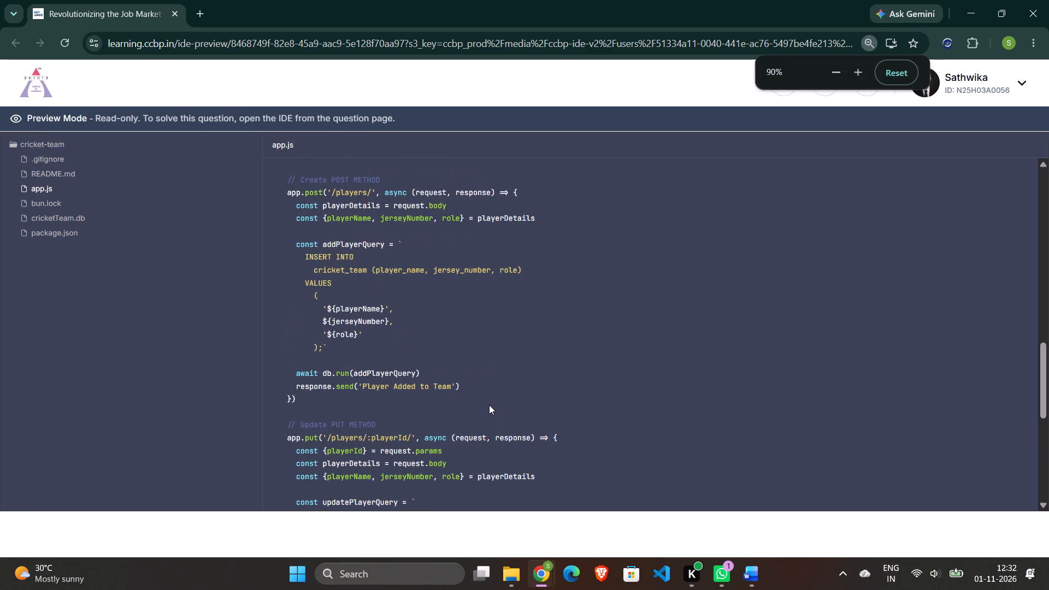
{"action": "scroll", "coordinate": [488, 405], "scroll_direction": "up", "scroll_amount": 2}
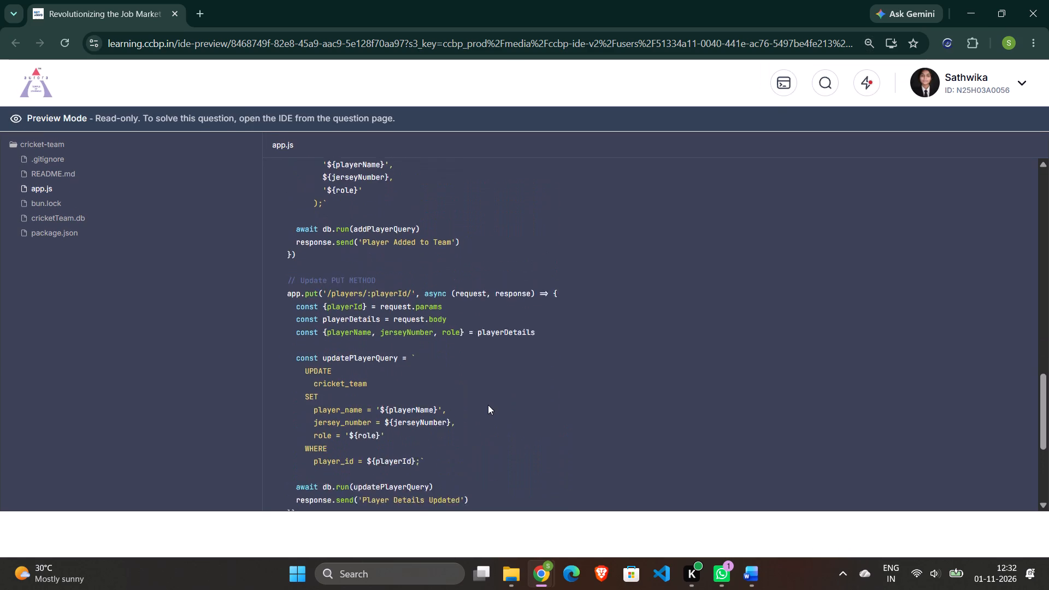
{"action": "scroll", "coordinate": [488, 405], "scroll_direction": "up", "scroll_amount": 2}
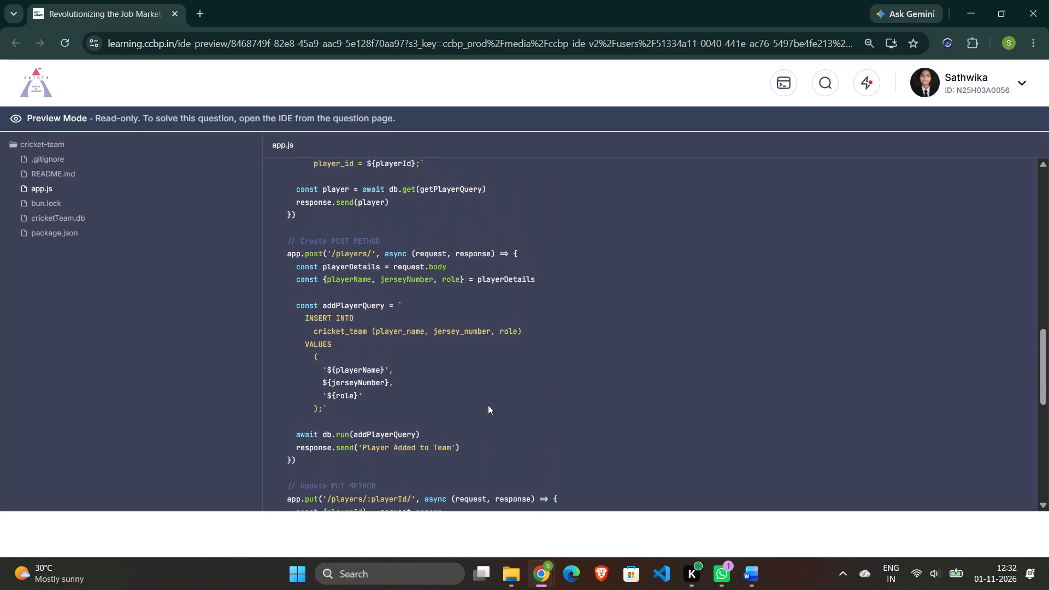
{"action": "scroll", "coordinate": [488, 405], "scroll_direction": "up", "scroll_amount": 1}
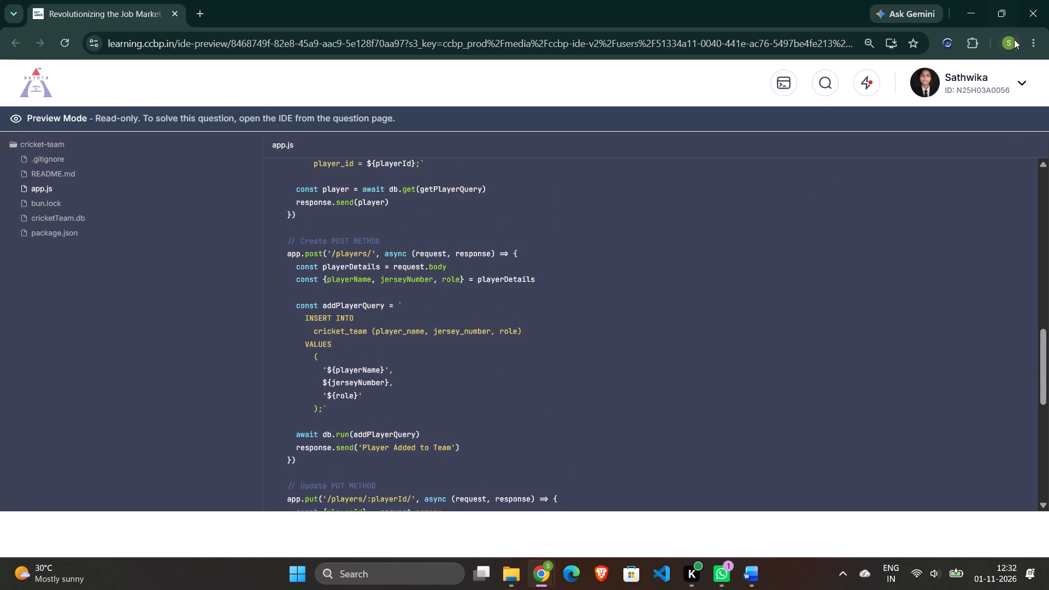
{"action": "left_click", "coordinate": [1011, 40]}
{"action": "key", "text": "Print"}
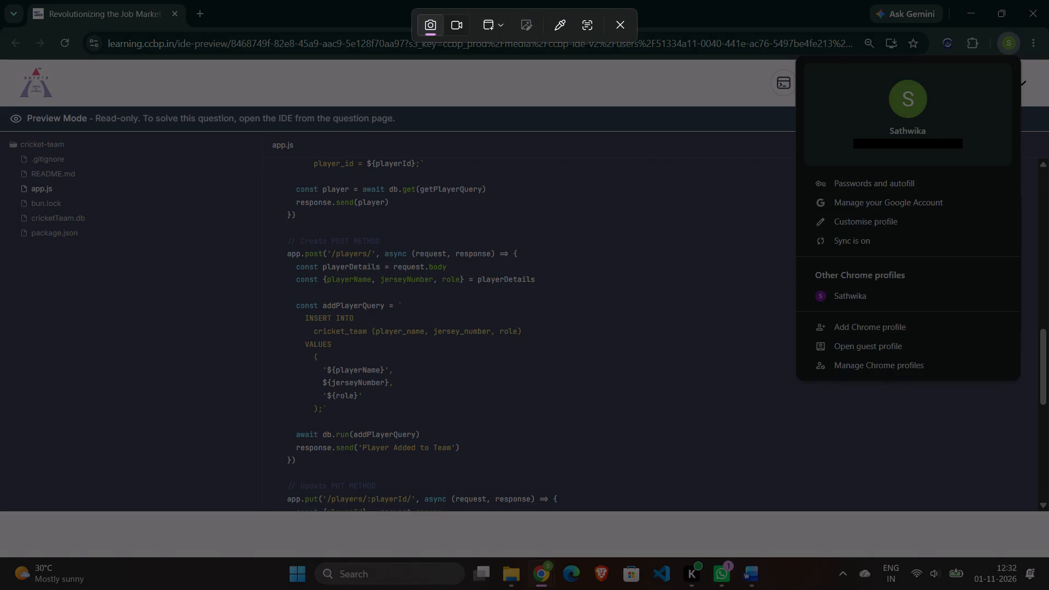
{"action": "left_click", "coordinate": [722, 172]}
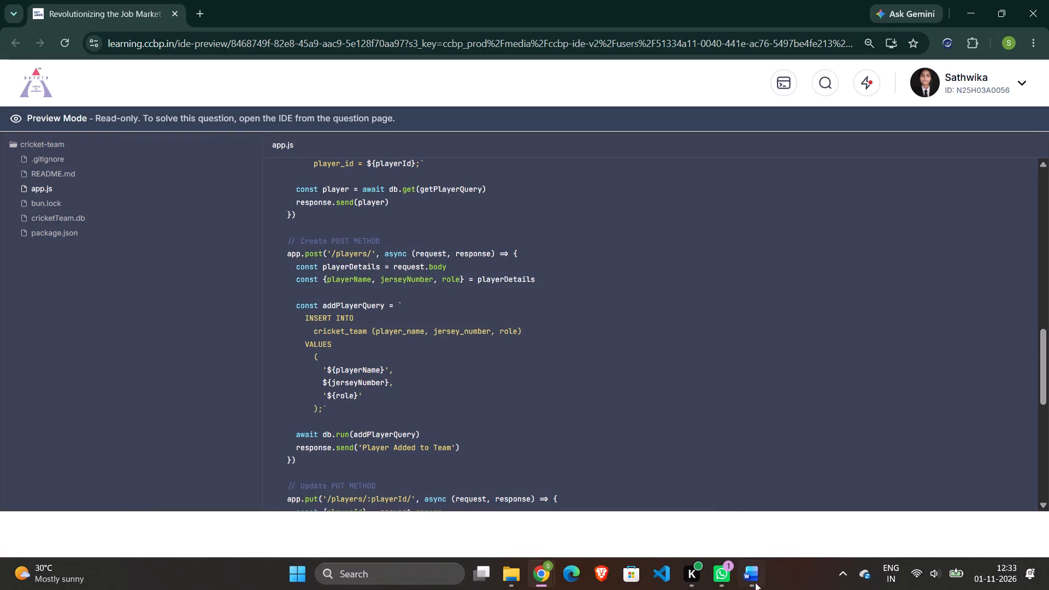
{"action": "left_click", "coordinate": [744, 548]}
{"action": "left_click", "coordinate": [744, 567]}
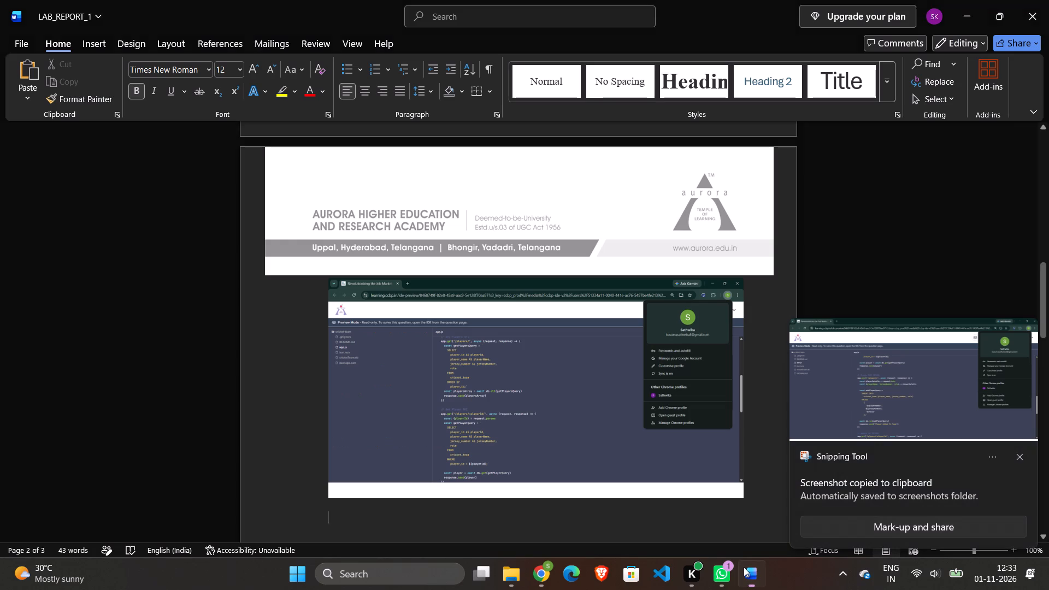
{"action": "key", "text": "ctrl+v"}
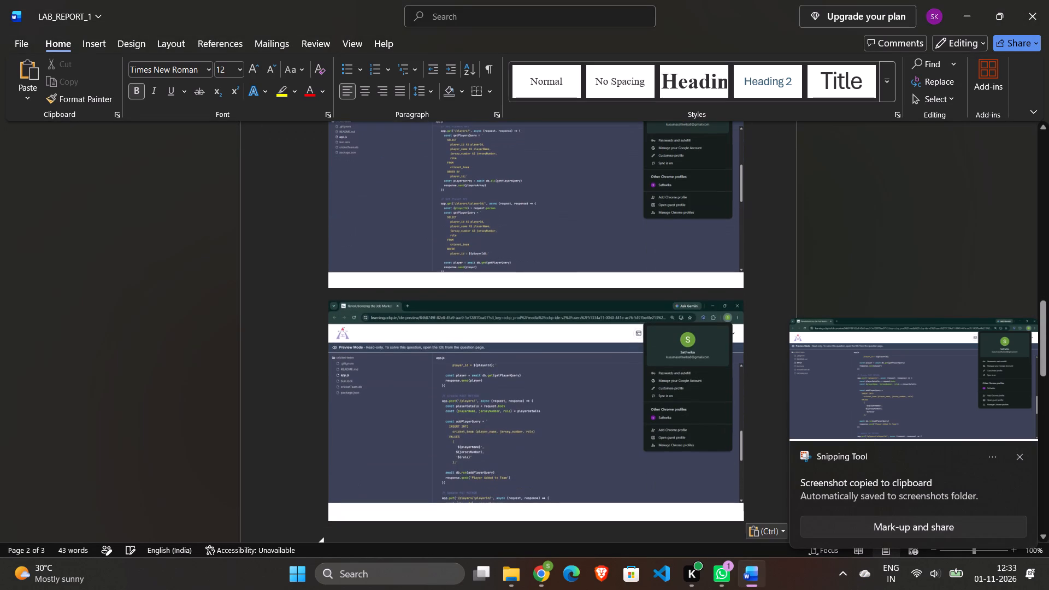
{"action": "key", "text": "Return"}
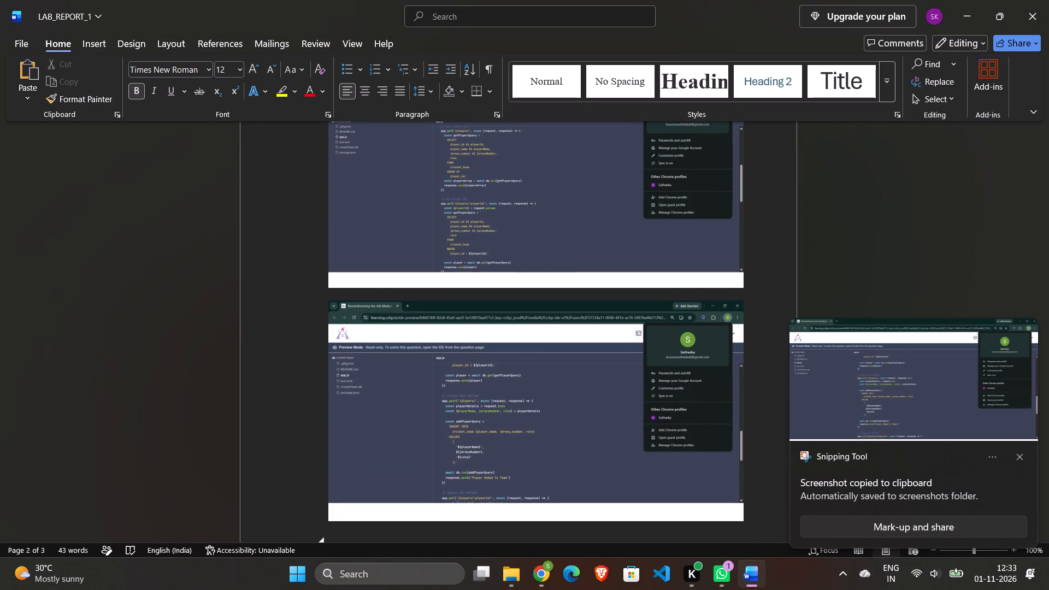
Capture the Update PUT METHOD code in Chrome with profile details showing, and paste it on a new line below the third Cricket Team screenshot in Word.
{"action": "key", "text": "Return"}
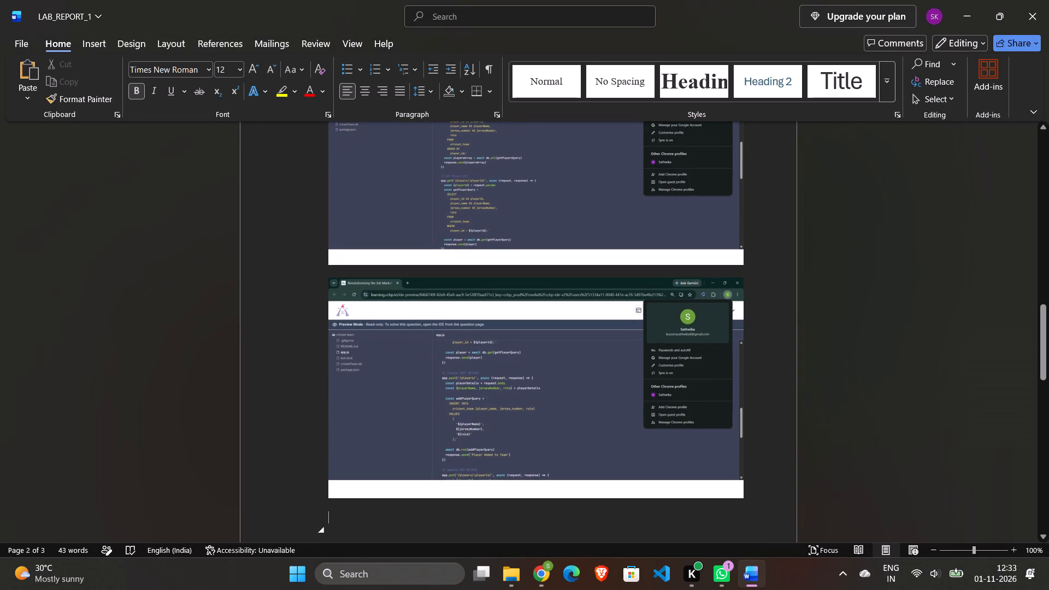
{"action": "left_click", "coordinate": [593, 528]}
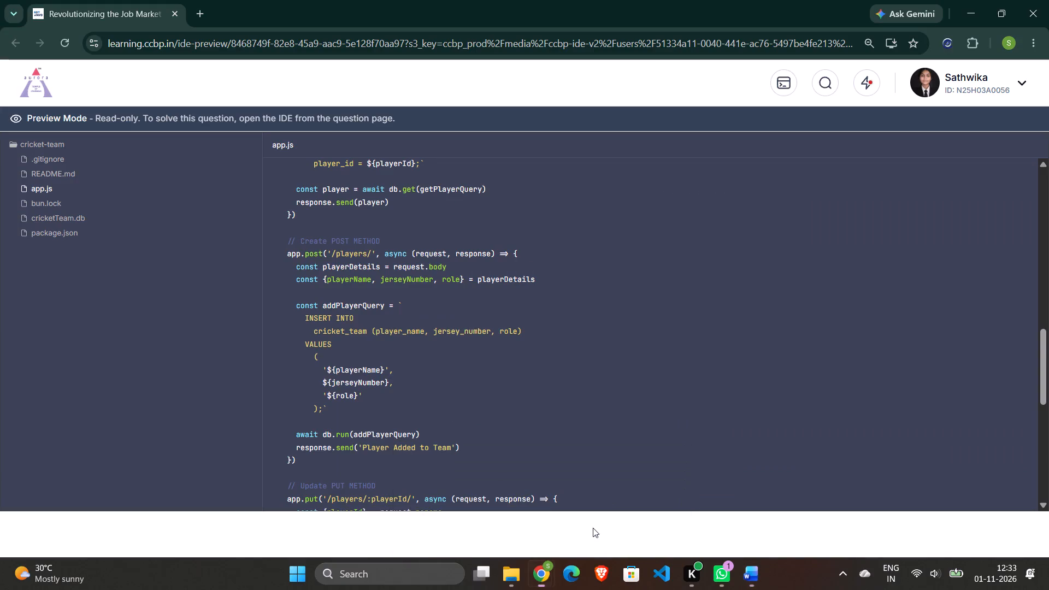
{"action": "scroll", "coordinate": [495, 488], "scroll_direction": "down", "scroll_amount": 3}
{"action": "scroll", "coordinate": [495, 488], "scroll_direction": "up", "scroll_amount": 1}
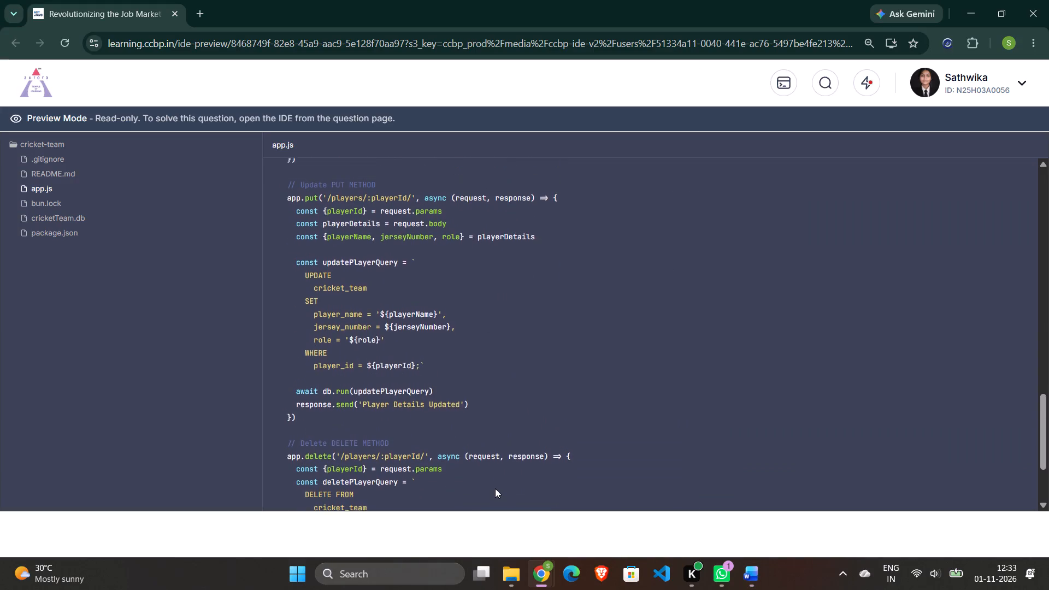
{"action": "scroll", "coordinate": [495, 488], "scroll_direction": "up", "scroll_amount": 1}
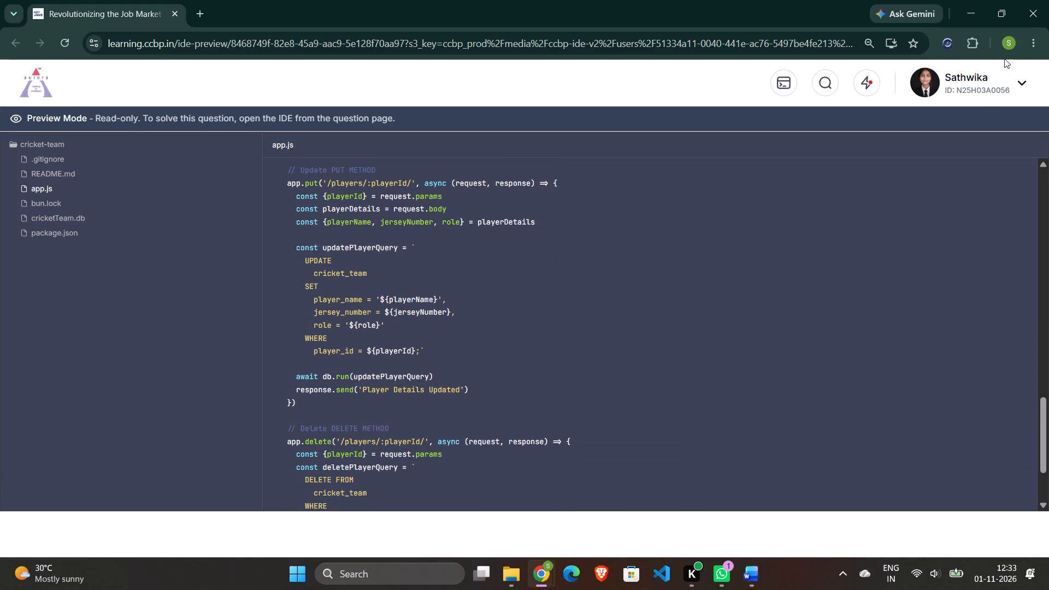
{"action": "left_click", "coordinate": [1008, 48]}
{"action": "key", "text": "Print"}
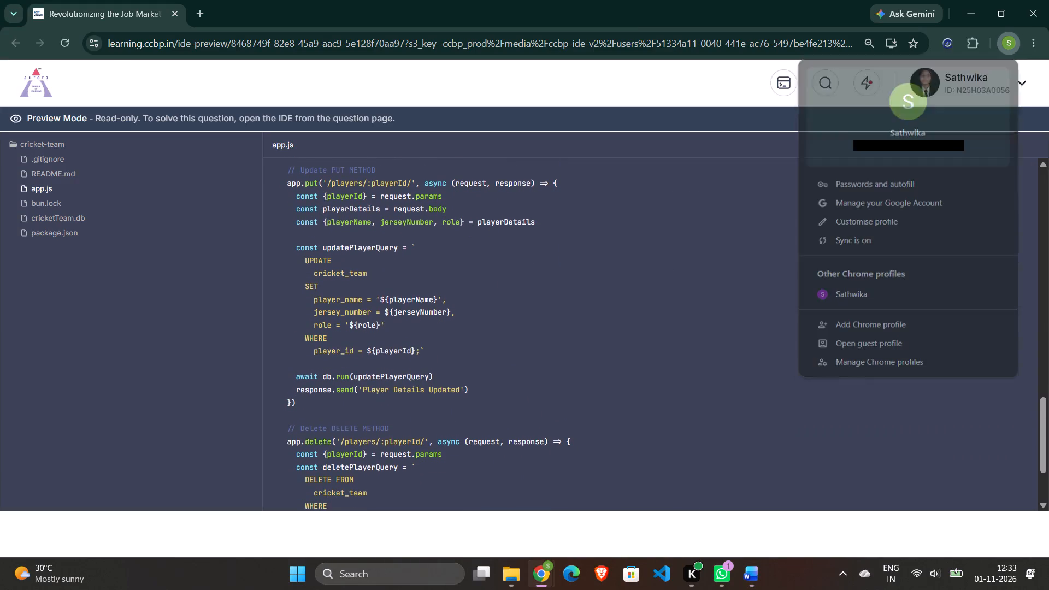
{"action": "left_click", "coordinate": [1008, 48]}
{"action": "left_click", "coordinate": [752, 570]}
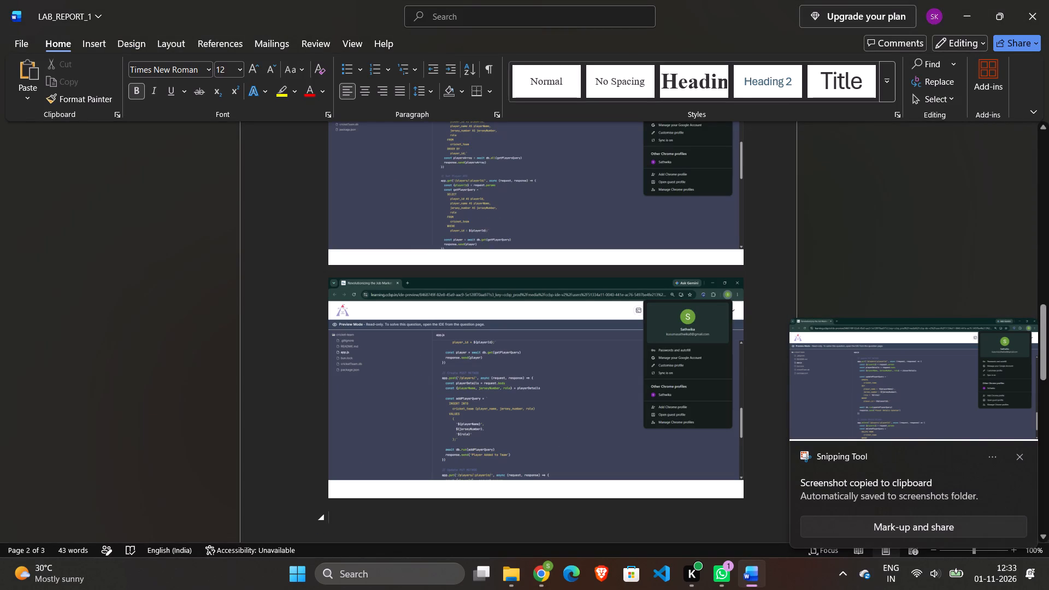
{"action": "key", "text": "ctrl+v"}
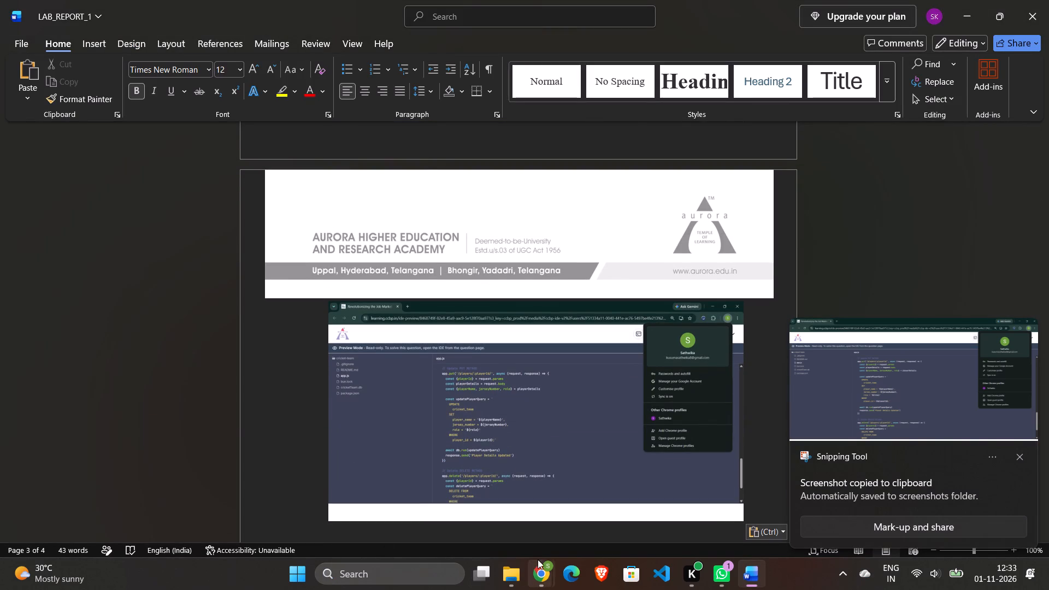
Switch to Chrome and show the Delete DELETE METHOD code through the end of app.js with the browser profile details open for capture.
{"action": "left_click", "coordinate": [586, 515]}
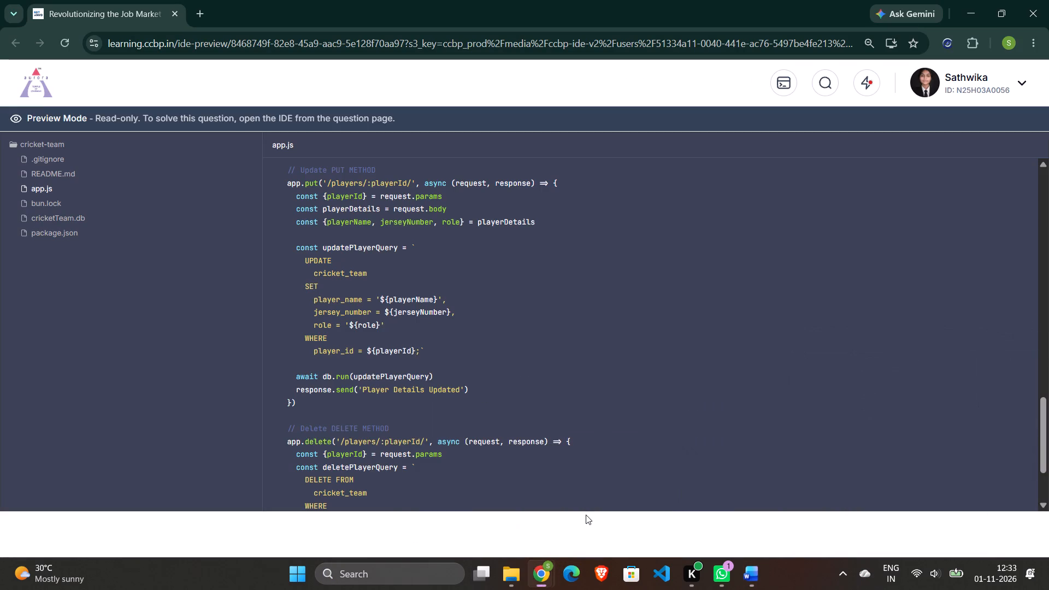
{"action": "scroll", "coordinate": [441, 439], "scroll_direction": "down", "scroll_amount": 3}
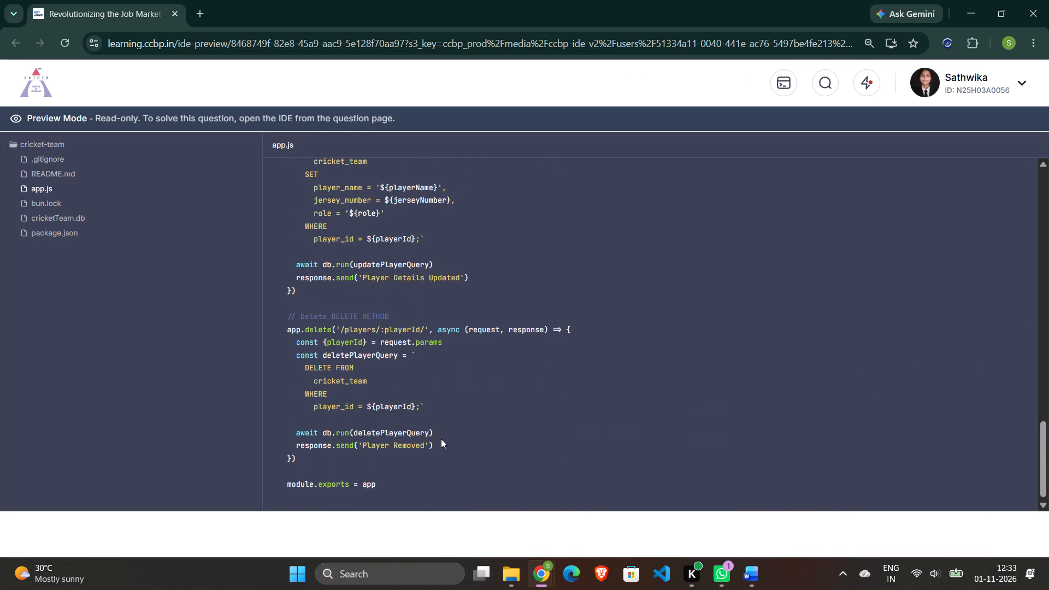
{"action": "scroll", "coordinate": [441, 439], "scroll_direction": "down", "scroll_amount": 4}
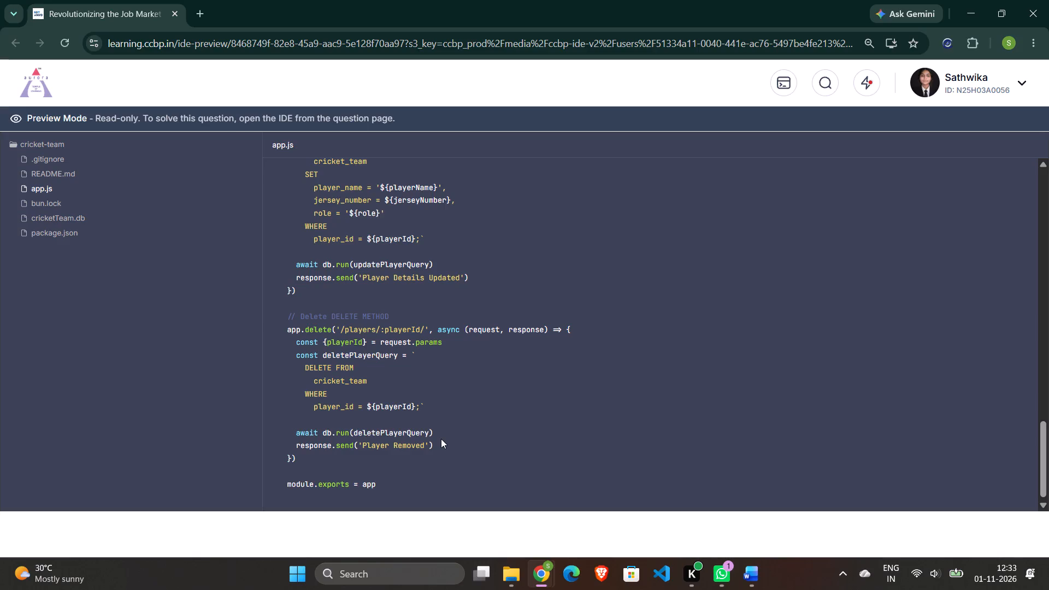
{"action": "left_click", "coordinate": [1011, 39]}
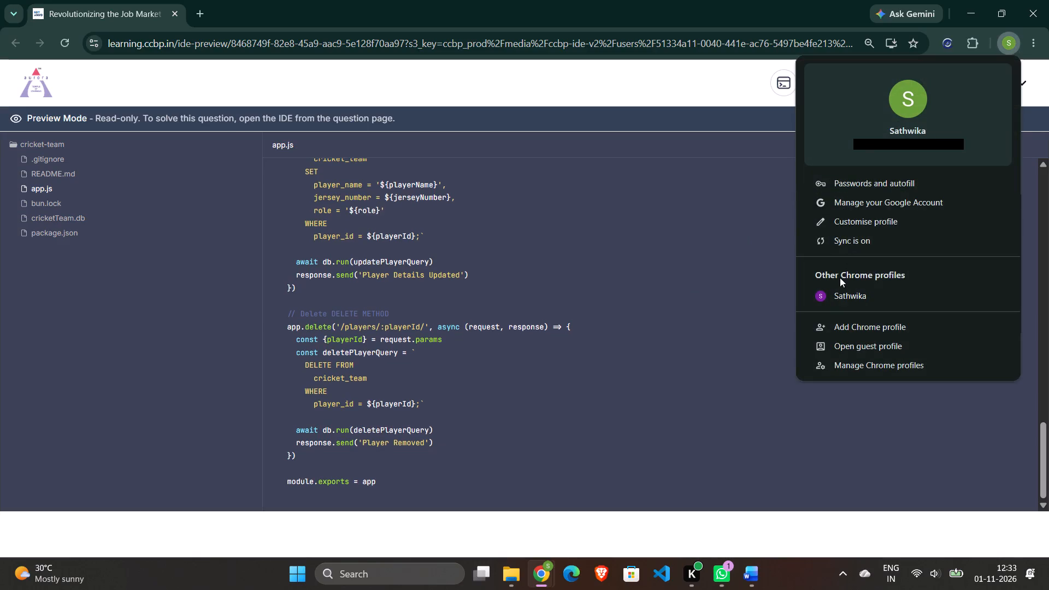
Capture the Delete DELETE METHOD code with profile details showing, and paste it below the fourth Cricket Team screenshot in Word.
{"action": "key", "text": "Print"}
{"action": "left_click", "coordinate": [732, 202]}
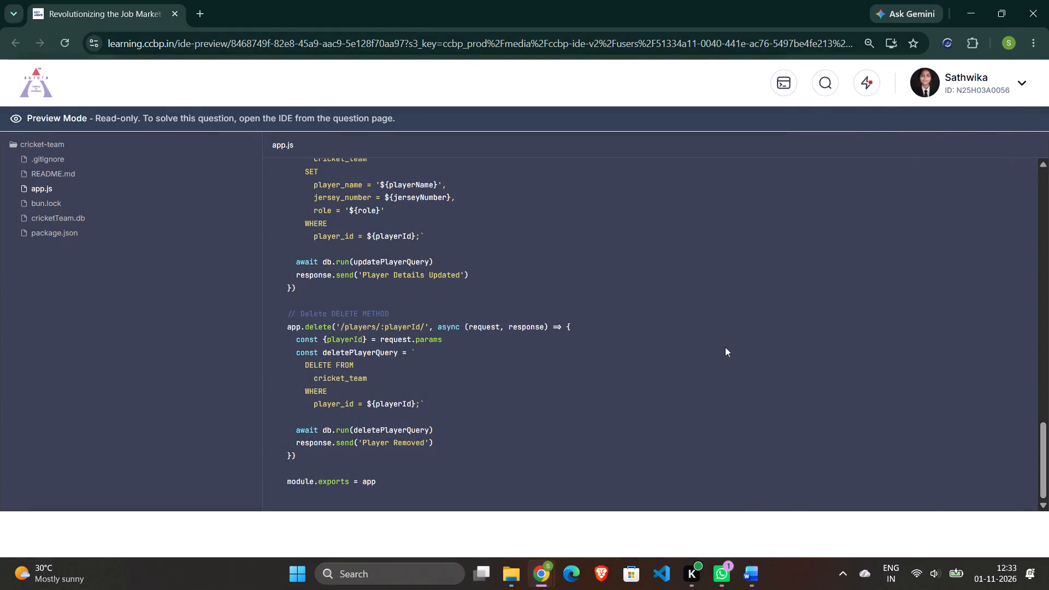
{"action": "left_click", "coordinate": [747, 573]}
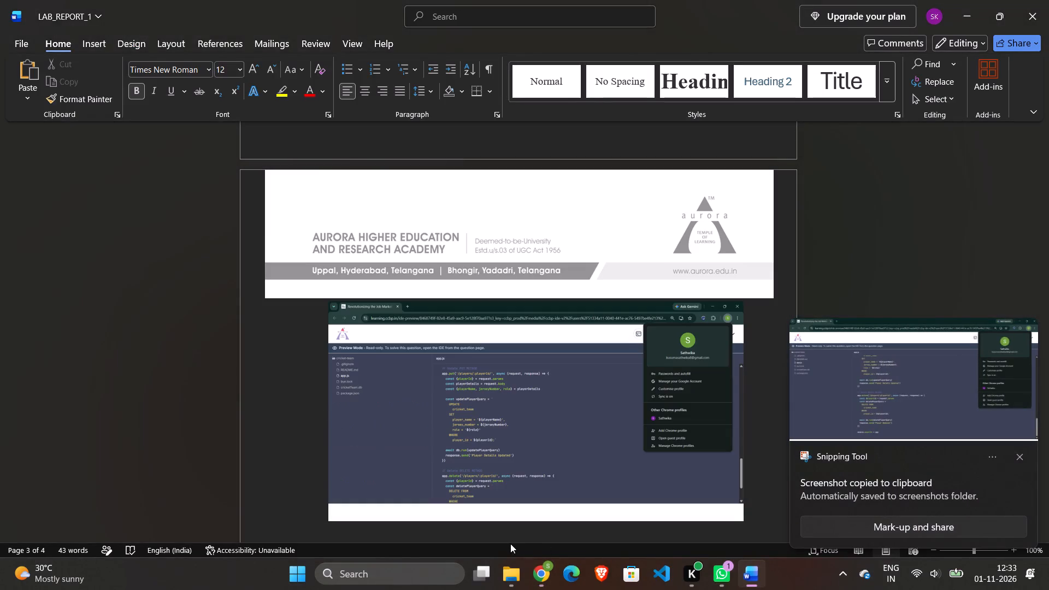
{"action": "scroll", "coordinate": [512, 541], "scroll_direction": "down", "scroll_amount": 1}
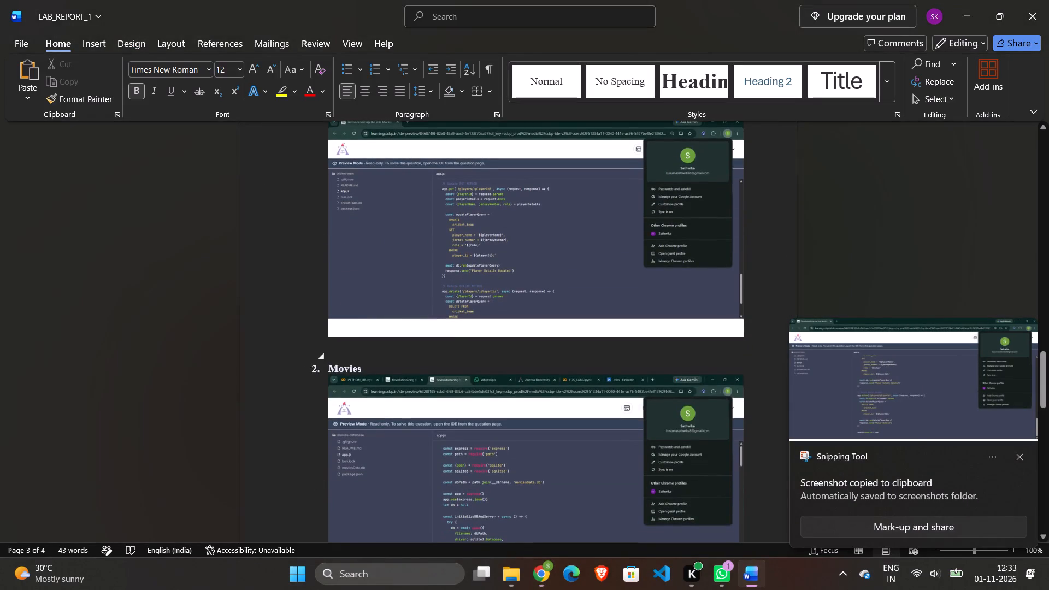
{"action": "left_click", "coordinate": [376, 353]}
{"action": "key", "text": "ctrl+v"}
Insert six blank lines after the last Cricket Team screenshot to push the Movies heading onto the following page.
{"action": "scroll", "coordinate": [376, 353], "scroll_direction": "down", "scroll_amount": 1}
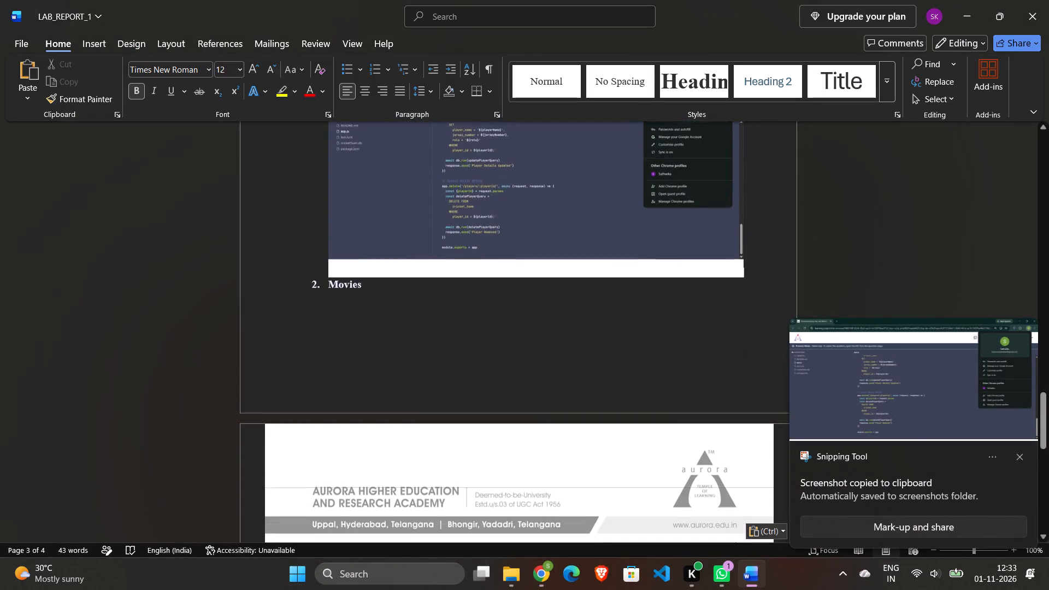
{"action": "scroll", "coordinate": [376, 353], "scroll_direction": "down", "scroll_amount": 1}
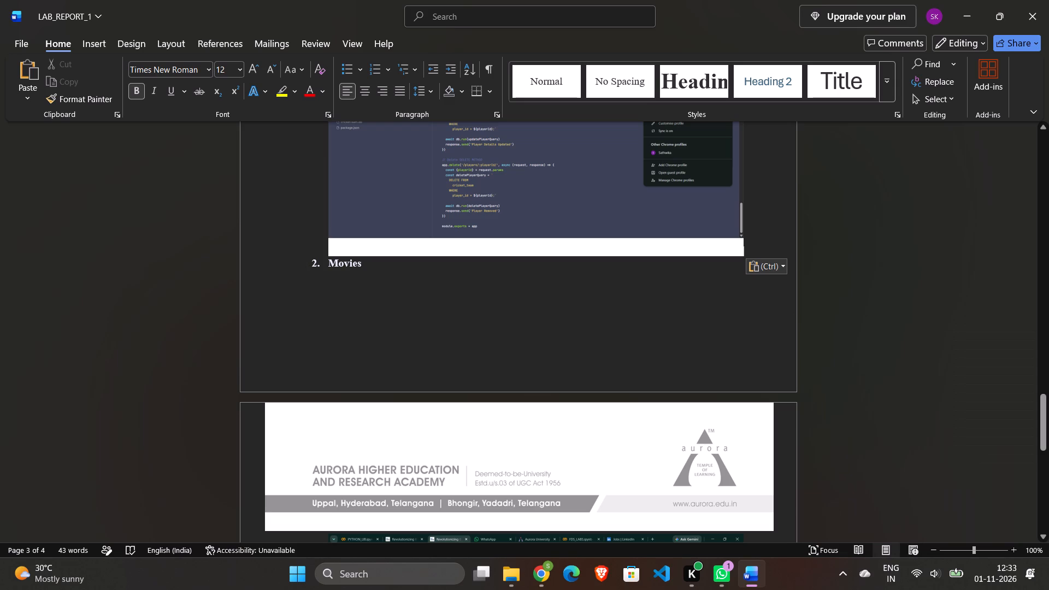
{"action": "left_click", "coordinate": [756, 245]}
{"action": "key", "text": "Return"}
{"action": "key", "text": "Return"}
{"action": "key", "text": "Return"}
{"action": "key", "text": "Return"}
{"action": "key", "text": "Return"}
{"action": "key", "text": "Return"}
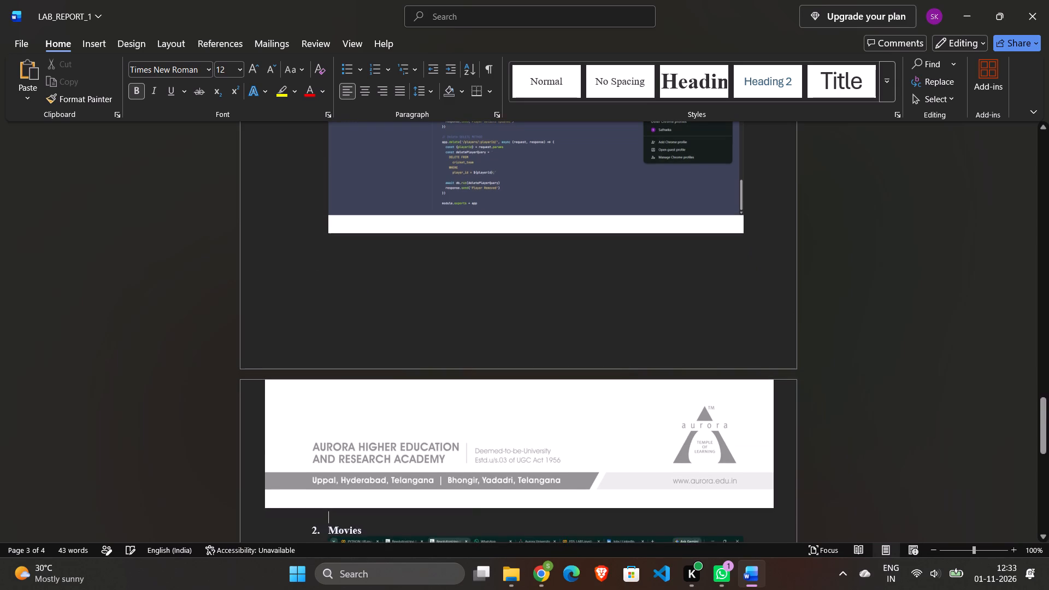
Add a new line below the Movies heading and delete the old Movies app.js screenshot.
{"action": "scroll", "coordinate": [756, 245], "scroll_direction": "down", "scroll_amount": 1}
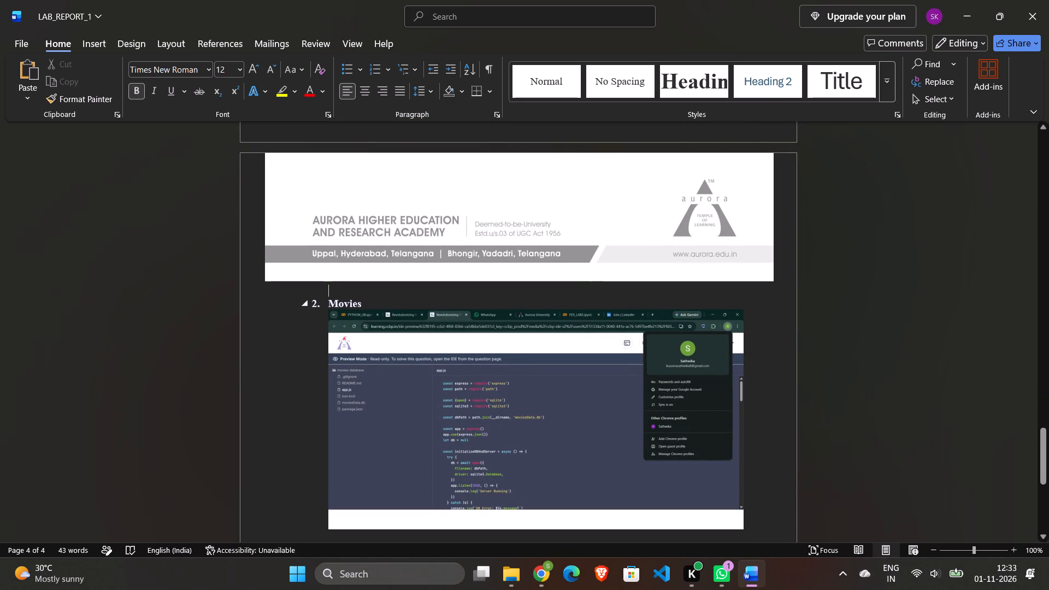
{"action": "left_click", "coordinate": [538, 298]}
{"action": "key", "text": "Return"}
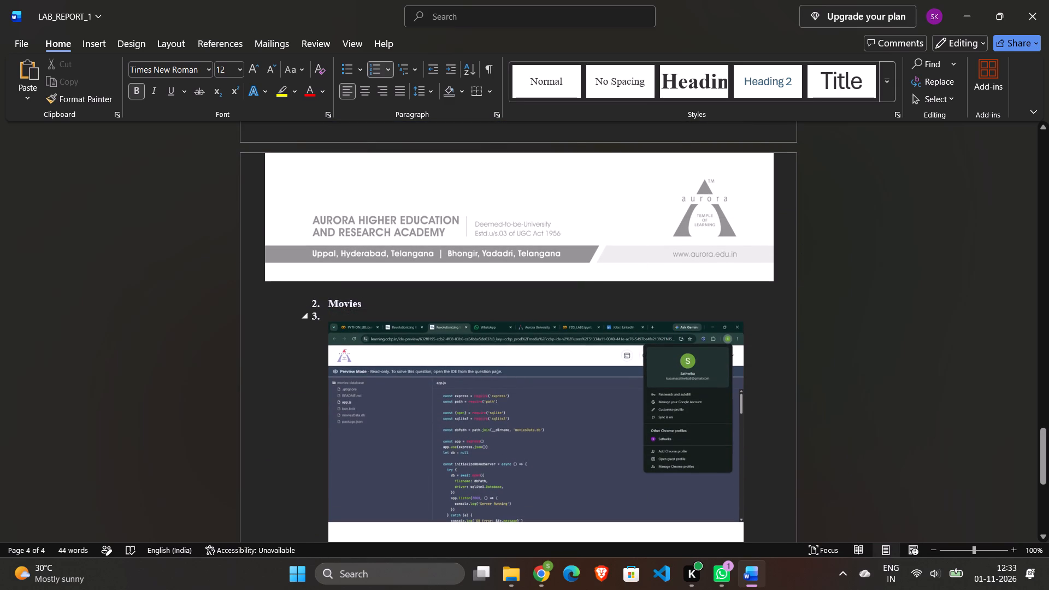
{"action": "left_click", "coordinate": [499, 426]}
{"action": "key", "text": "BackSpace"}
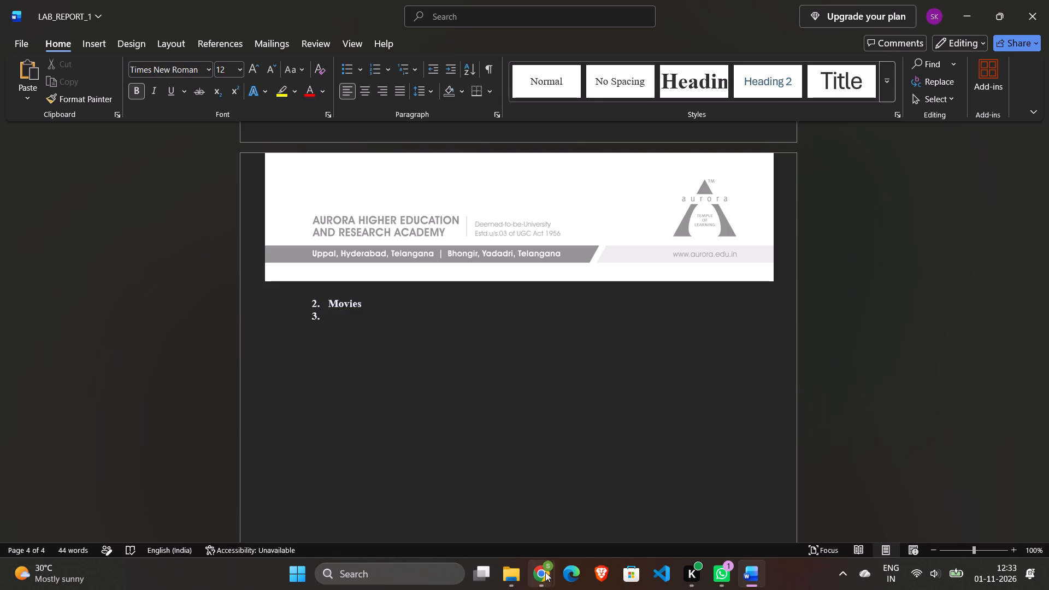
Switch to Chrome, close the Cricket Team code preview window, and return from the Cricket Team question to the course page.
{"action": "left_click", "coordinate": [545, 572]}
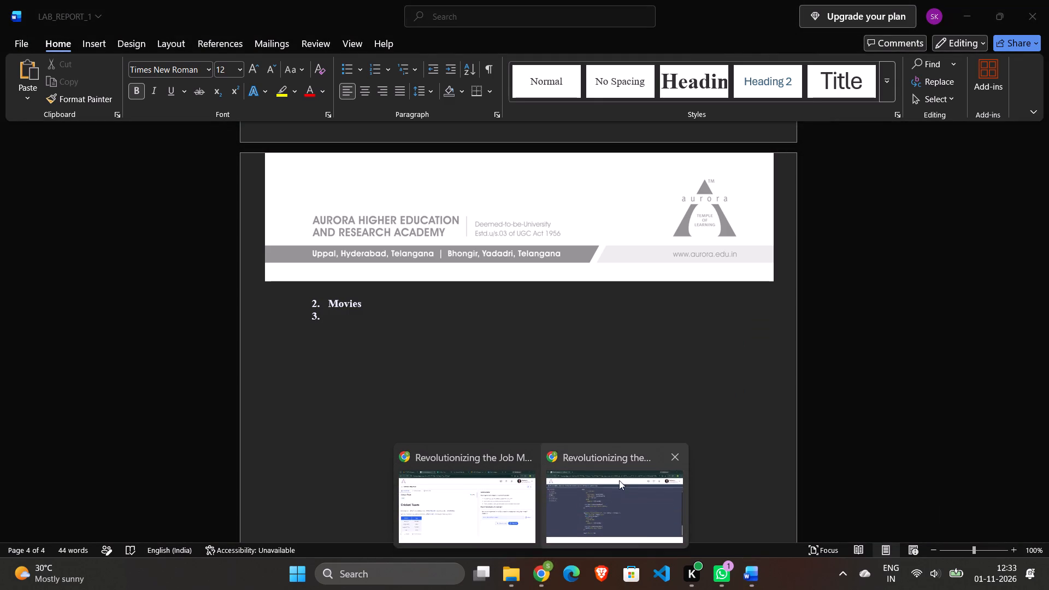
{"action": "left_click", "coordinate": [671, 461]}
{"action": "left_click", "coordinate": [562, 505]}
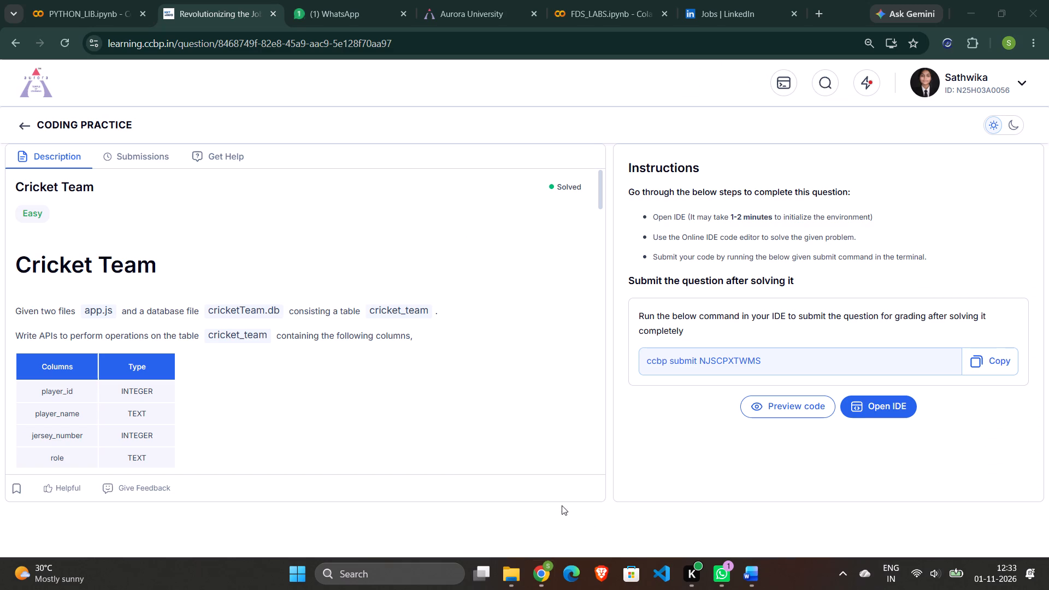
{"action": "left_click", "coordinate": [21, 122]}
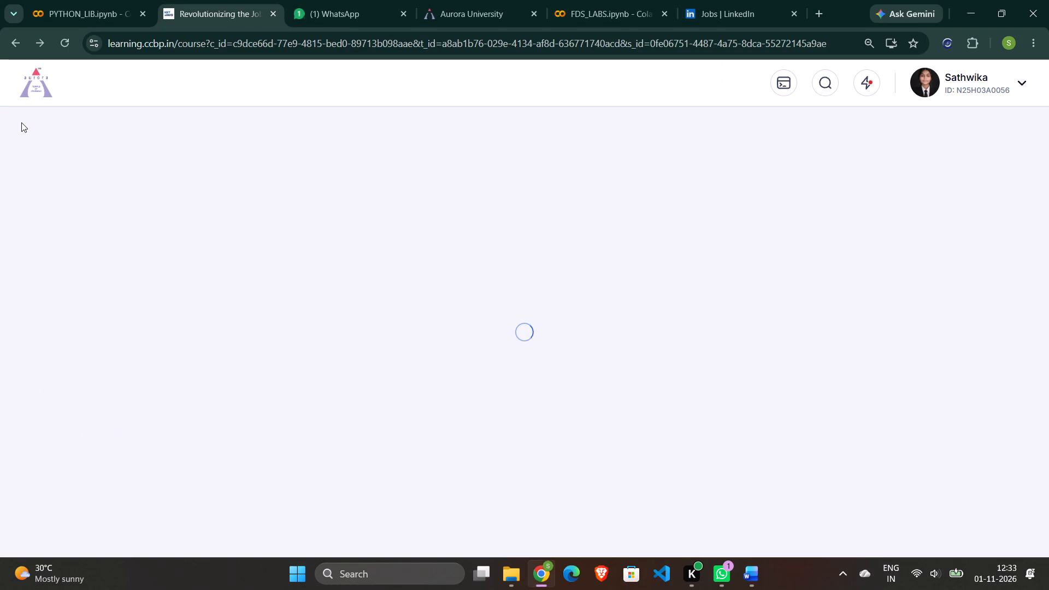
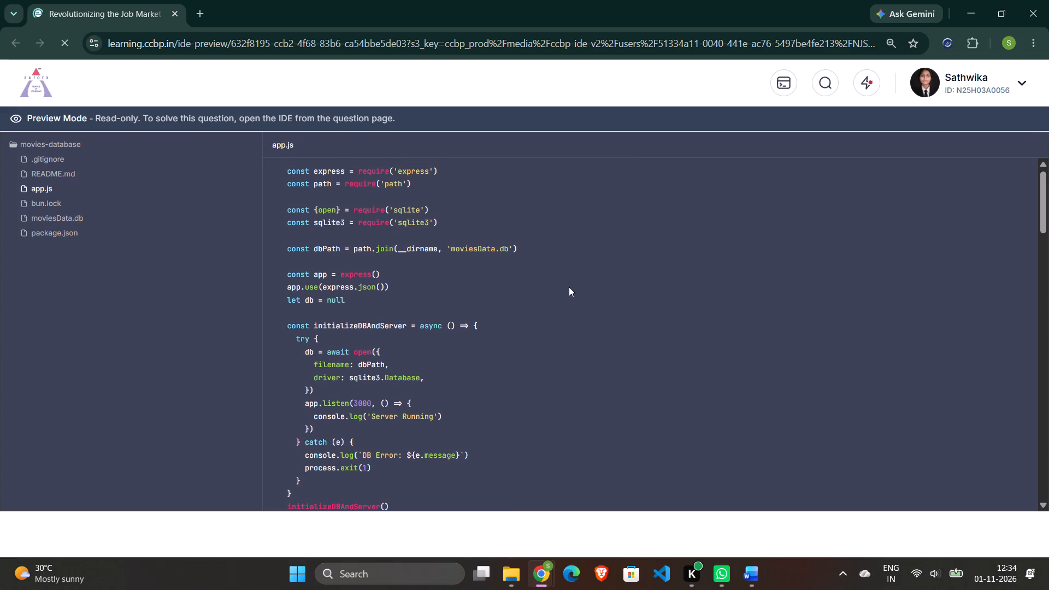
Capture the opening code of the movies-database app.js, through the initializeDBAndServer call, with the browser profile details showing.
{"action": "left_click", "coordinate": [1001, 39]}
{"action": "key", "text": "Print"}
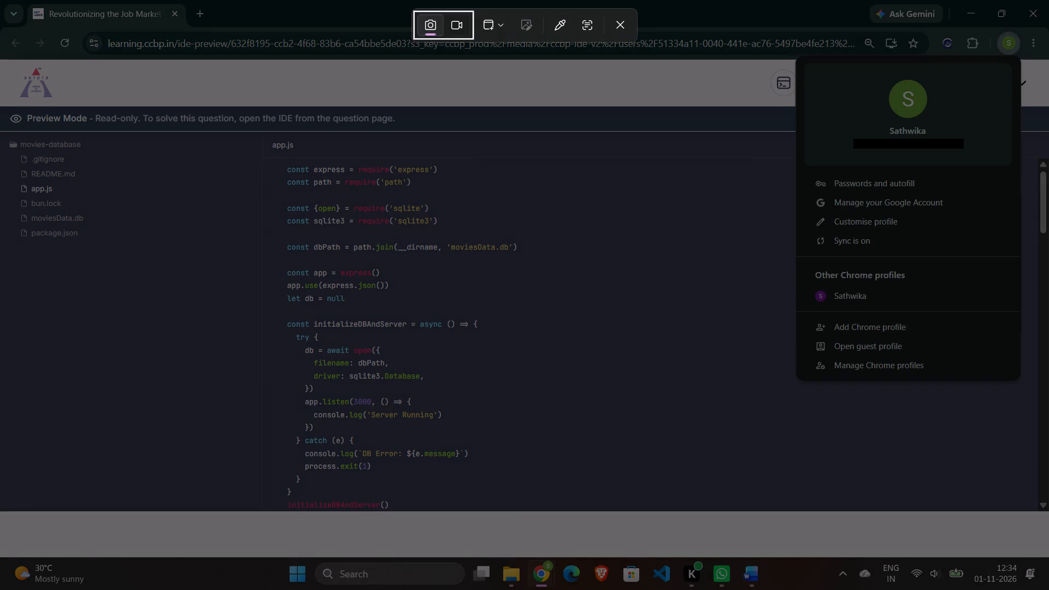
{"action": "left_click", "coordinate": [1001, 39]}
{"action": "left_click", "coordinate": [1006, 37]}
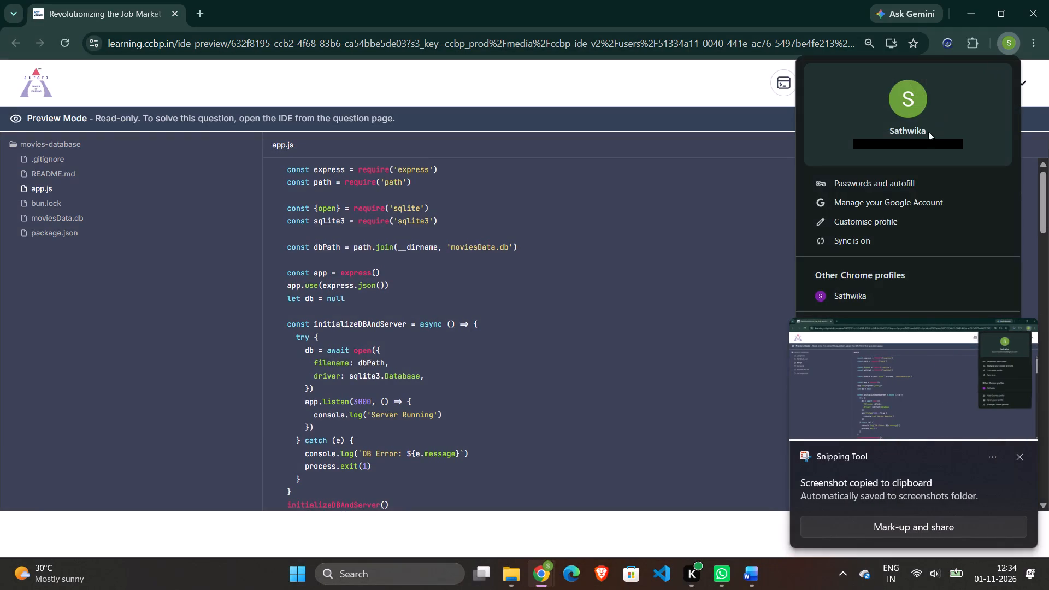
{"action": "left_click", "coordinate": [769, 279]}
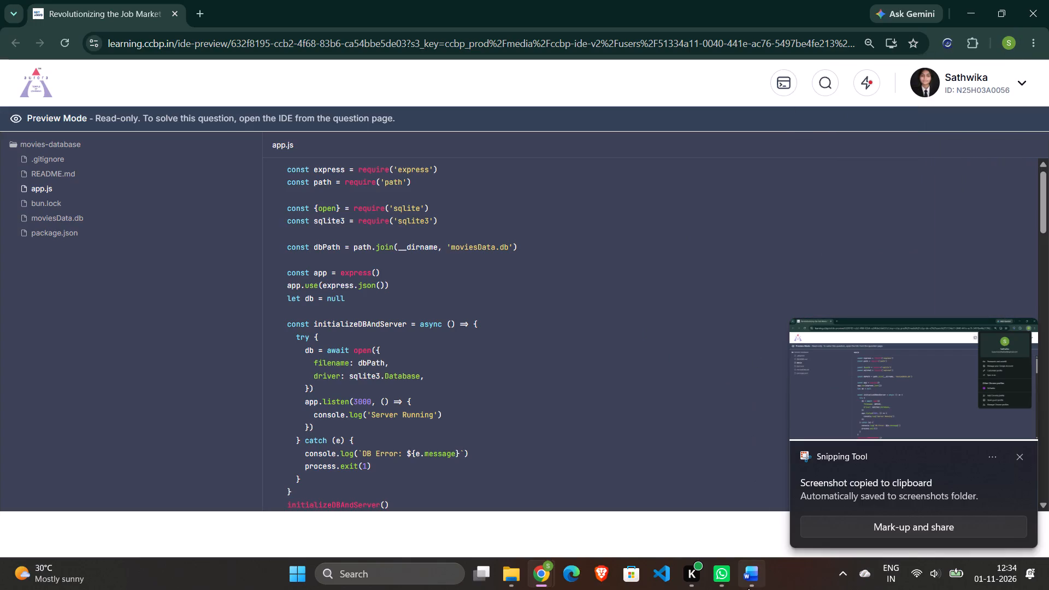
Switch to Word, remove the empty list item 3, and paste the captured screenshot below the Movies heading.
{"action": "left_click", "coordinate": [748, 588]}
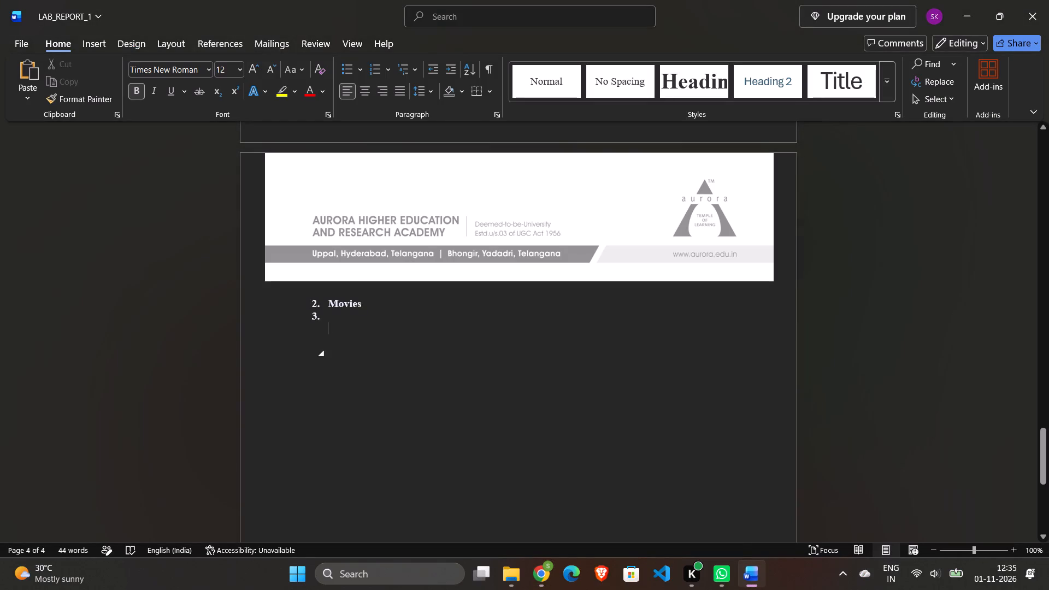
{"action": "key", "text": "BackSpace"}
{"action": "key", "text": "BackSpace"}
{"action": "key", "text": "BackSpace"}
{"action": "key", "text": "BackSpace"}
{"action": "key", "text": "BackSpace"}
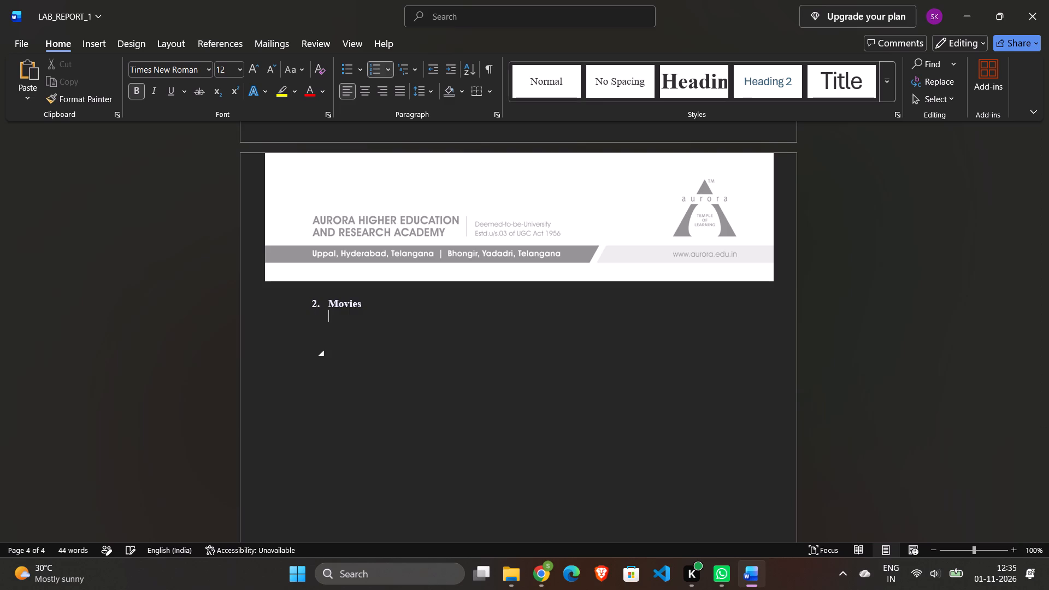
{"action": "key", "text": "Return"}
{"action": "key", "text": "ctrl+v"}
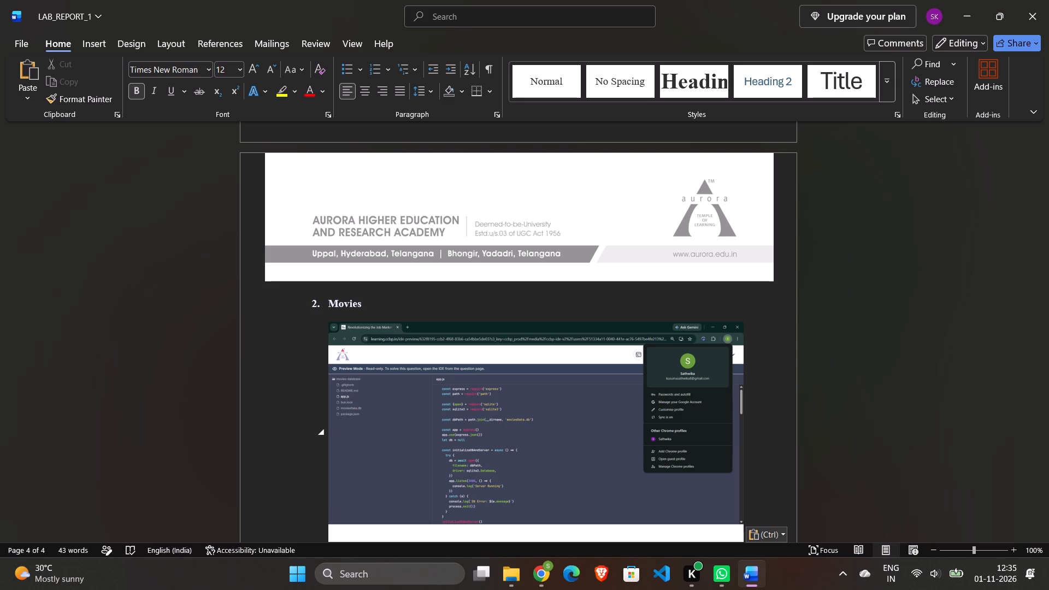
Switch back to the Chrome window with the movies-database app.js code preview for the next capture.
{"action": "left_click", "coordinate": [530, 579]}
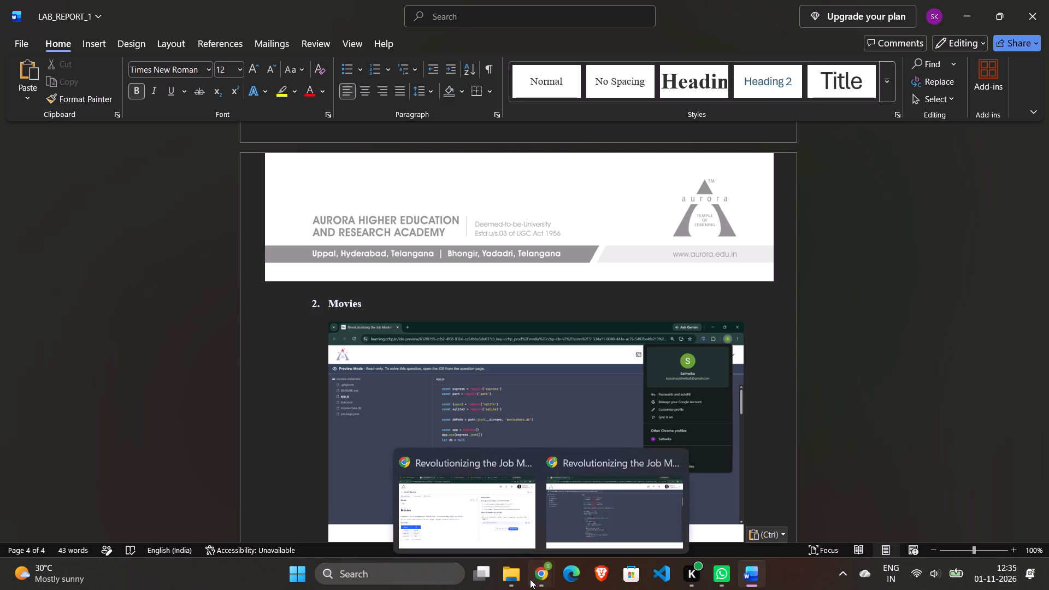
{"action": "left_click", "coordinate": [599, 509]}
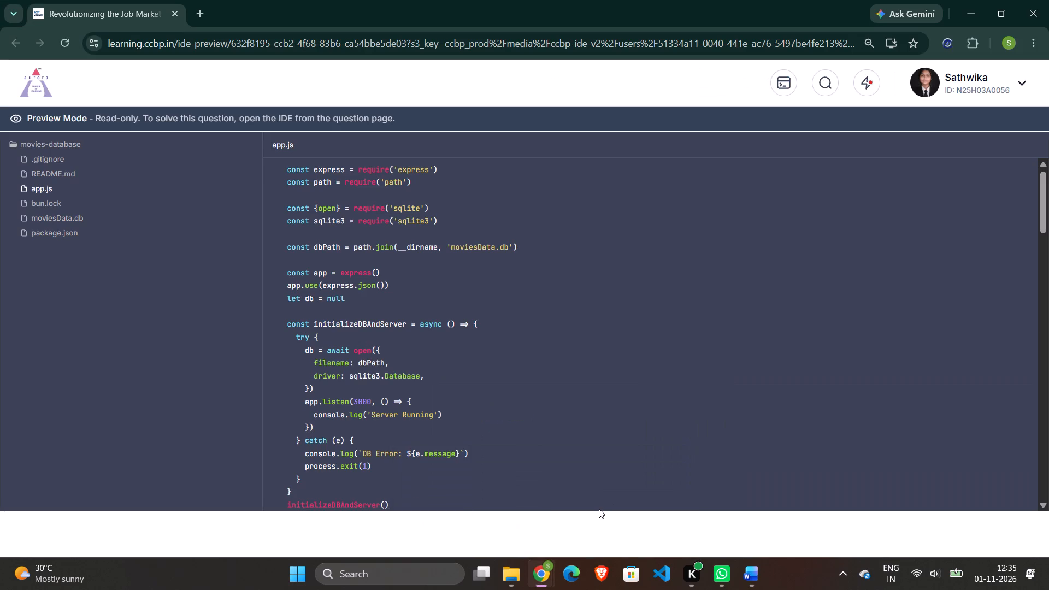
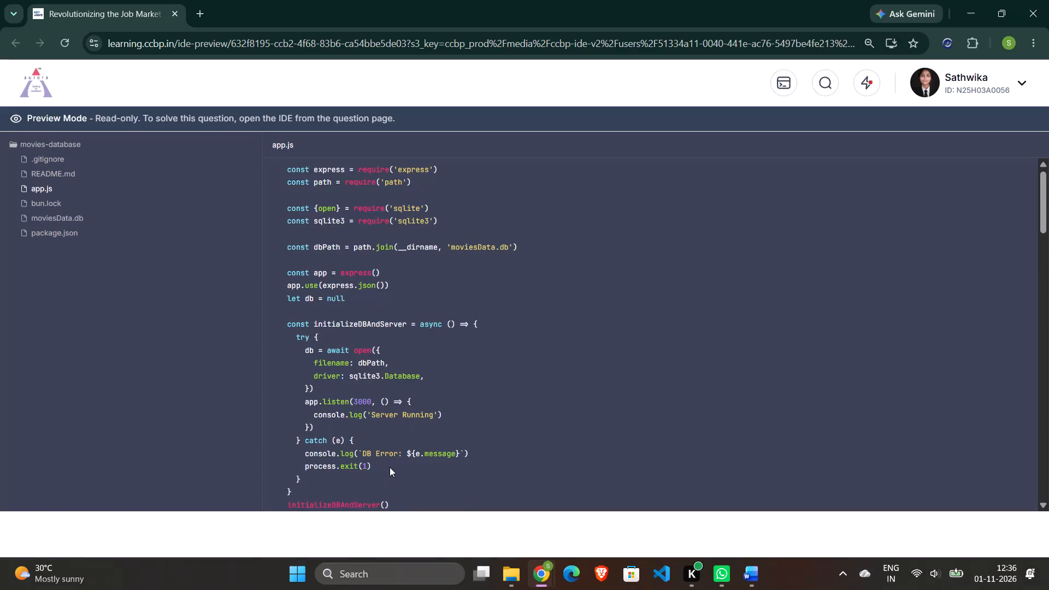
Capture the full Get Movies and Get Movie API code in app.js with the browser profile details showing.
{"action": "scroll", "coordinate": [390, 467], "scroll_direction": "down", "scroll_amount": 2}
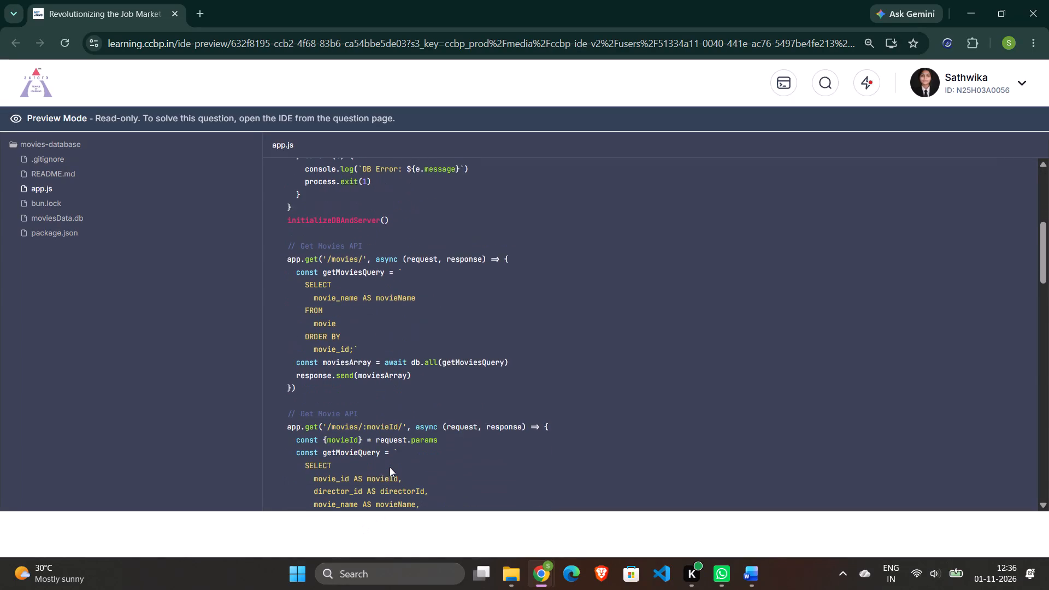
{"action": "scroll", "coordinate": [390, 467], "scroll_direction": "down", "scroll_amount": 2}
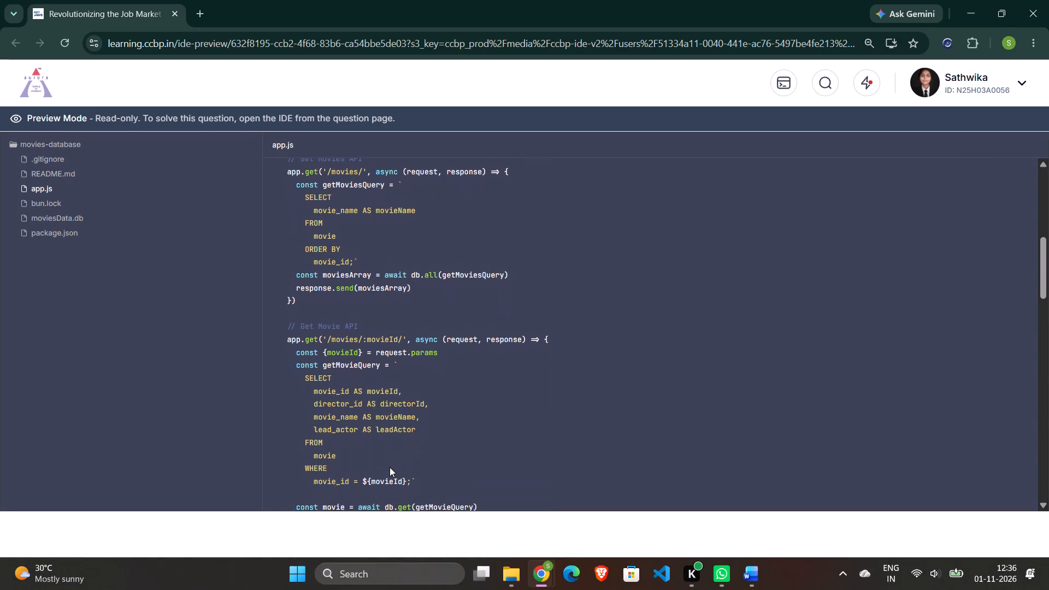
{"action": "scroll", "coordinate": [390, 467], "scroll_direction": "down", "scroll_amount": 3}
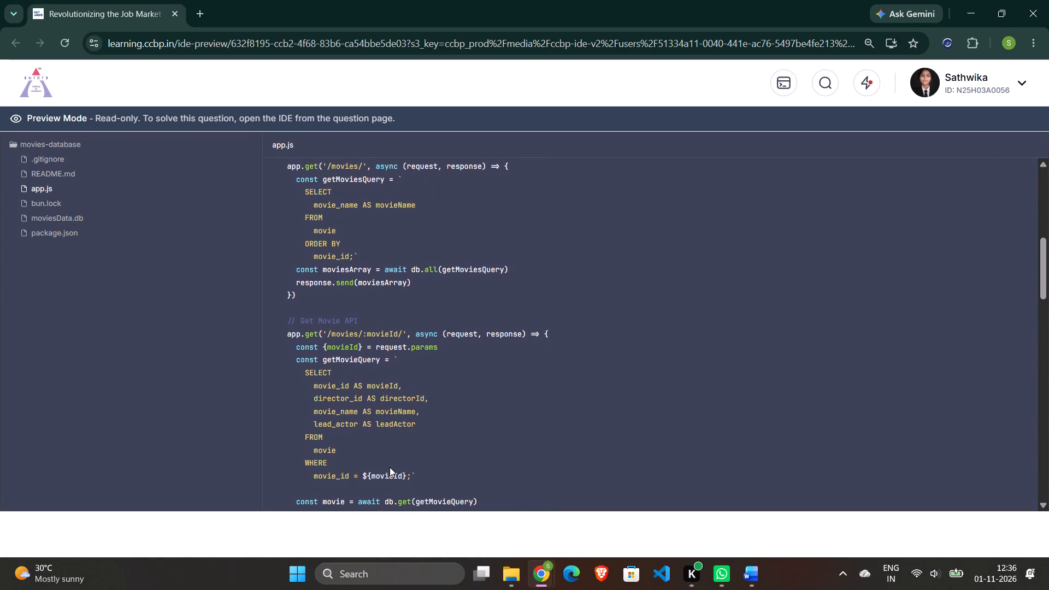
{"action": "scroll", "coordinate": [390, 467], "scroll_direction": "down", "scroll_amount": 1}
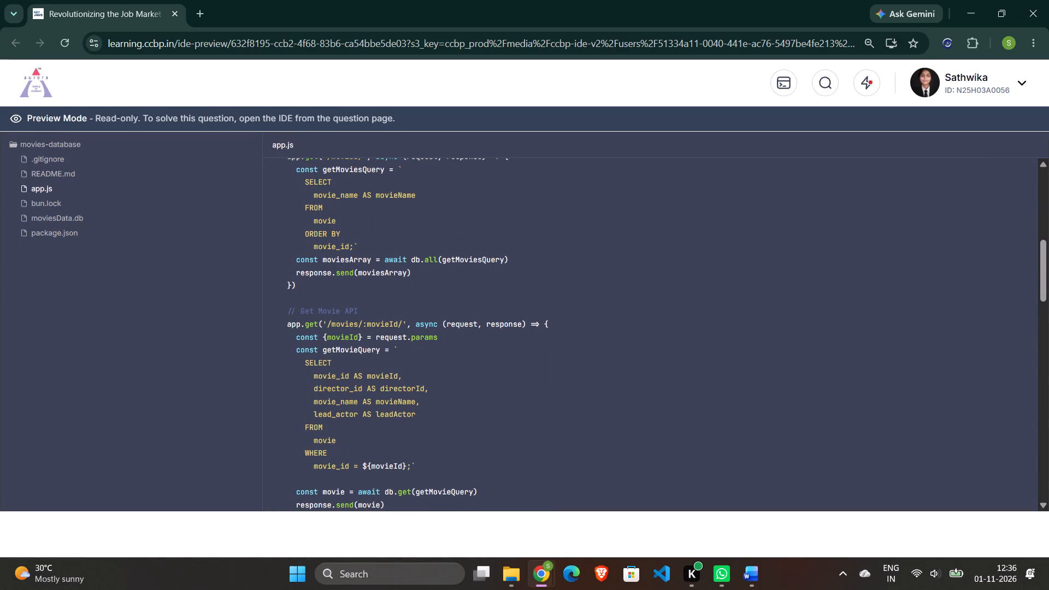
{"action": "key", "text": "ctrl+minus"}
{"action": "scroll", "coordinate": [408, 438], "scroll_direction": "up", "scroll_amount": 1}
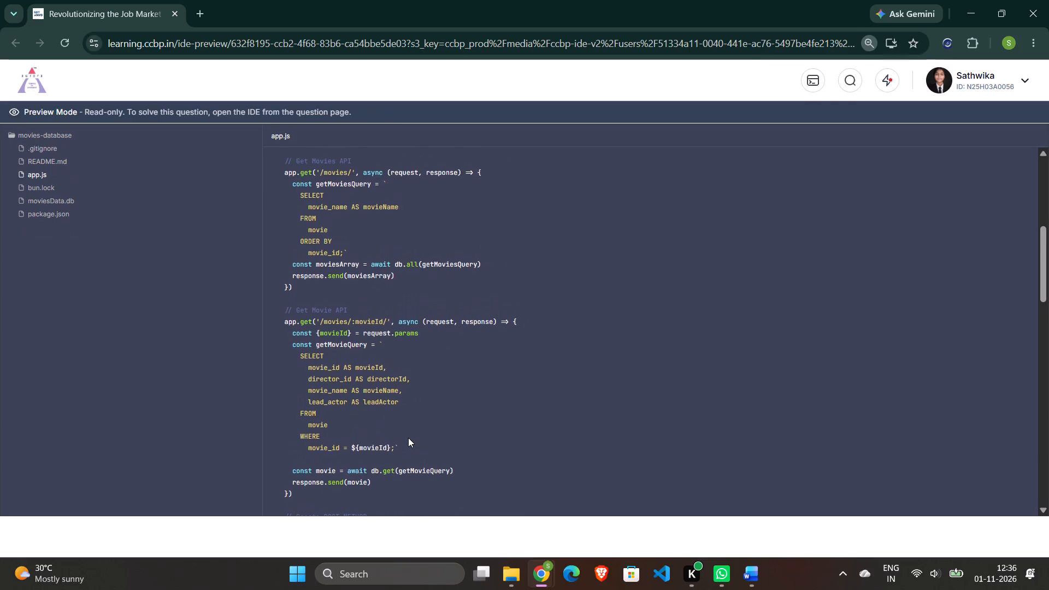
{"action": "scroll", "coordinate": [408, 438], "scroll_direction": "up", "scroll_amount": 1}
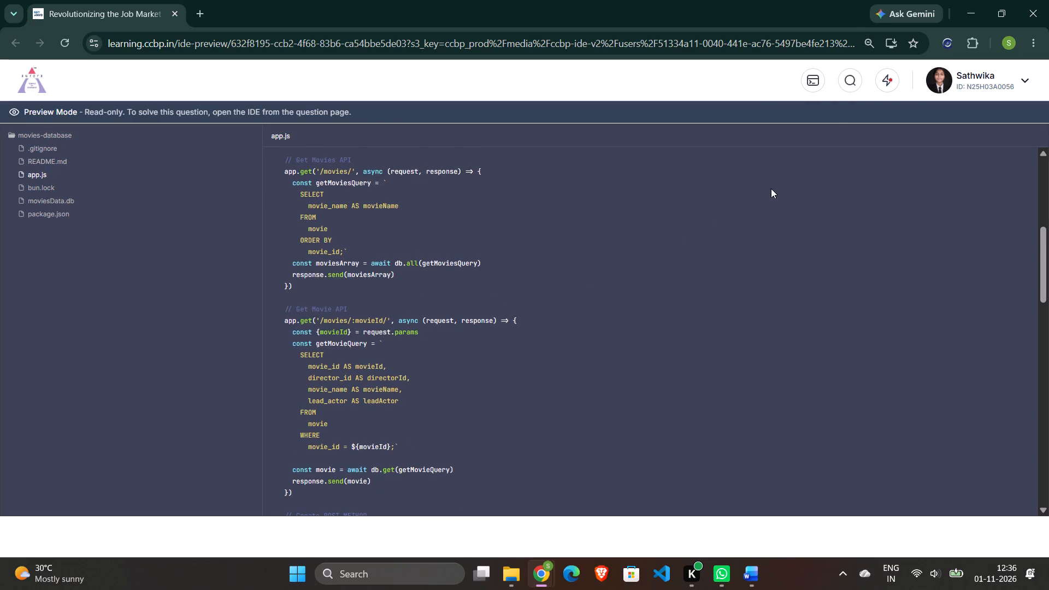
{"action": "left_click", "coordinate": [999, 42]}
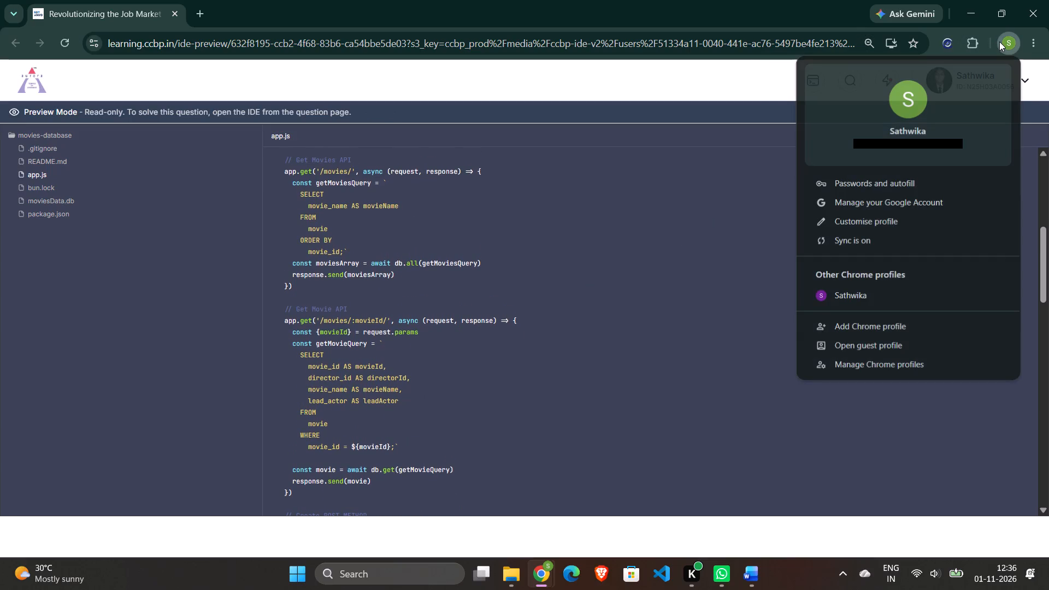
{"action": "key", "text": "Print"}
{"action": "left_click", "coordinate": [999, 42]}
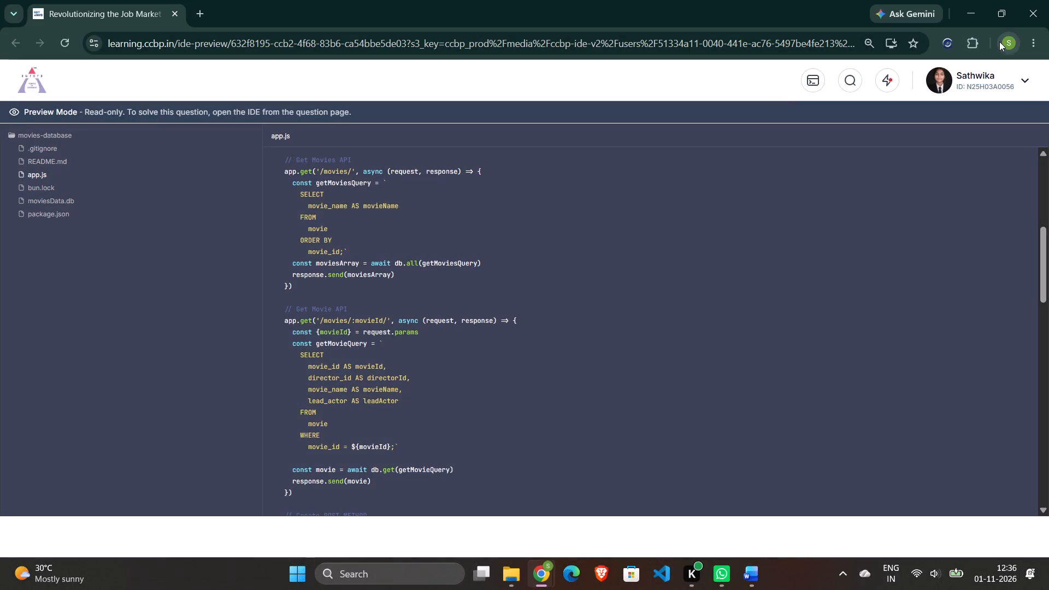
Switch to Word, paste the capture below the first Movies screenshot, and start a new line beneath it.
{"action": "left_click", "coordinate": [765, 569]}
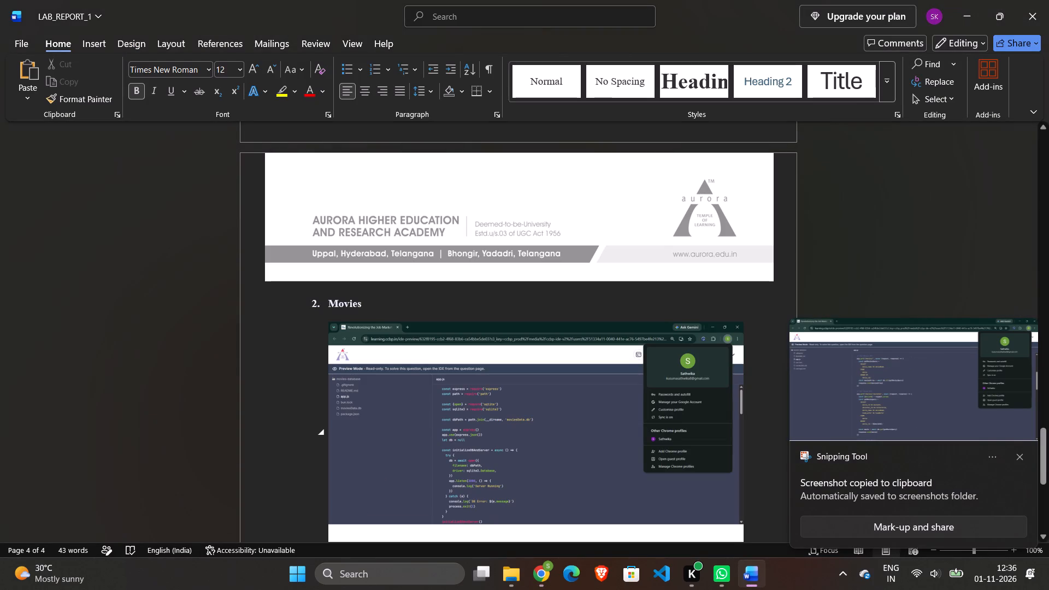
{"action": "scroll", "coordinate": [629, 452], "scroll_direction": "down", "scroll_amount": 2}
{"action": "left_click", "coordinate": [387, 221]}
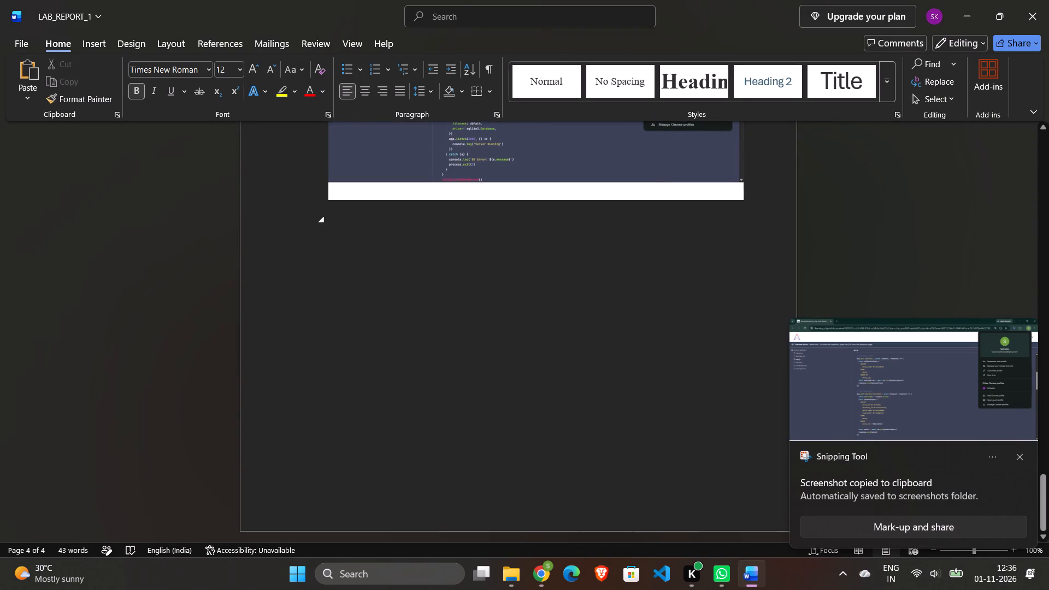
{"action": "key", "text": "ctrl+v"}
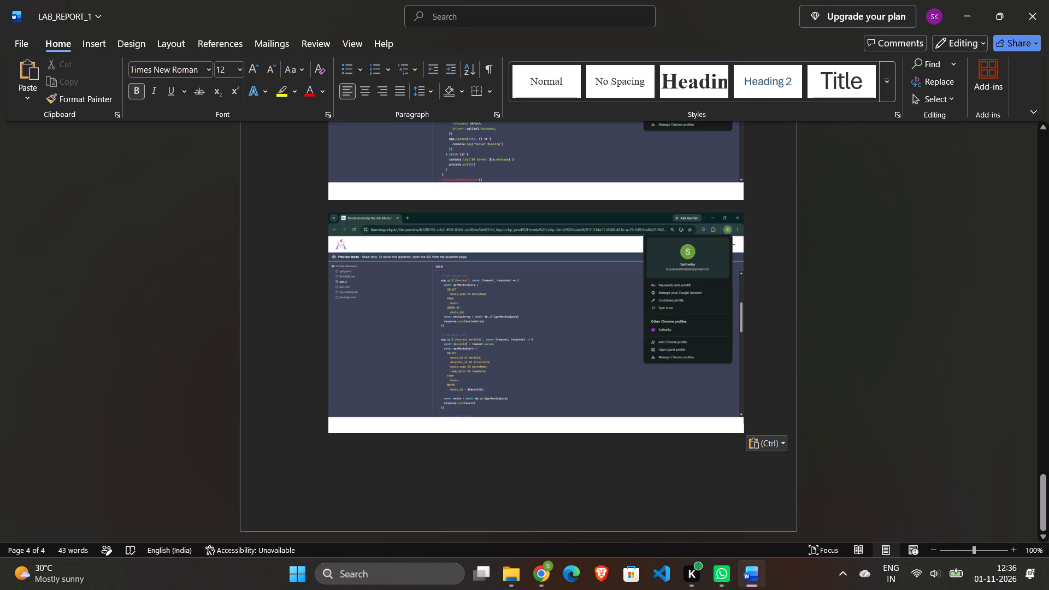
{"action": "key", "text": "Return"}
{"action": "key", "text": "Return"}
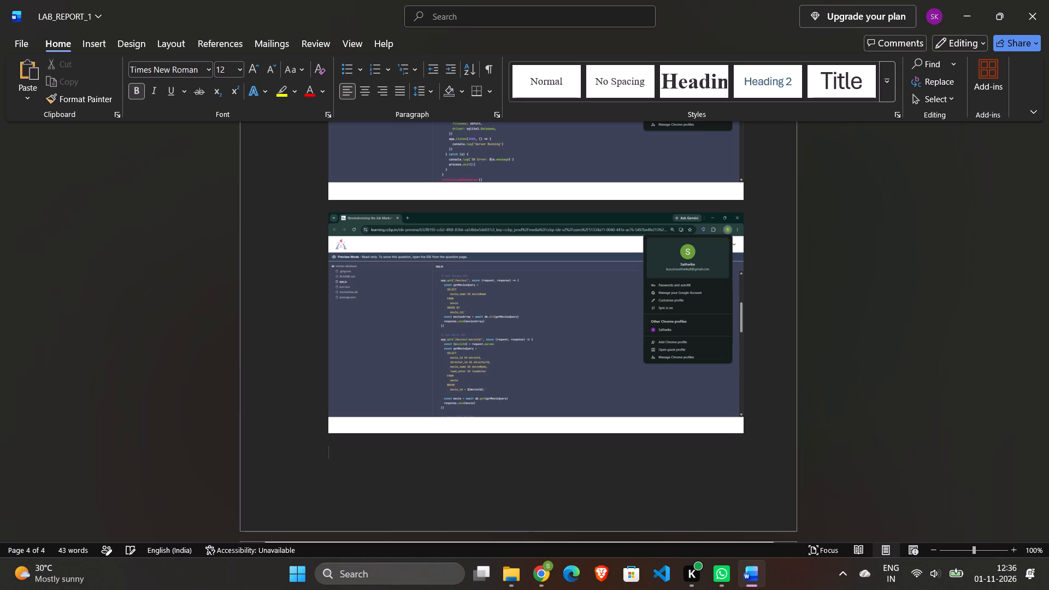
Switch back to the Chrome code preview and capture the full Create POST METHOD code with the browser profile details showing.
{"action": "left_click", "coordinate": [604, 521]}
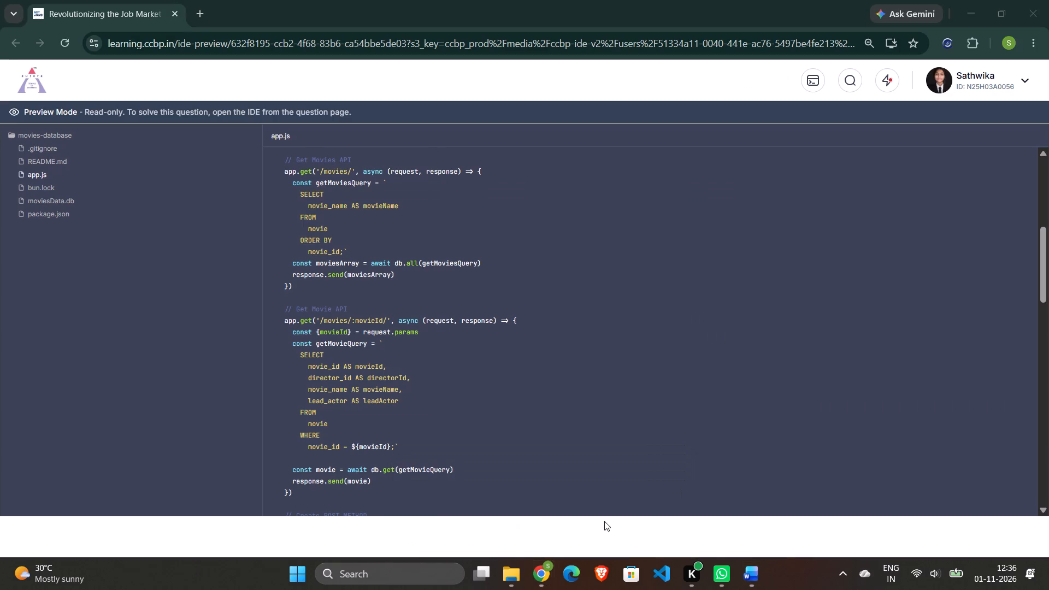
{"action": "scroll", "coordinate": [518, 462], "scroll_direction": "down", "scroll_amount": 2}
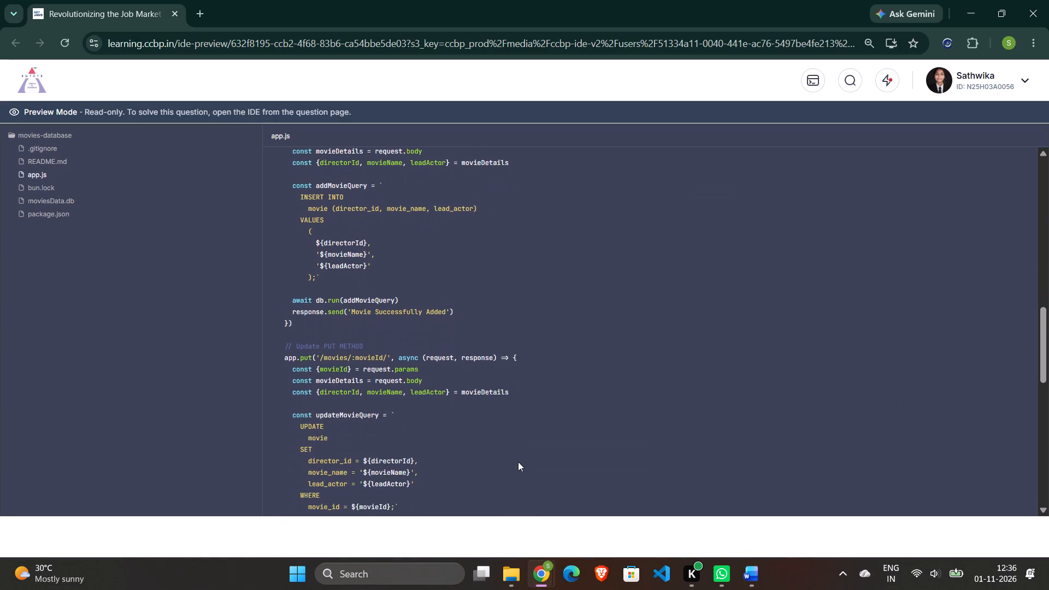
{"action": "scroll", "coordinate": [518, 462], "scroll_direction": "down", "scroll_amount": 2}
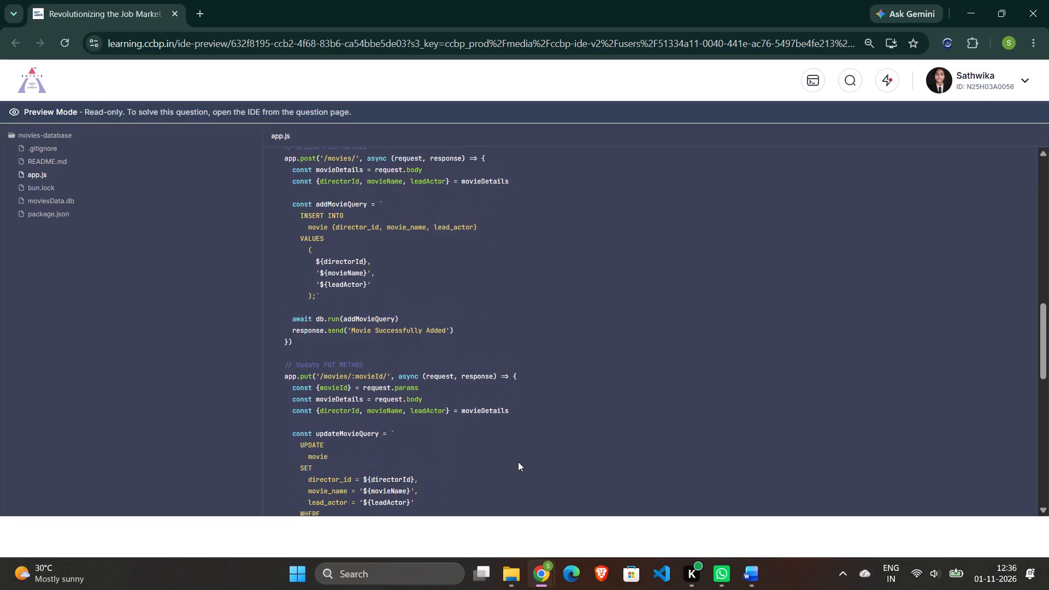
{"action": "key", "text": "ctrl+equal"}
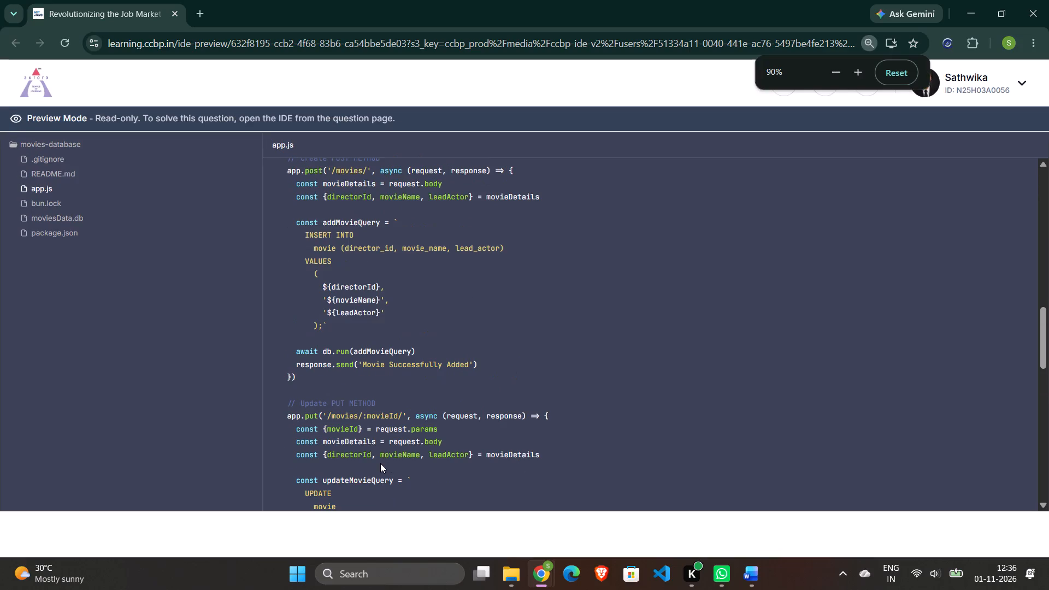
{"action": "scroll", "coordinate": [380, 463], "scroll_direction": "up", "scroll_amount": 1}
{"action": "scroll", "coordinate": [380, 463], "scroll_direction": "down", "scroll_amount": 1}
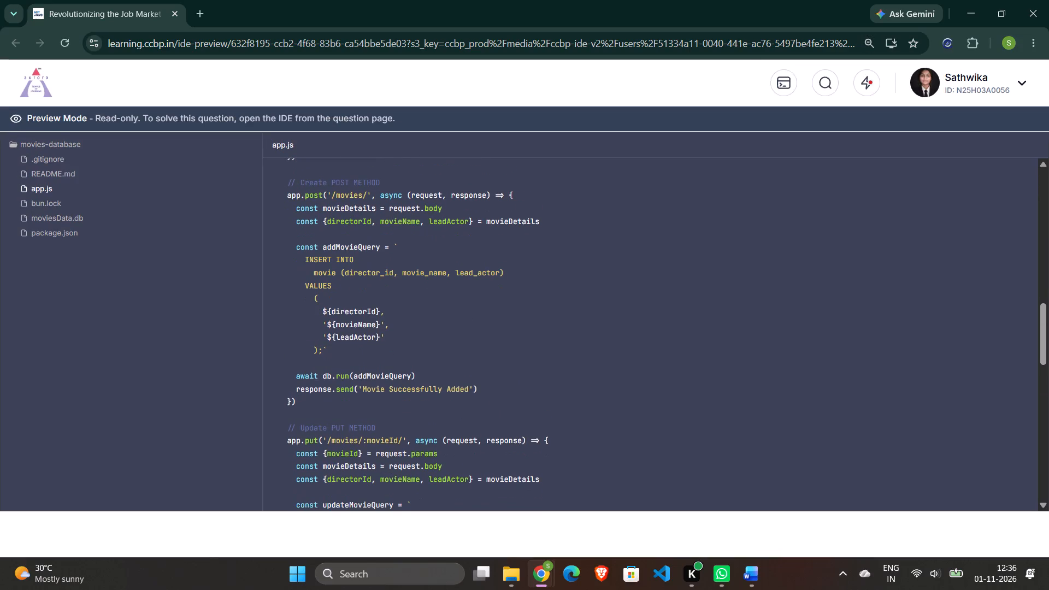
{"action": "left_click", "coordinate": [1000, 39]}
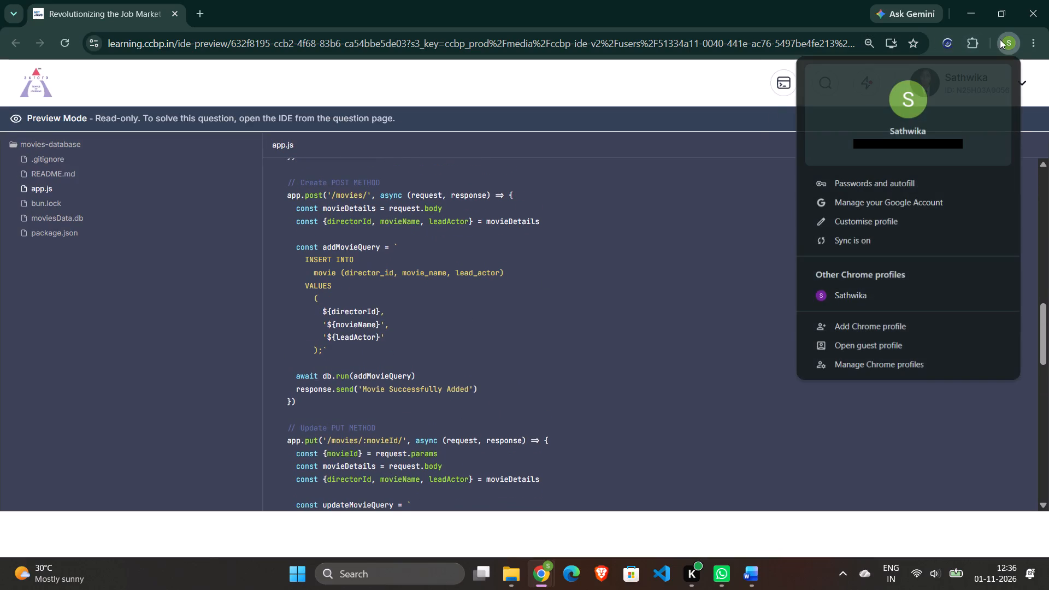
{"action": "key", "text": "Print"}
{"action": "left_click", "coordinate": [1000, 39]}
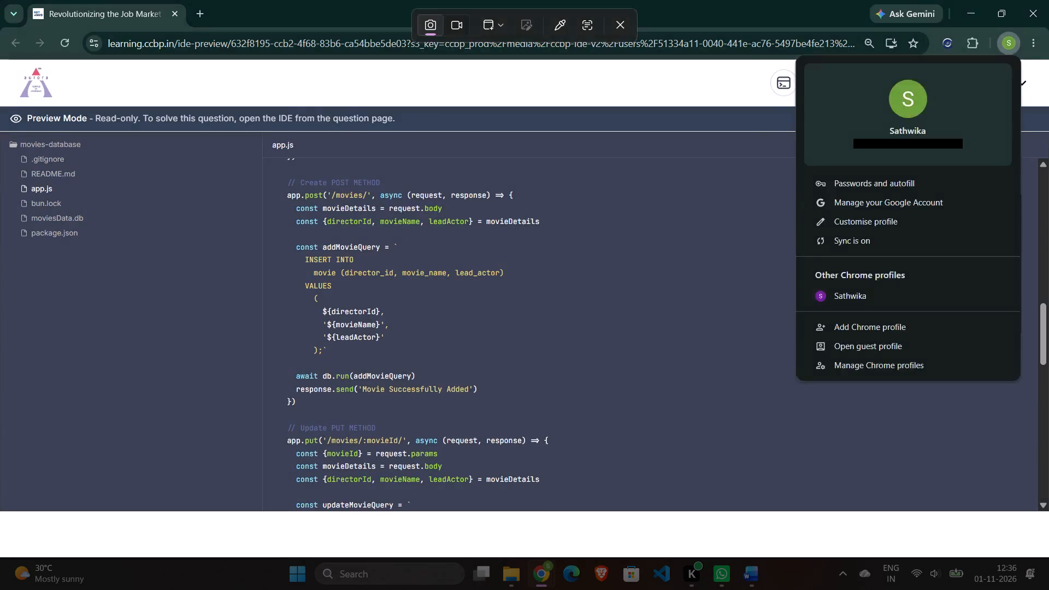
Switch to Word, paste the POST method capture after the previous Movies screenshot, and add a blank line below it.
{"action": "left_click", "coordinate": [750, 570]}
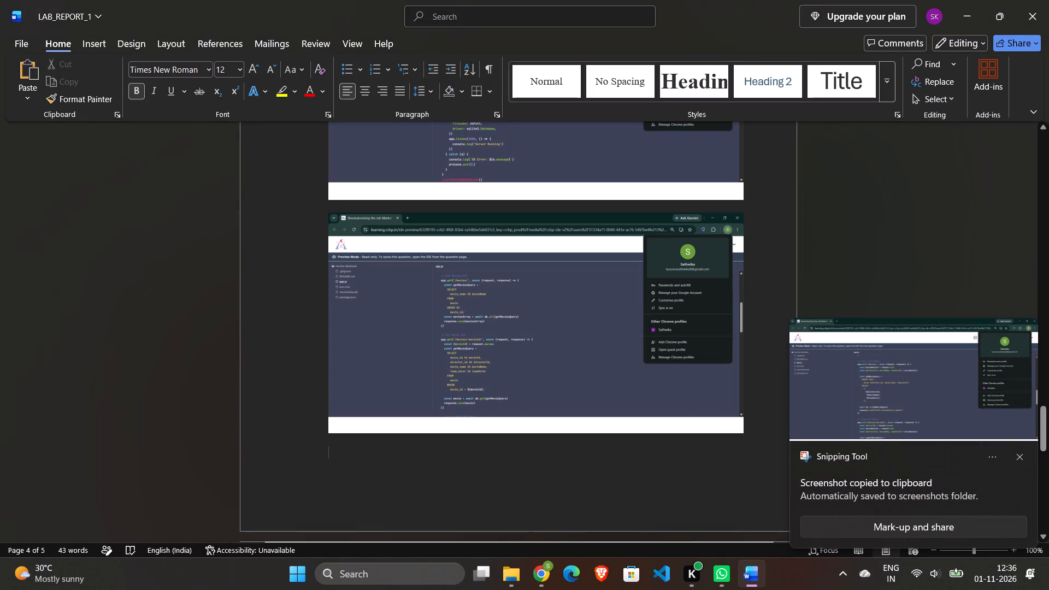
{"action": "key", "text": "ctrl+v"}
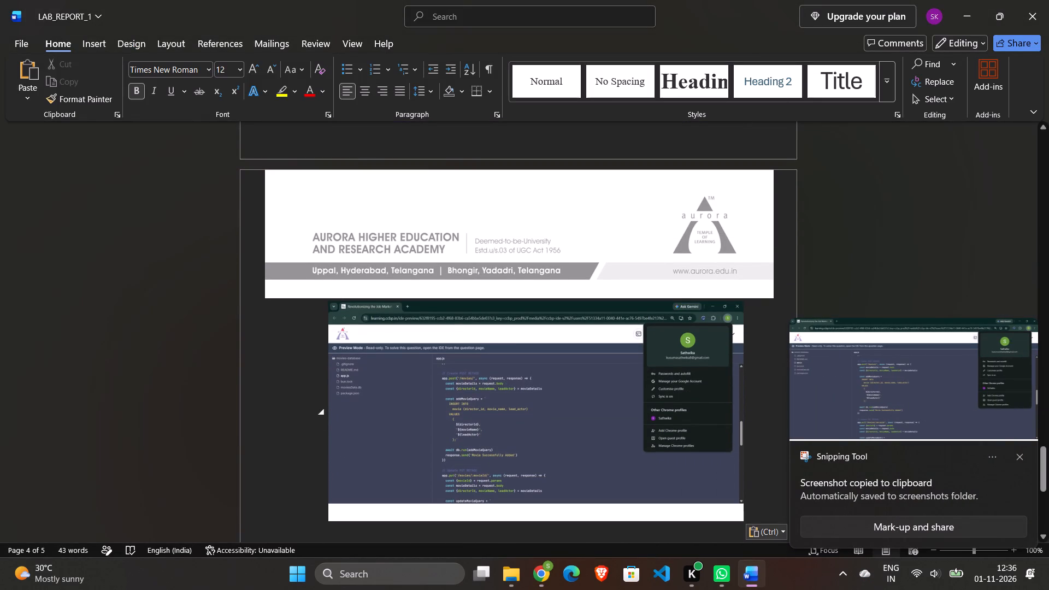
{"action": "scroll", "coordinate": [405, 483], "scroll_direction": "down", "scroll_amount": 1}
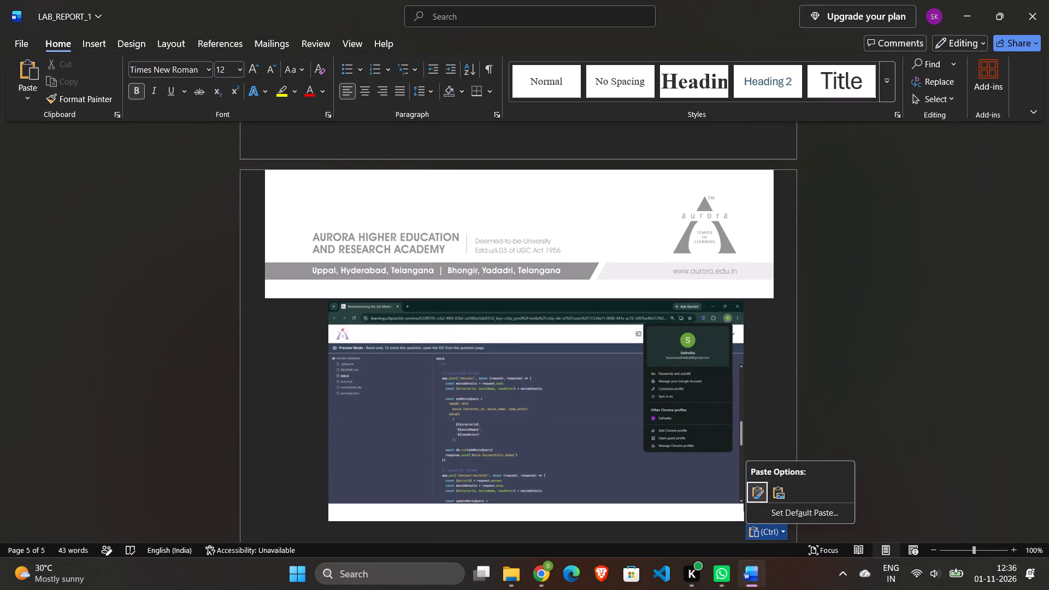
{"action": "left_click", "coordinate": [683, 515]}
{"action": "left_click", "coordinate": [764, 514]}
{"action": "key", "text": "Return"}
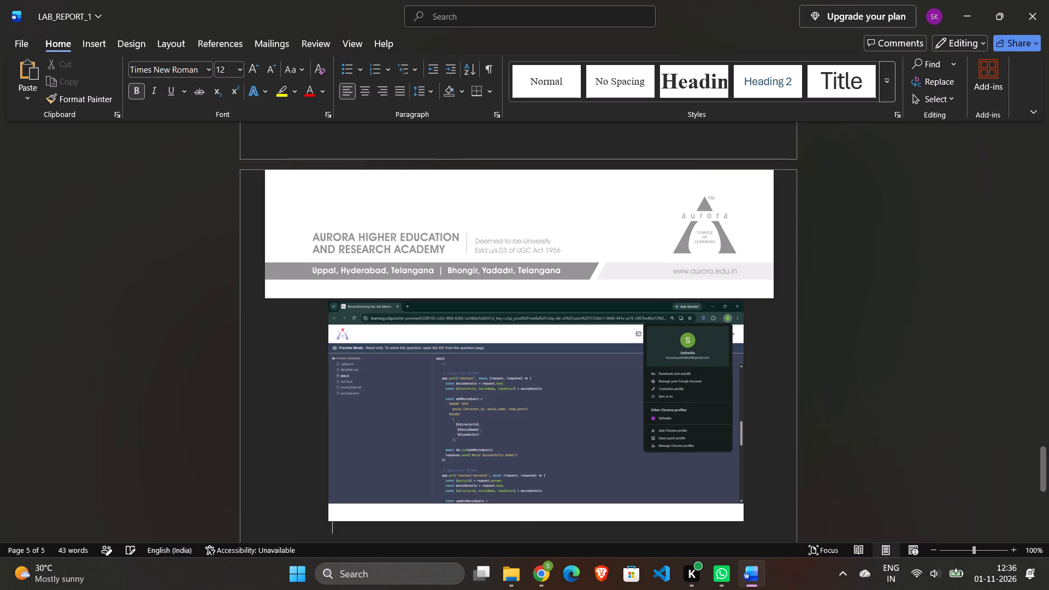
{"action": "key", "text": "Return"}
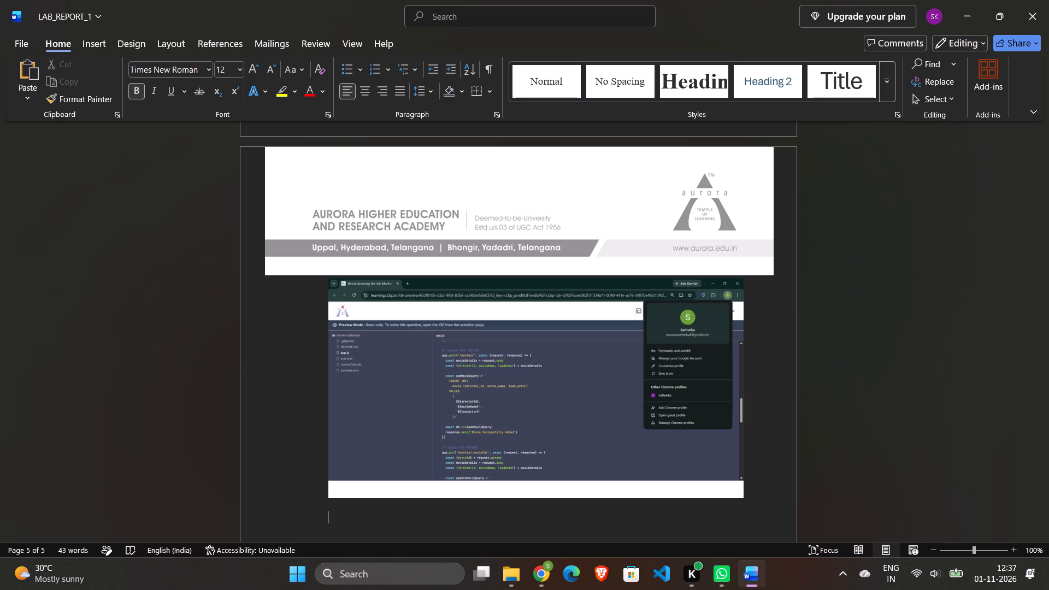
{"action": "scroll", "coordinate": [709, 428], "scroll_direction": "up", "scroll_amount": 2}
{"action": "scroll", "coordinate": [709, 428], "scroll_direction": "down", "scroll_amount": 1}
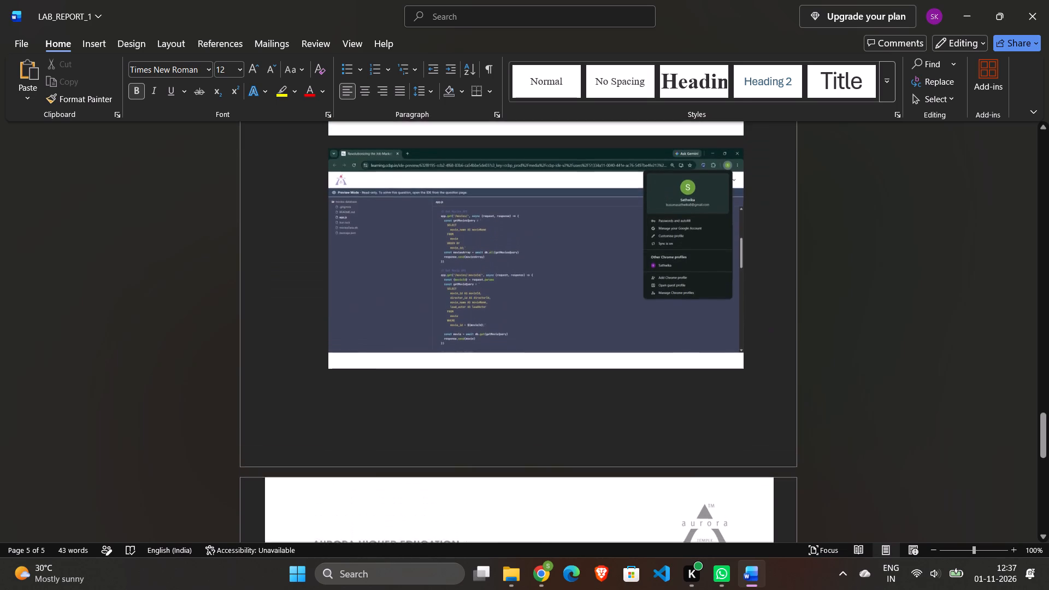
{"action": "scroll", "coordinate": [709, 428], "scroll_direction": "down", "scroll_amount": 1}
{"action": "scroll", "coordinate": [559, 503], "scroll_direction": "down", "scroll_amount": 1}
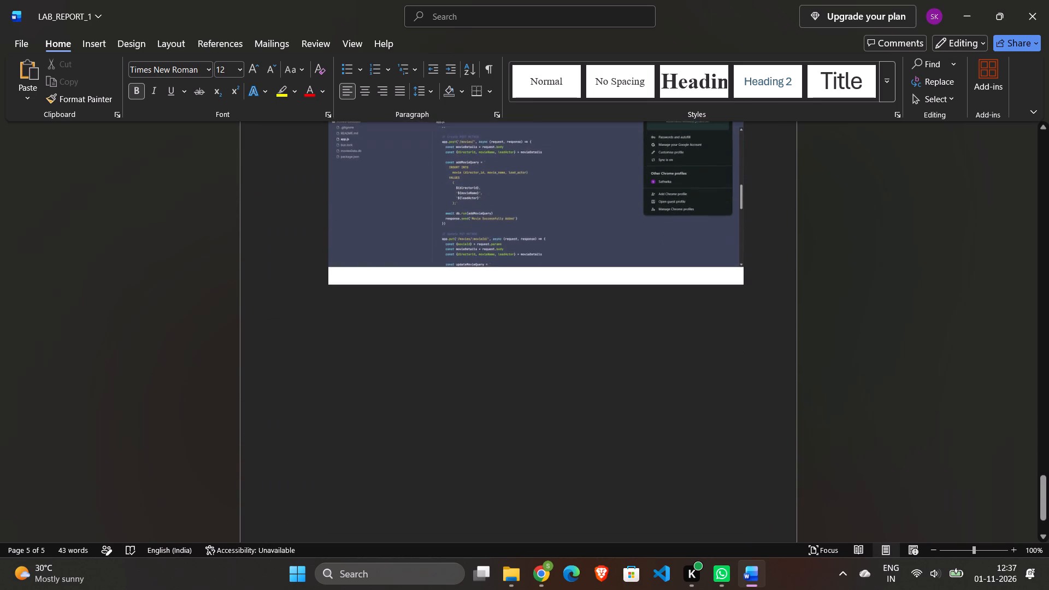
{"action": "scroll", "coordinate": [559, 503], "scroll_direction": "down", "scroll_amount": 1}
Switch back to the Chrome code preview and capture the full Update PUT METHOD code with the browser profile details showing.
{"action": "left_click", "coordinate": [541, 585]}
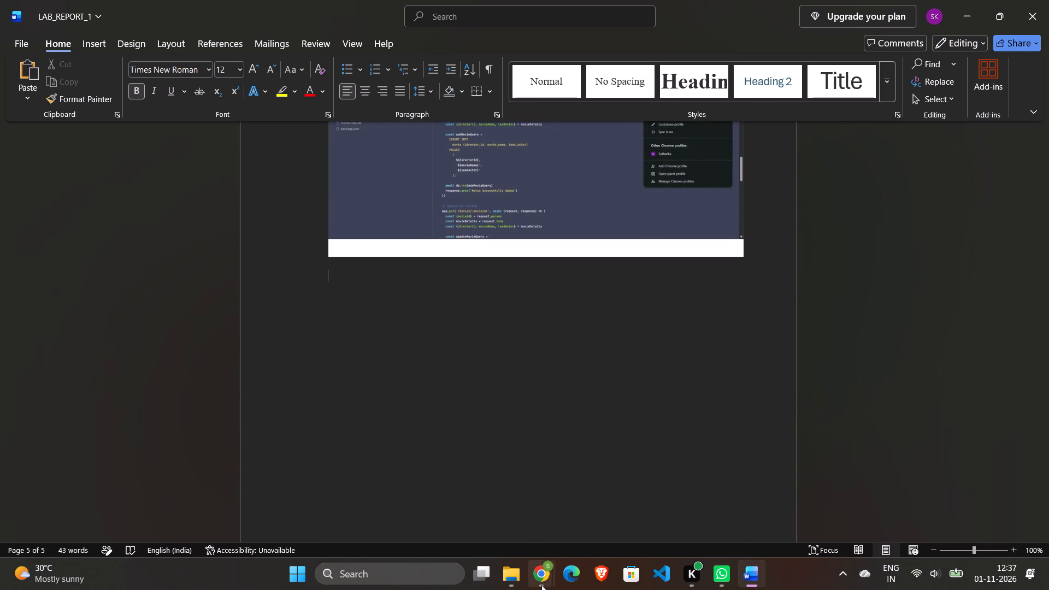
{"action": "left_click", "coordinate": [591, 506]}
{"action": "scroll", "coordinate": [482, 452], "scroll_direction": "down", "scroll_amount": 1}
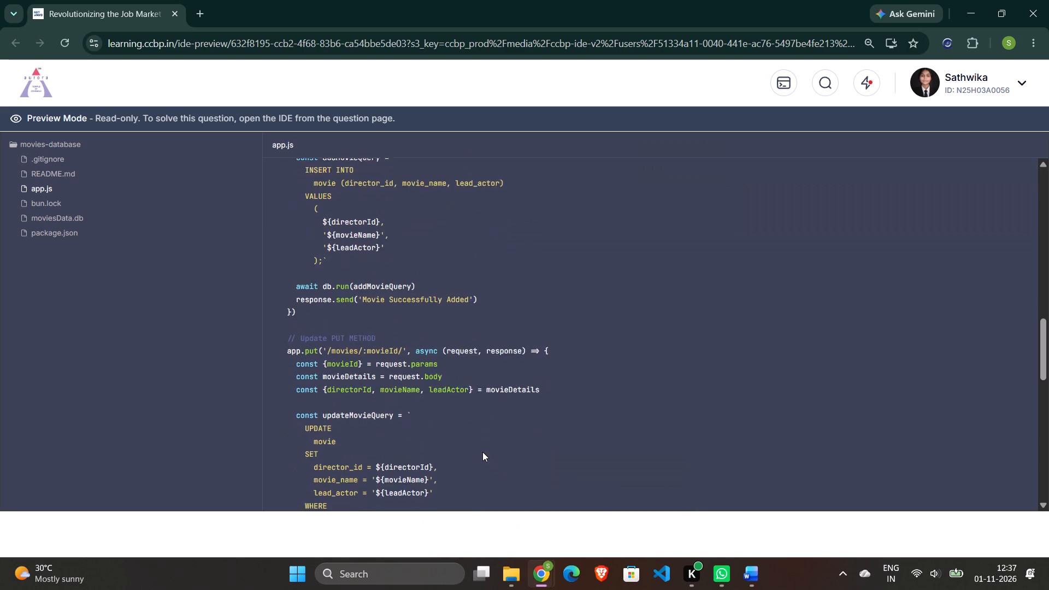
{"action": "scroll", "coordinate": [482, 452], "scroll_direction": "down", "scroll_amount": 1}
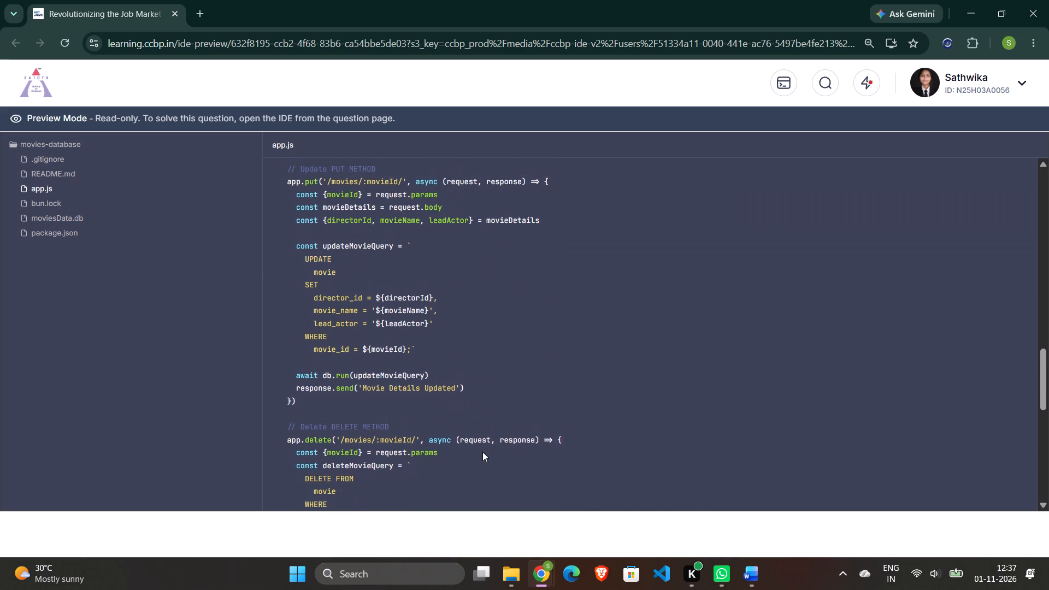
{"action": "scroll", "coordinate": [482, 452], "scroll_direction": "down", "scroll_amount": 1}
{"action": "key", "text": "ctrl+equal"}
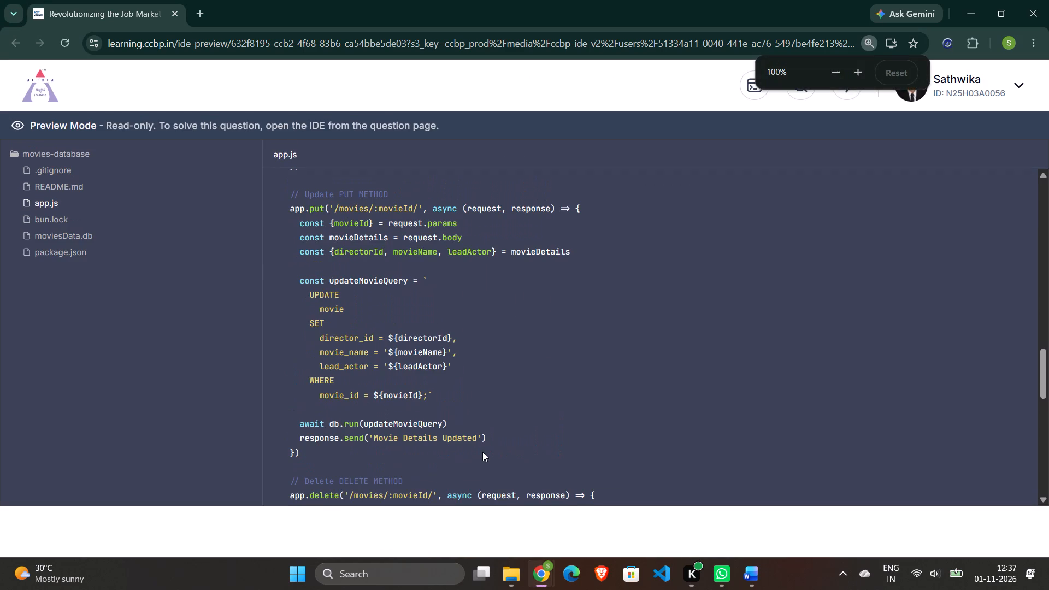
{"action": "scroll", "coordinate": [452, 428], "scroll_direction": "down", "scroll_amount": 1}
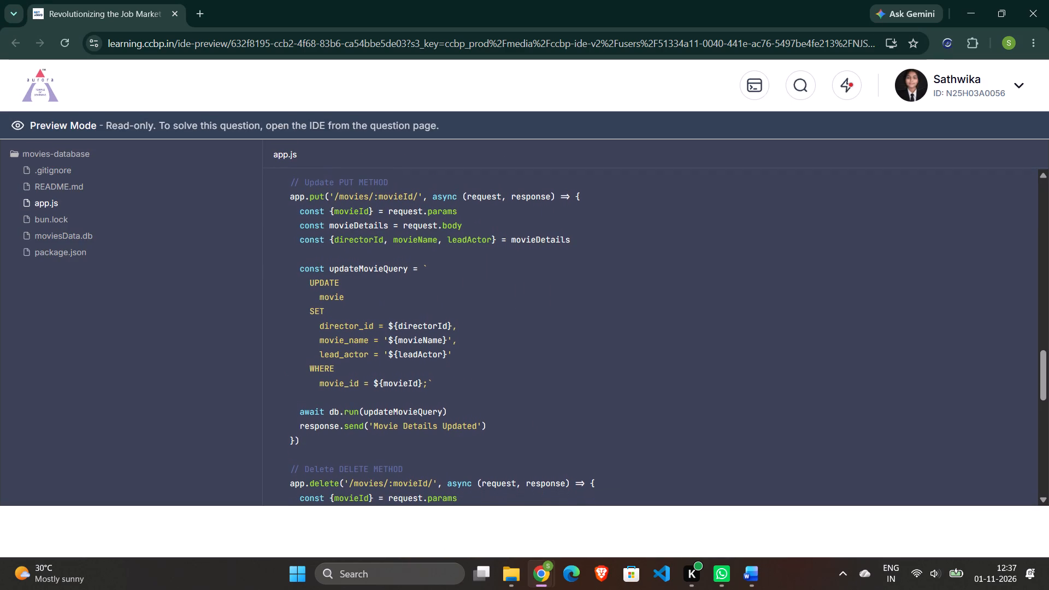
{"action": "key", "text": "Print"}
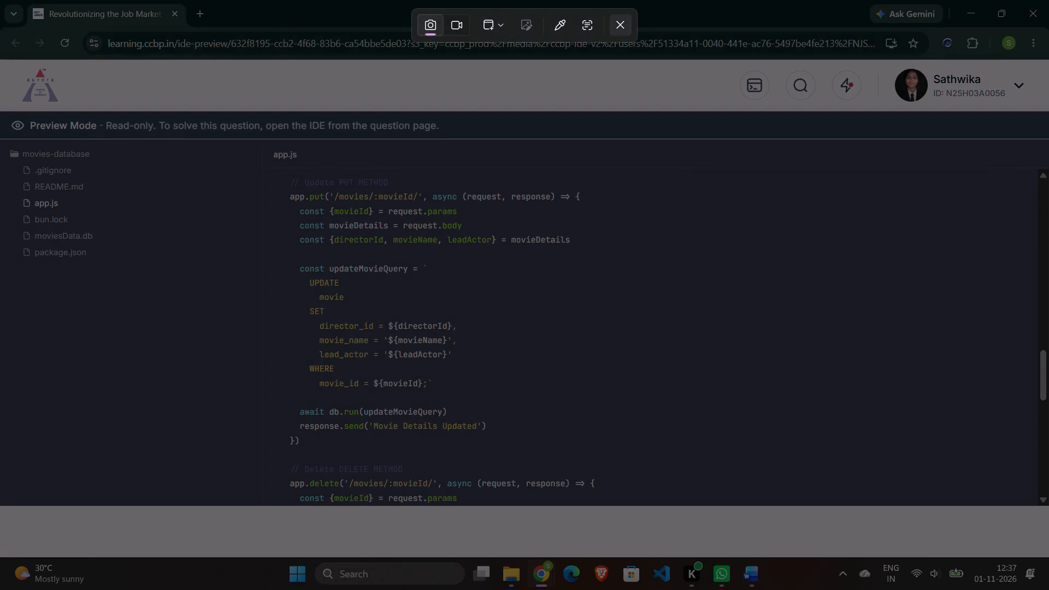
{"action": "left_click", "coordinate": [623, 25]}
{"action": "left_click", "coordinate": [1006, 45]}
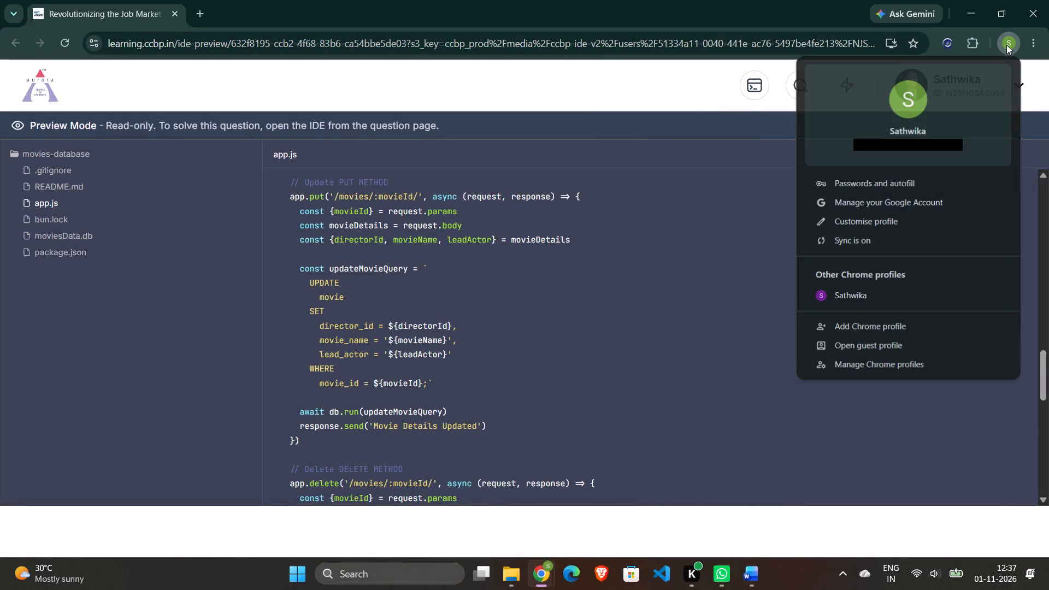
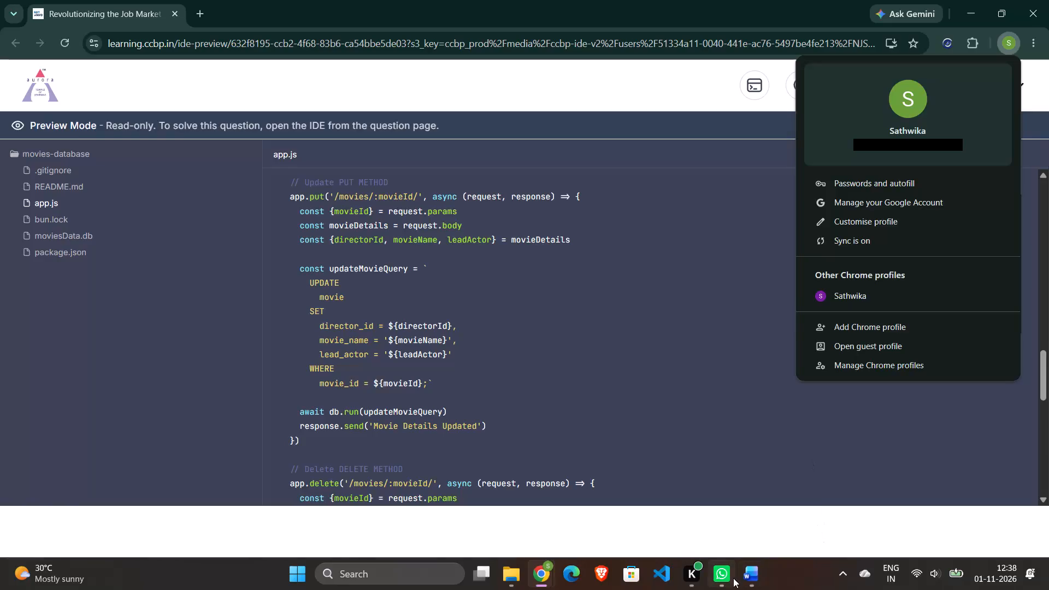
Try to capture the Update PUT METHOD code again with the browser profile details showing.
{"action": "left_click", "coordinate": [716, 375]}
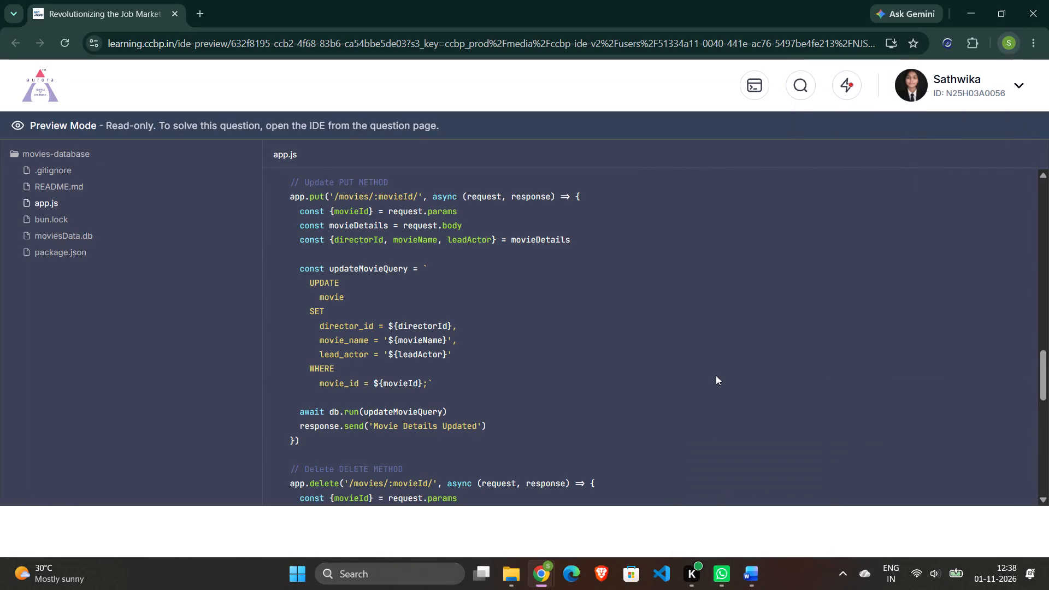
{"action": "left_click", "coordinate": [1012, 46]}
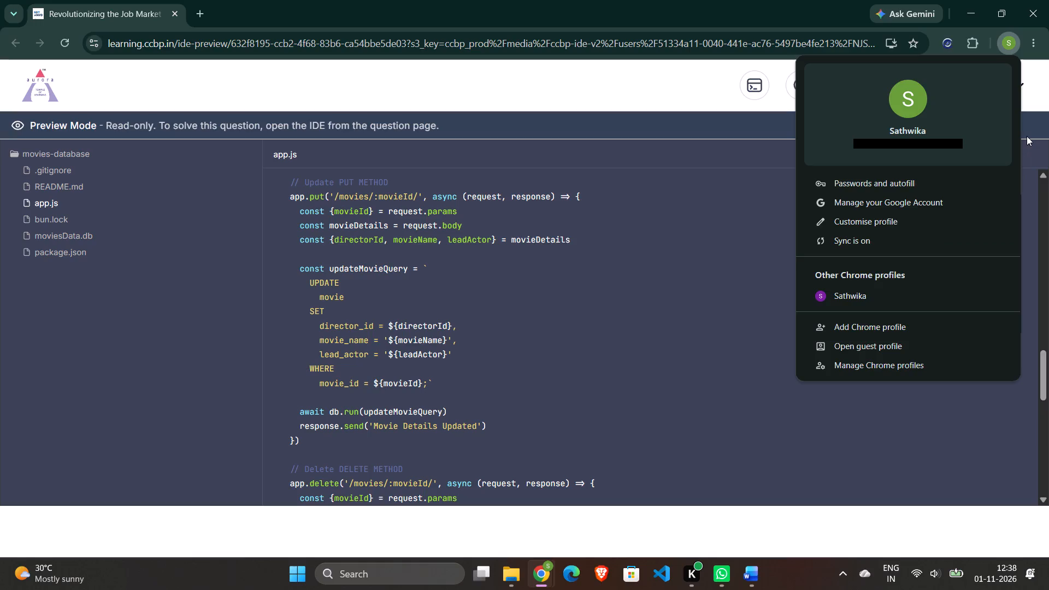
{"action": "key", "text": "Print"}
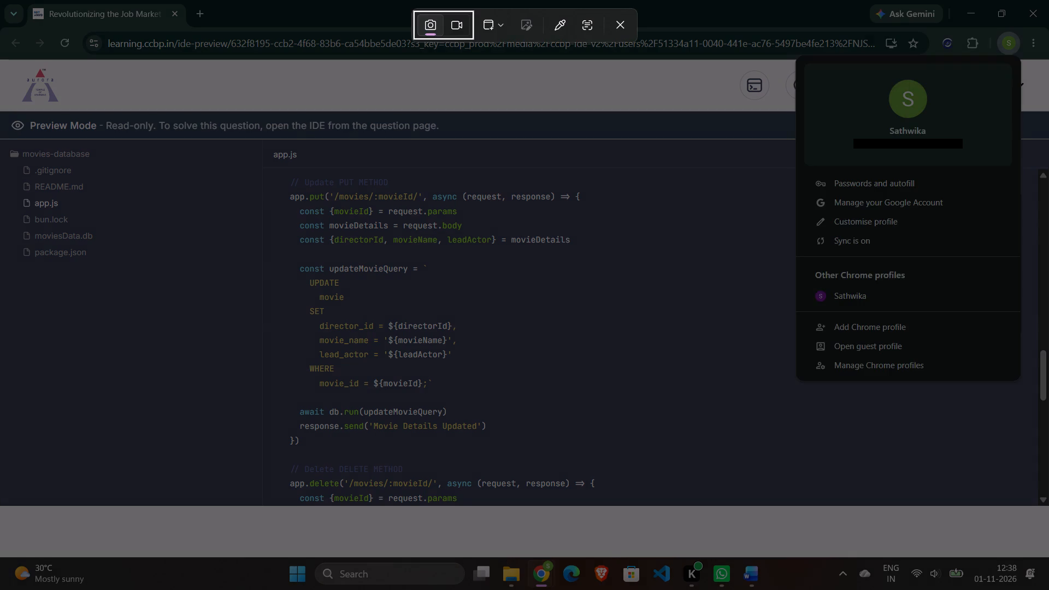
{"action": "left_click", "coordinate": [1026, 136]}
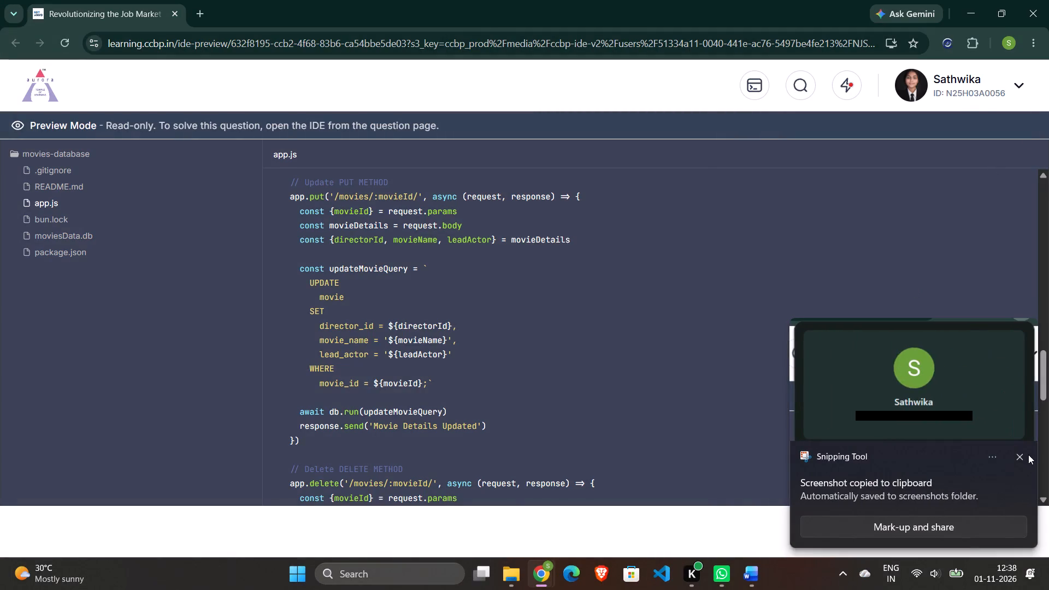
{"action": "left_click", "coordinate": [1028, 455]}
Capture the full Chrome window showing the Update PUT METHOD code with the browser profile details open.
{"action": "left_click", "coordinate": [1009, 44]}
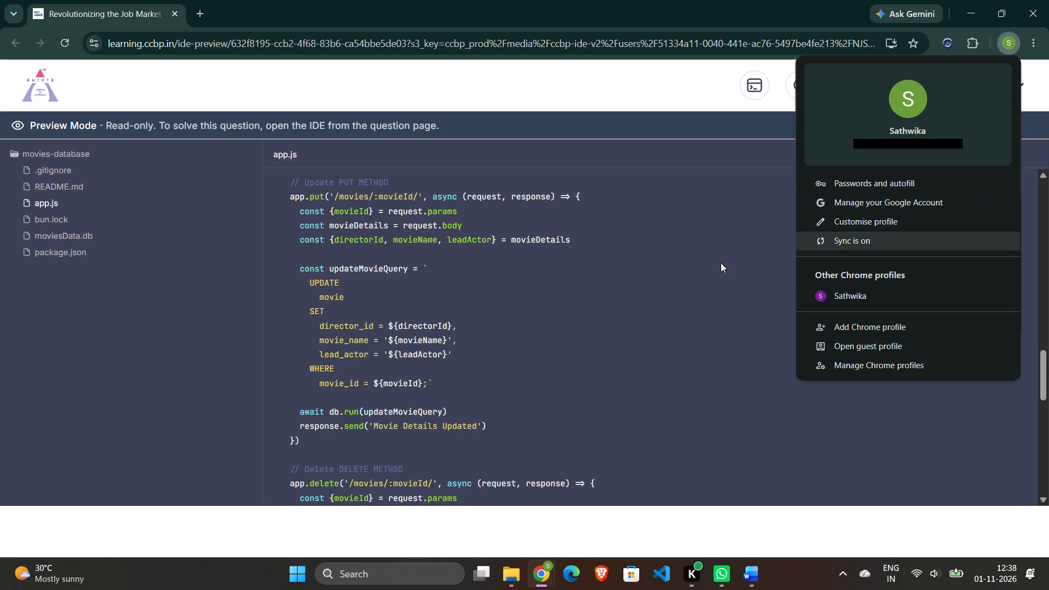
{"action": "key", "text": "Print"}
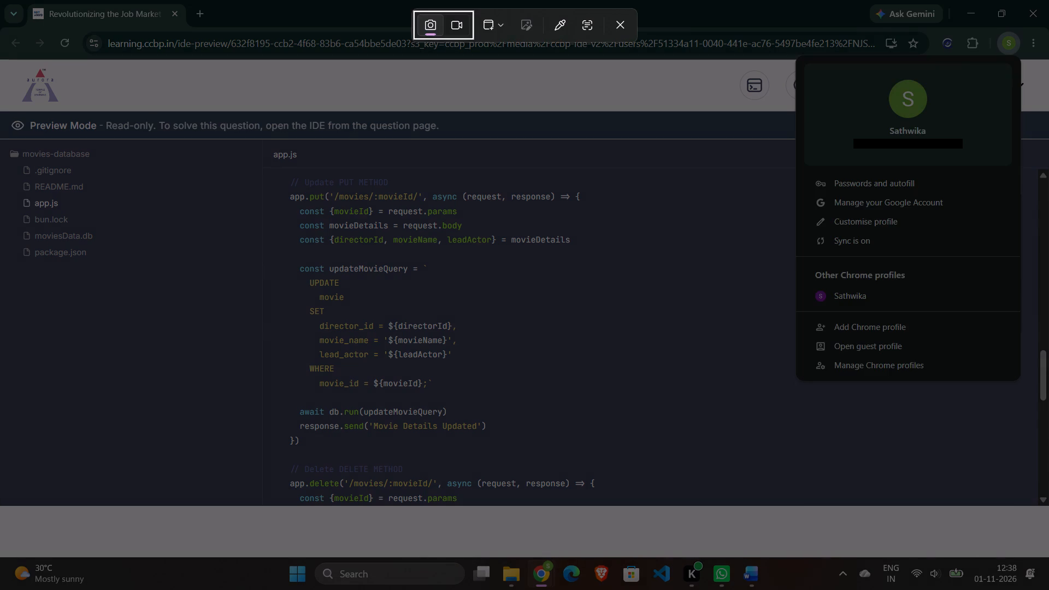
{"action": "left_click", "coordinate": [721, 263]}
Switch to Word and paste the PUT method capture on the empty line below the POST method capture.
{"action": "left_click", "coordinate": [755, 567]}
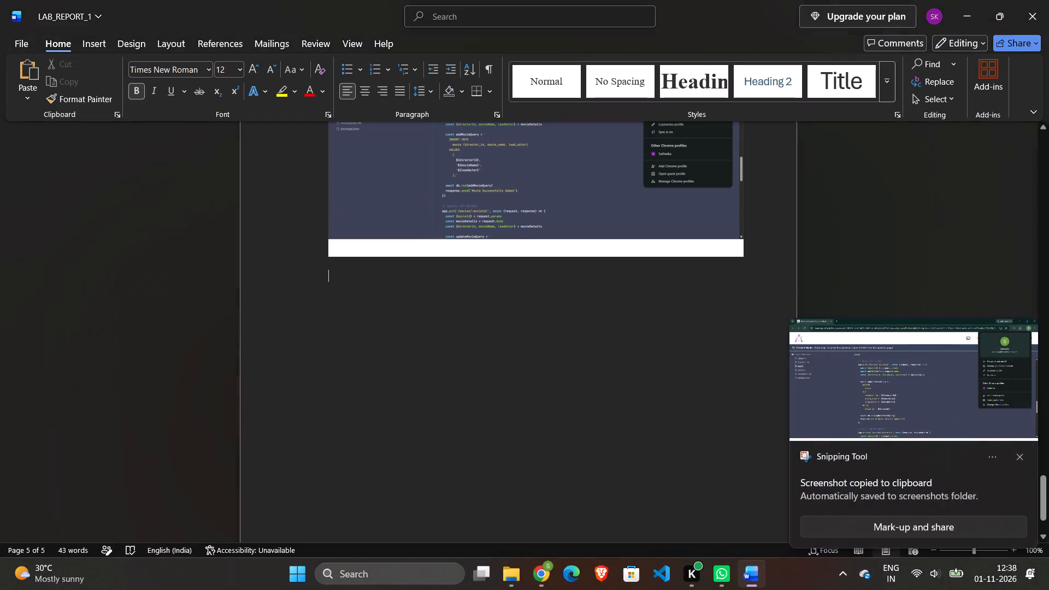
{"action": "key", "text": "ctrl+v"}
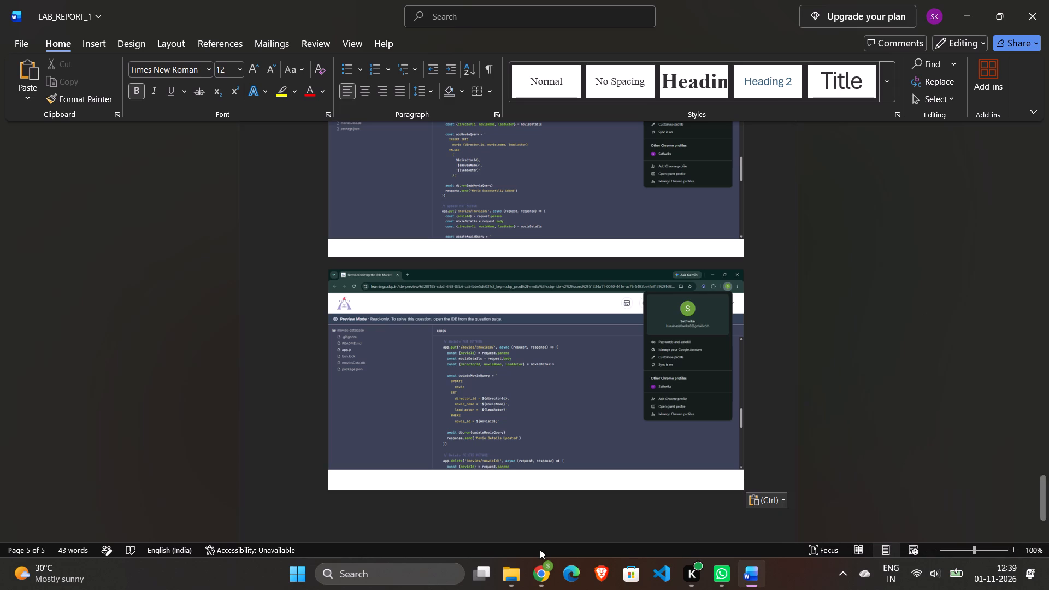
Switch back to the Chrome code preview, zoom the page out one level, and capture the complete Delete DELETE METHOD and Get Directors API code.
{"action": "left_click", "coordinate": [539, 573]}
{"action": "left_click_drag", "start_coordinate": [611, 512], "coordinate": [522, 447]}
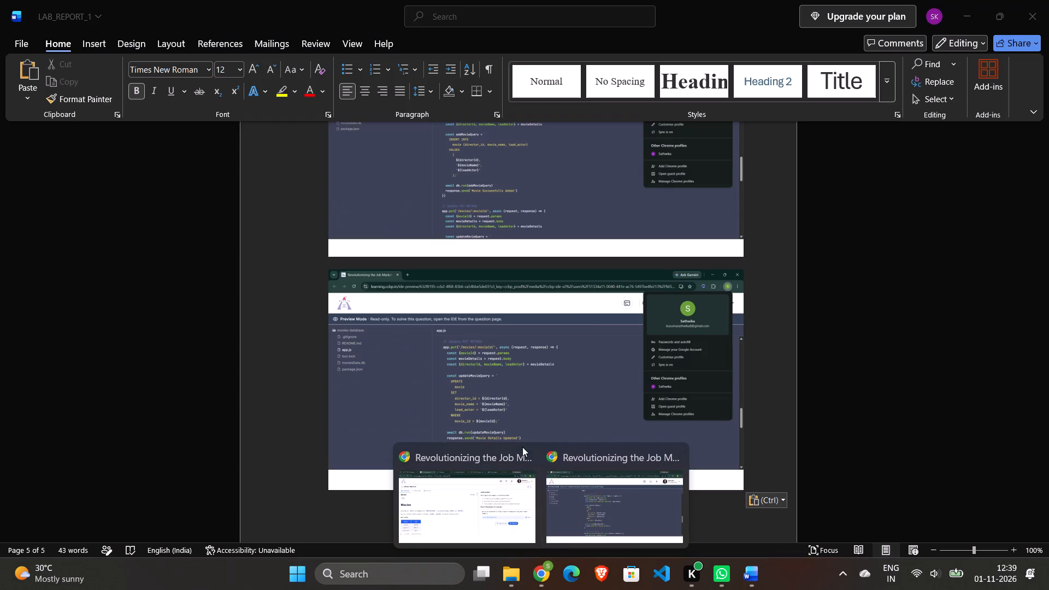
{"action": "left_click", "coordinate": [596, 506]}
{"action": "scroll", "coordinate": [533, 394], "scroll_direction": "down", "scroll_amount": 1}
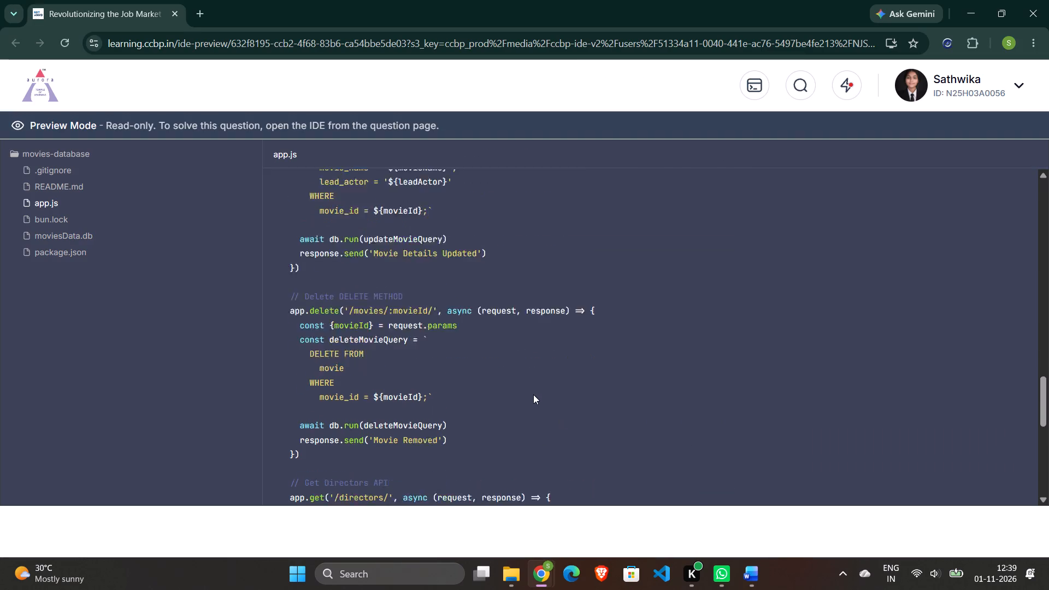
{"action": "scroll", "coordinate": [533, 394], "scroll_direction": "down", "scroll_amount": 3}
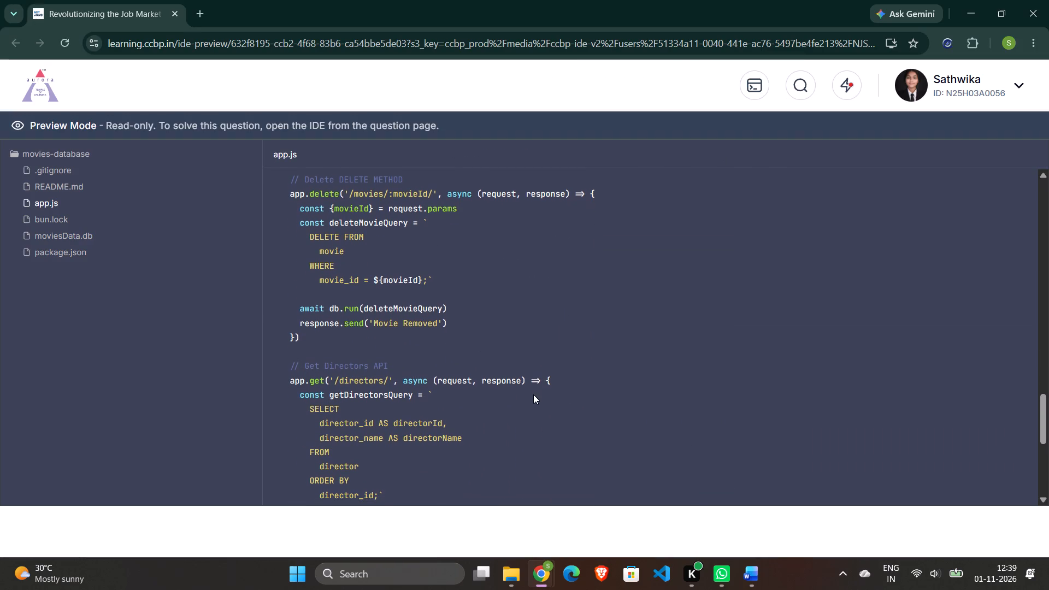
{"action": "key", "text": "ctrl+minus"}
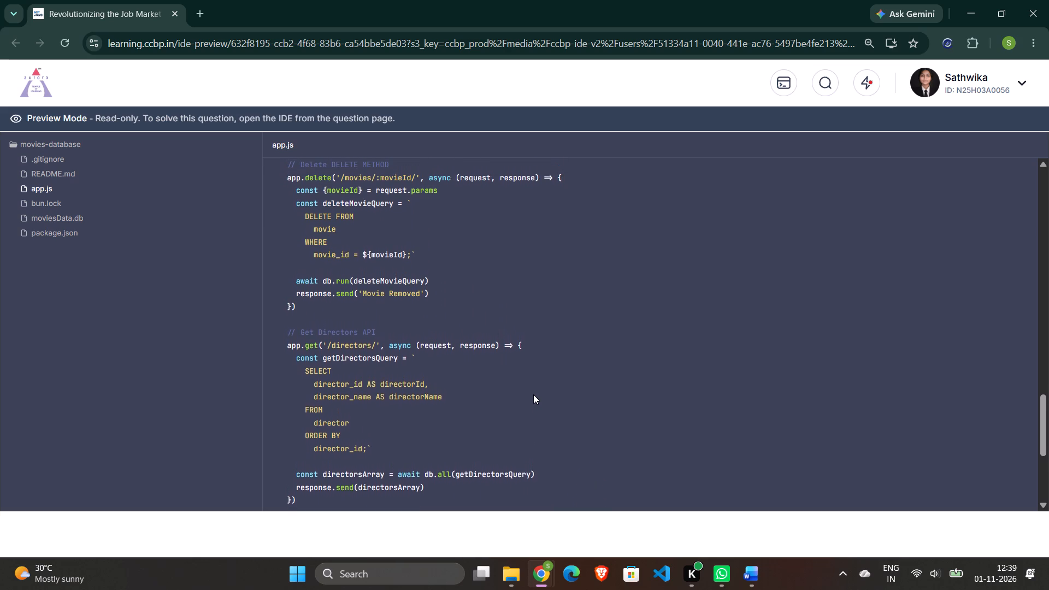
{"action": "key", "text": "Print"}
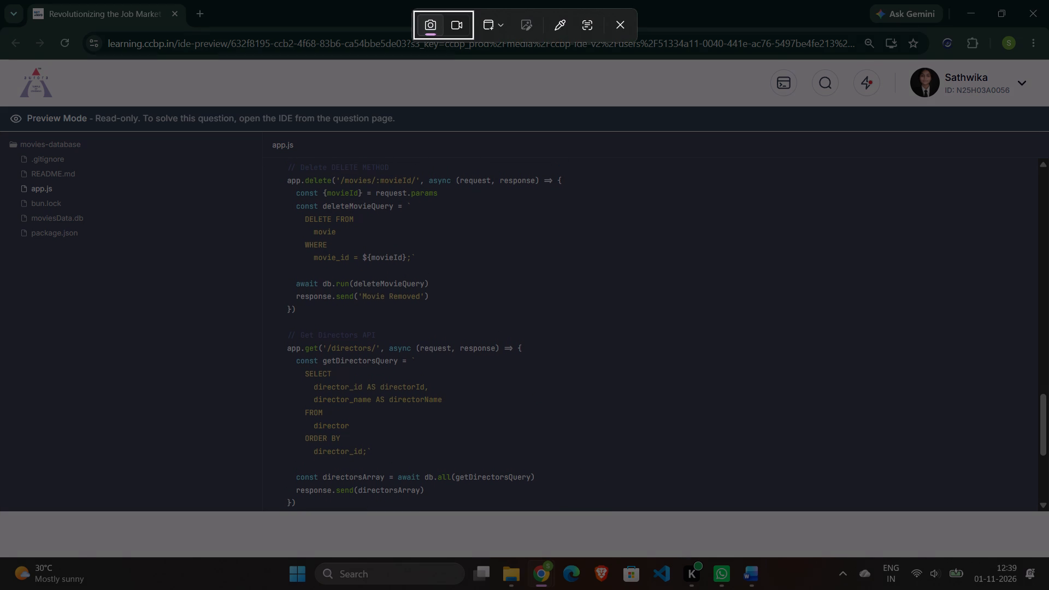
{"action": "left_click", "coordinate": [533, 394]}
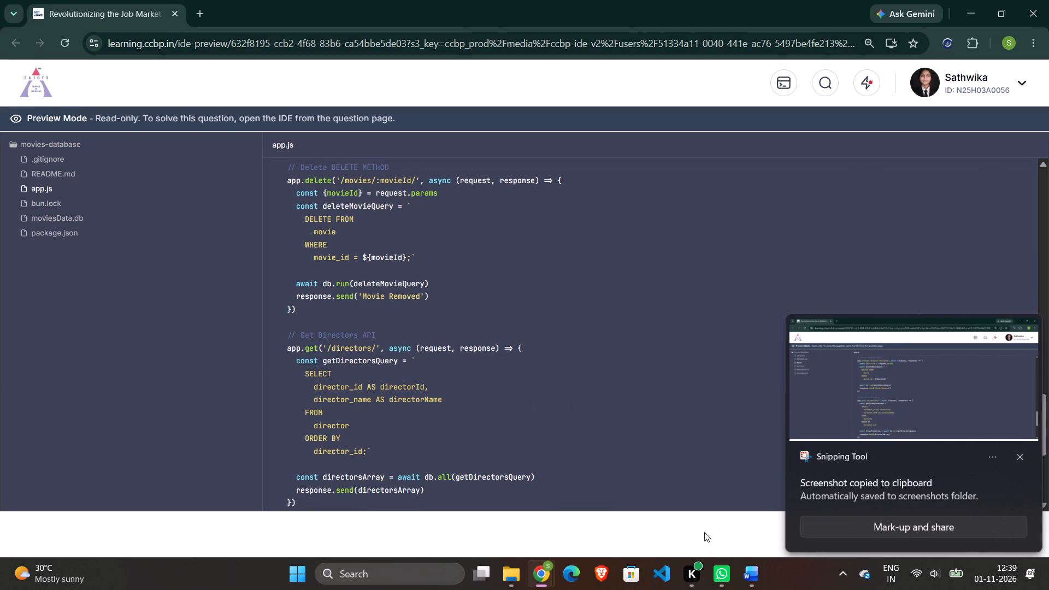
Switch to Word, paste the DELETE method and Get Directors capture after the PUT method screenshot, and start a new line beneath it.
{"action": "left_click", "coordinate": [750, 574]}
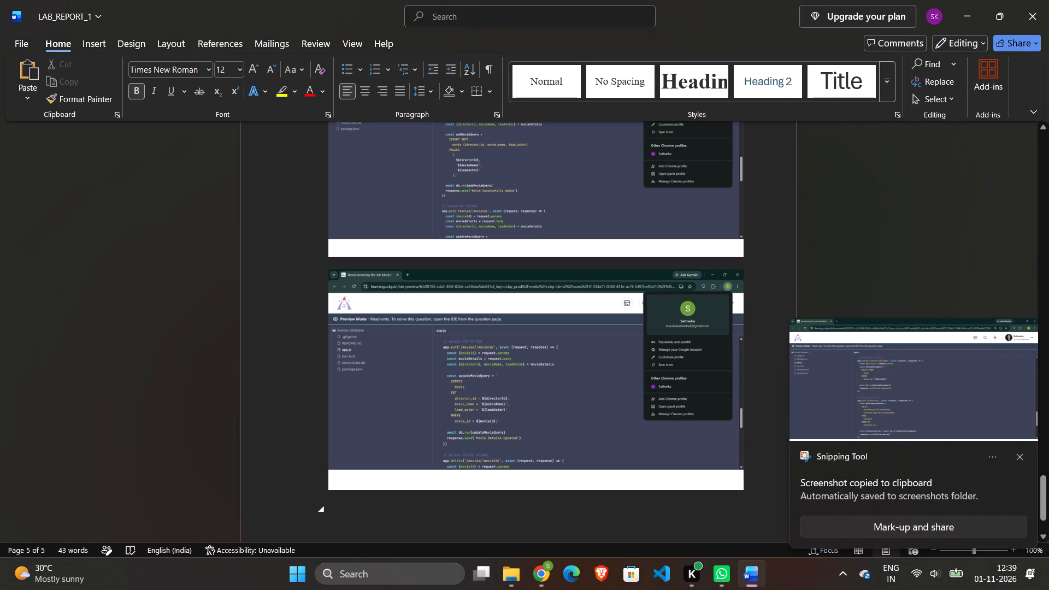
{"action": "left_click", "coordinate": [381, 516]}
{"action": "key", "text": "ctrl+v"}
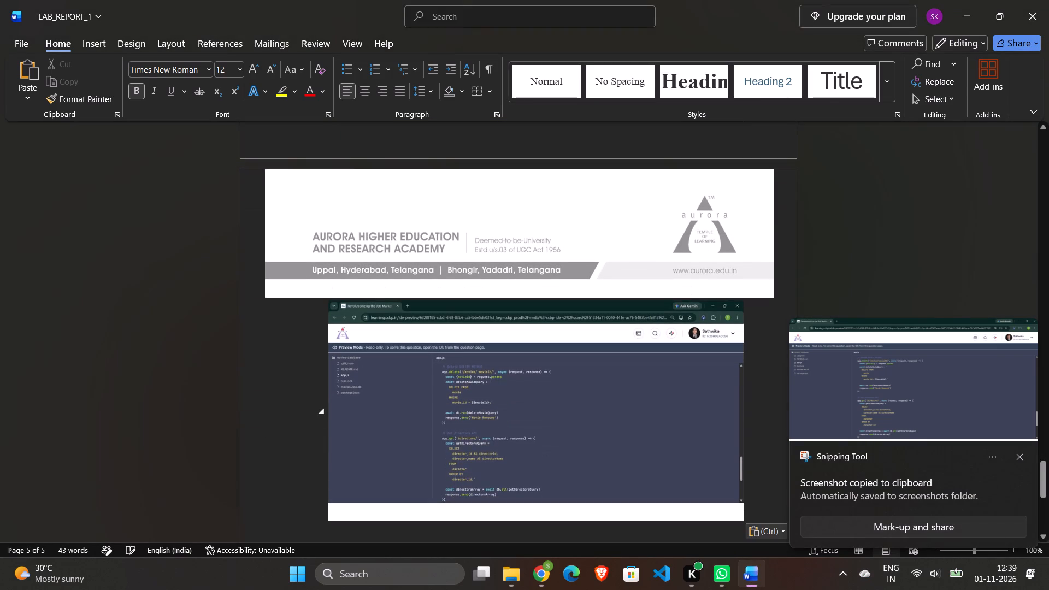
{"action": "key", "text": "Return"}
{"action": "key", "text": "Return"}
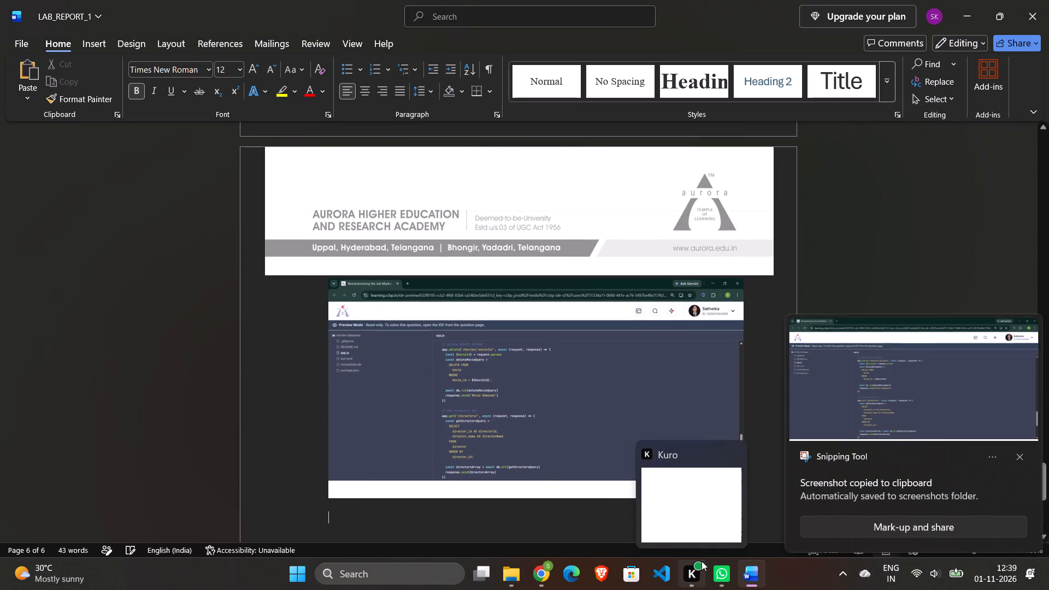
{"action": "scroll", "coordinate": [702, 561], "scroll_direction": "down", "scroll_amount": 1}
Switch back to the Chrome code preview, restore the page zoom, and bring up the Get Movies by Director API code through module.exports = app.
{"action": "left_click", "coordinate": [548, 576]}
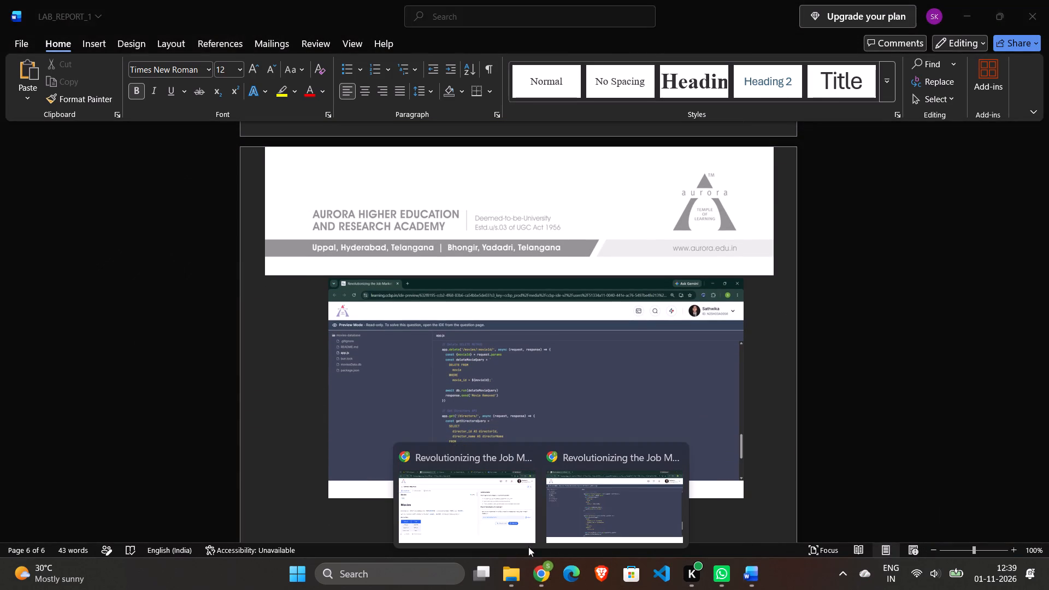
{"action": "left_click", "coordinate": [561, 517]}
{"action": "scroll", "coordinate": [572, 294], "scroll_direction": "down", "scroll_amount": 3}
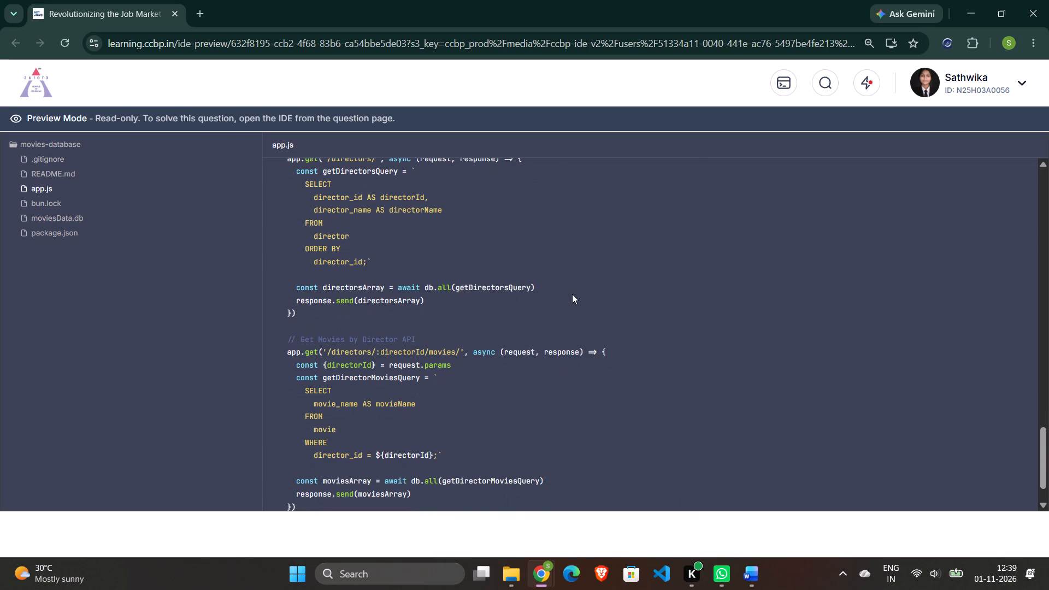
{"action": "scroll", "coordinate": [572, 294], "scroll_direction": "down", "scroll_amount": 1}
{"action": "key", "text": "ctrl+equal"}
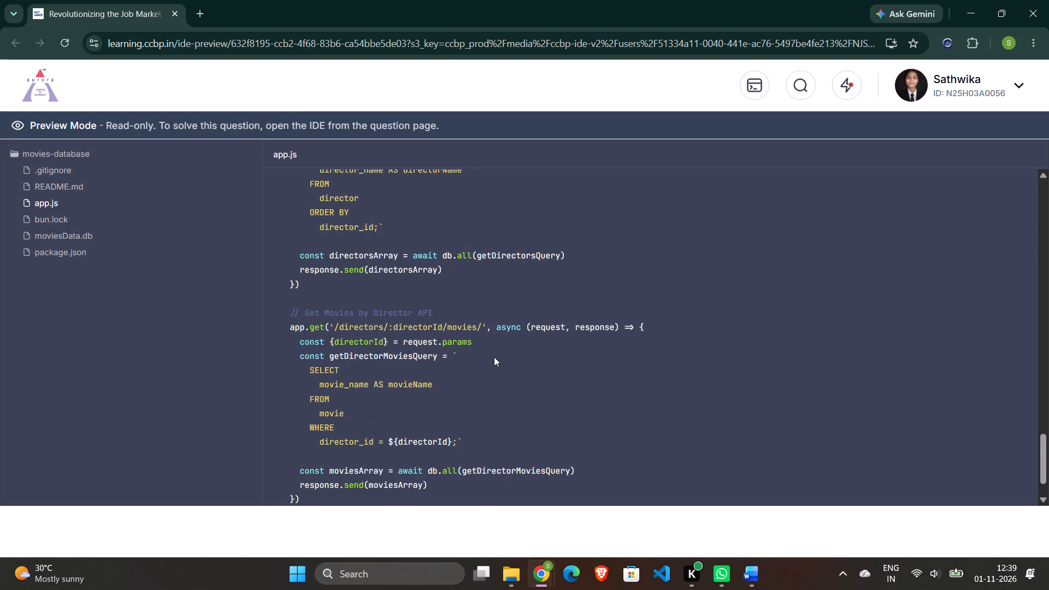
{"action": "scroll", "coordinate": [600, 210], "scroll_direction": "down", "scroll_amount": 2}
{"action": "scroll", "coordinate": [493, 361], "scroll_direction": "down", "scroll_amount": 1}
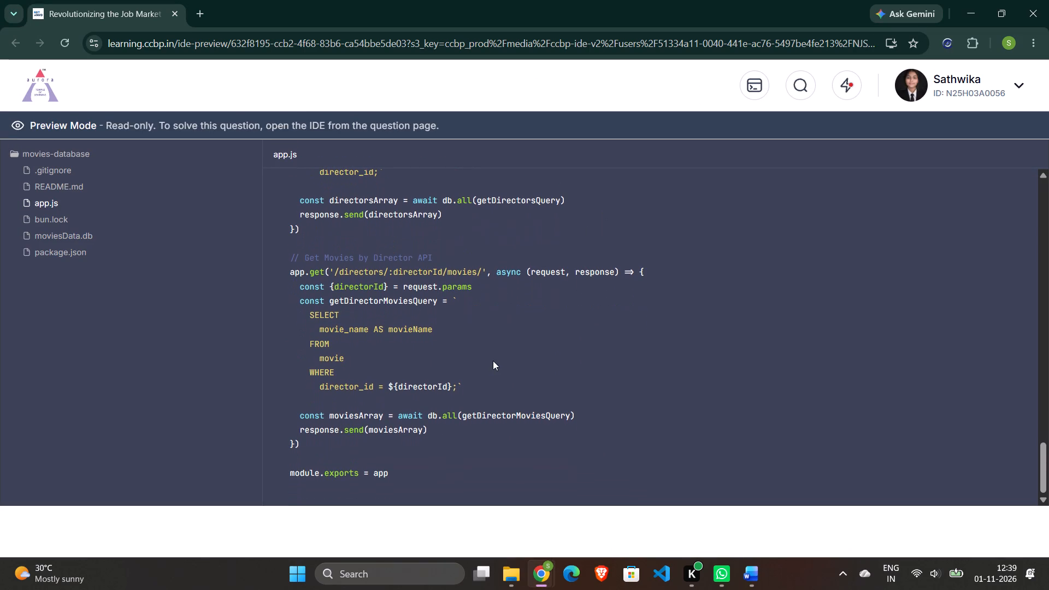
{"action": "scroll", "coordinate": [493, 361], "scroll_direction": "down", "scroll_amount": 1}
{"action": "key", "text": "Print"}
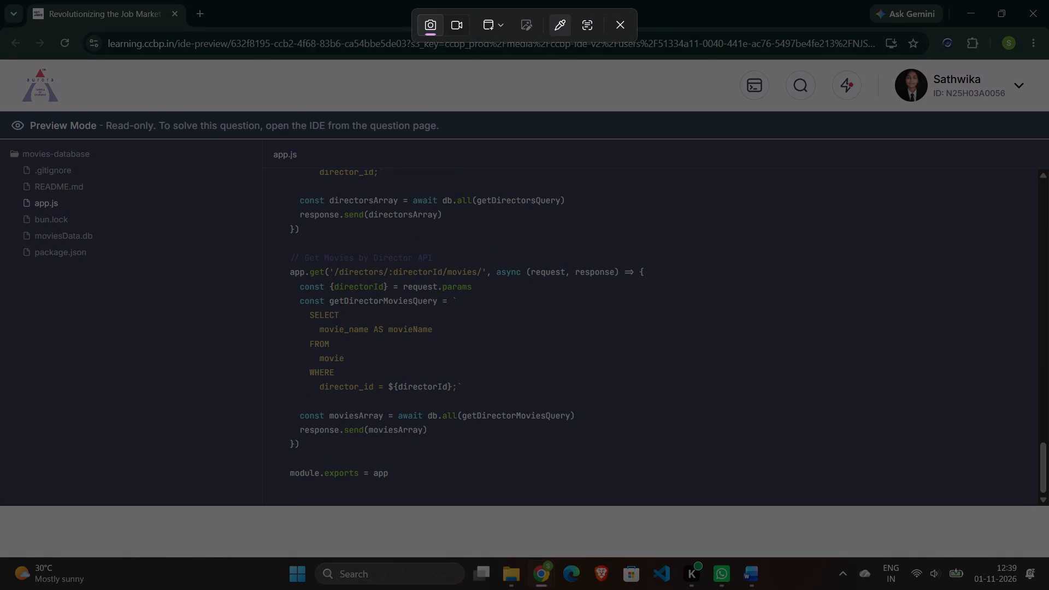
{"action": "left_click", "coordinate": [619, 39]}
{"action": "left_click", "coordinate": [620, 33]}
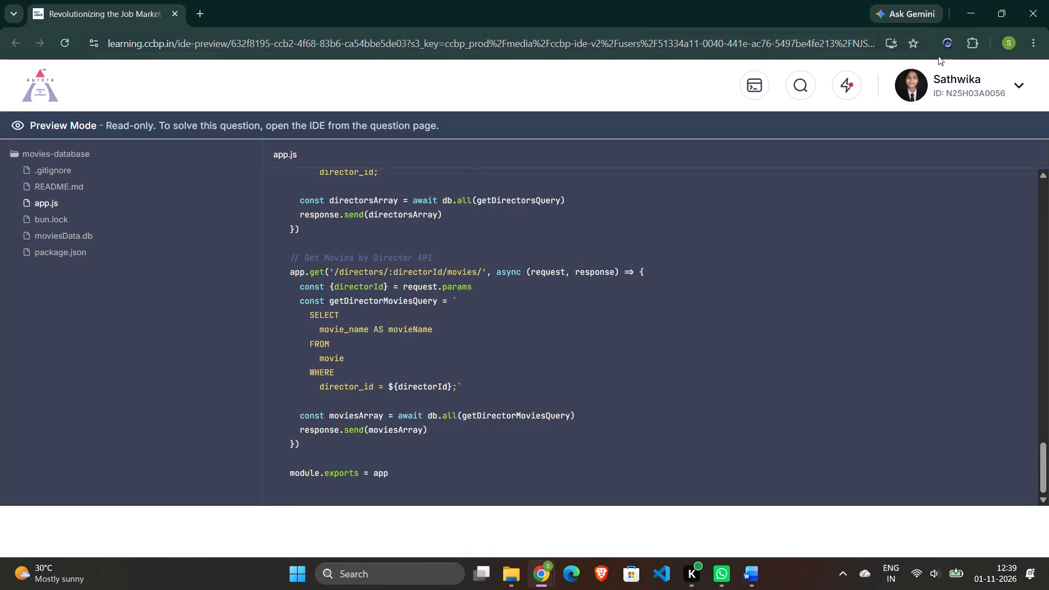
Capture the Get Movies by Director API code through module.exports = app with the browser profile details showing.
{"action": "left_click", "coordinate": [1013, 42]}
{"action": "key", "text": "Print"}
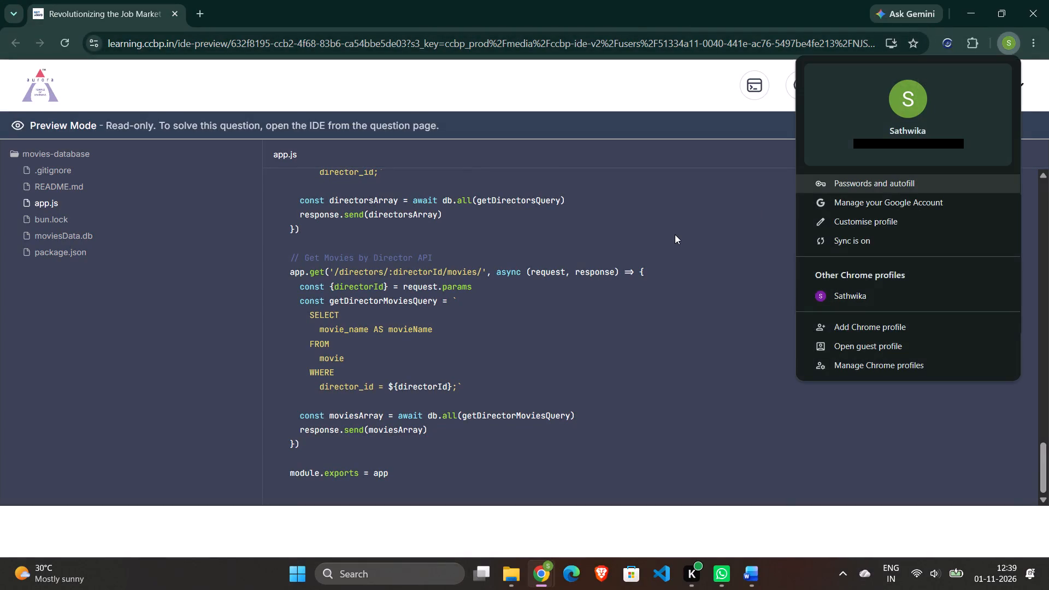
{"action": "left_click", "coordinate": [675, 234]}
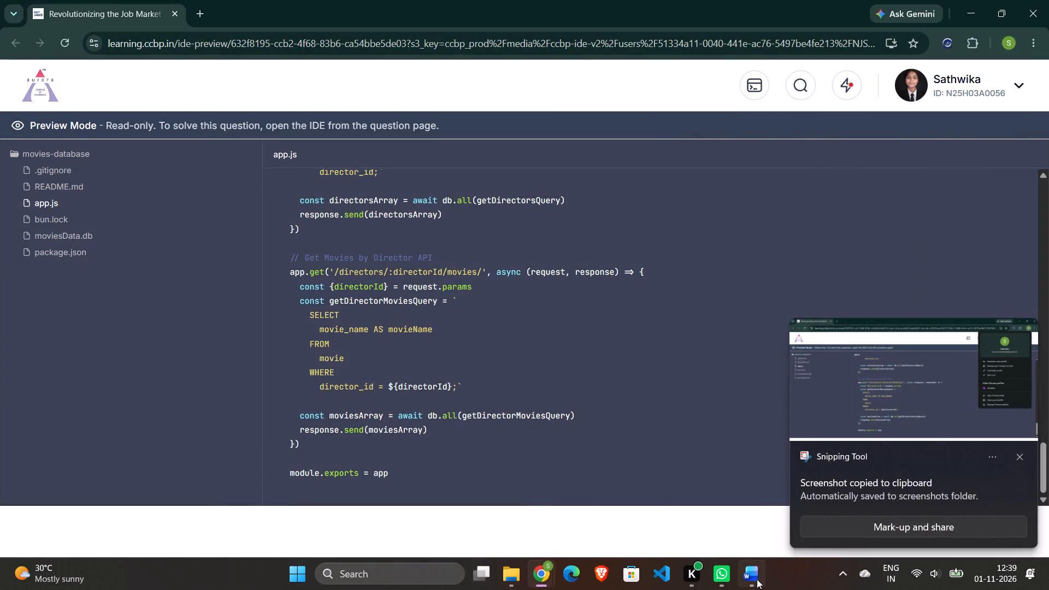
Switch to Word, paste the Get Movies by Director capture below the previous Movies screenshot, and start a new line beneath it.
{"action": "left_click", "coordinate": [757, 579]}
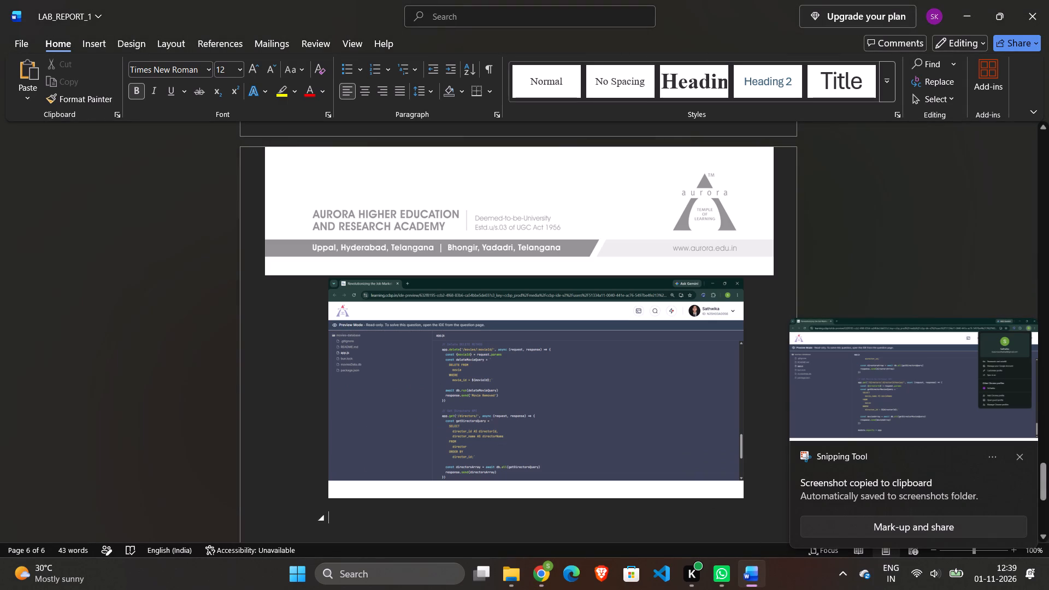
{"action": "key", "text": "ctrl+v"}
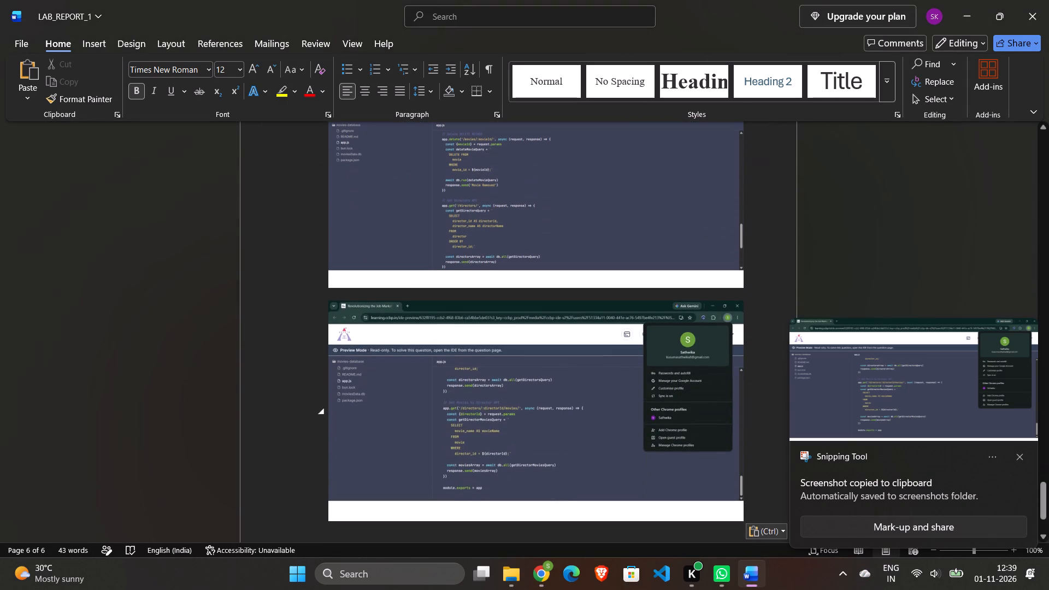
{"action": "scroll", "coordinate": [344, 522], "scroll_direction": "down", "scroll_amount": 1}
{"action": "left_click", "coordinate": [437, 509]}
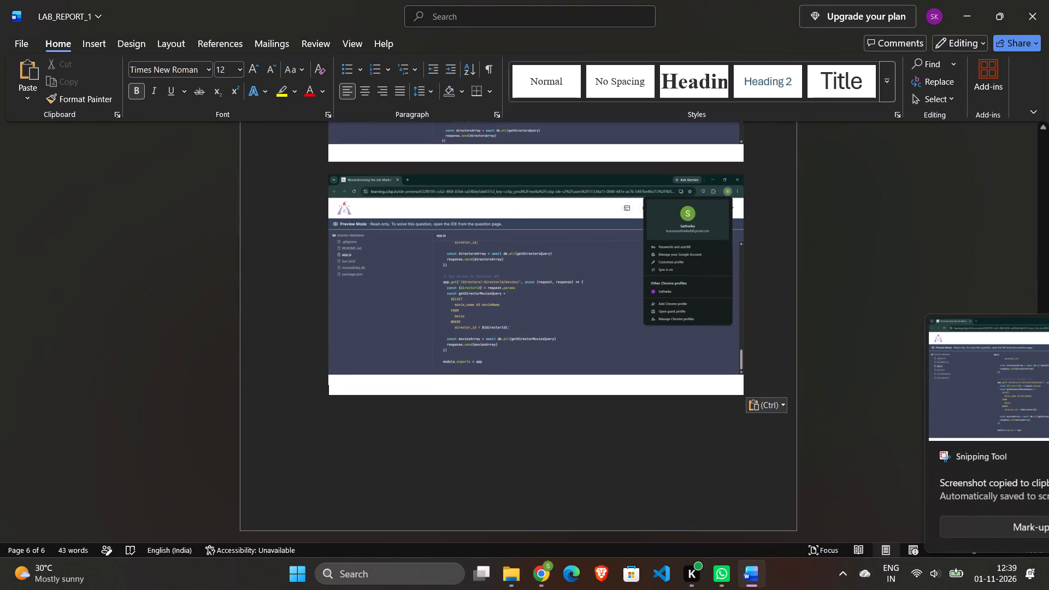
{"action": "left_click", "coordinate": [757, 380]}
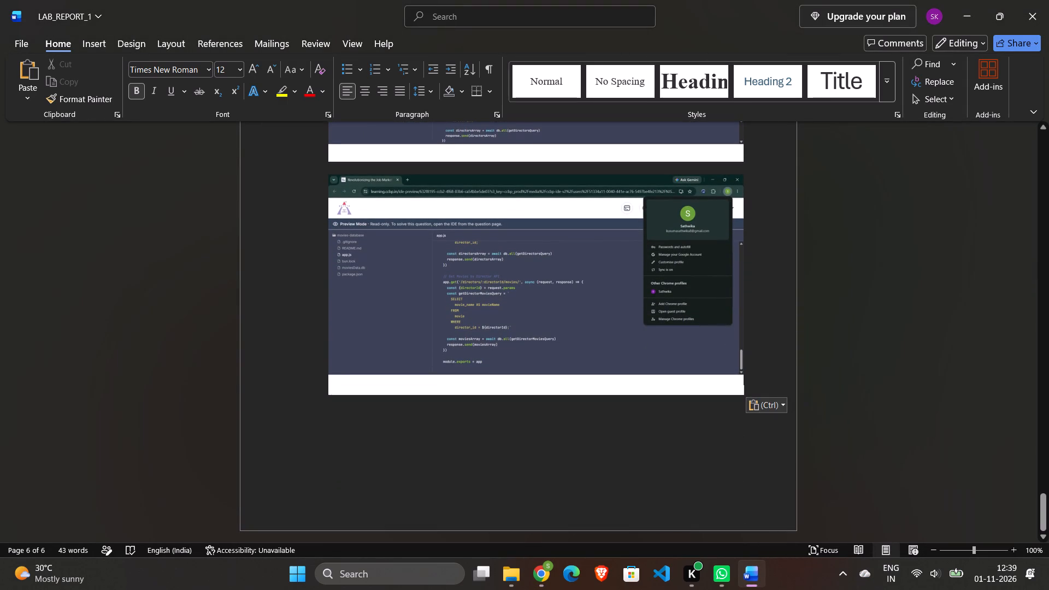
{"action": "key", "text": "Return"}
{"action": "key", "text": "Return"}
Review the pasted code screenshots across the lab report, from the cricket team question through the end of the Movies section.
{"action": "scroll", "coordinate": [757, 380], "scroll_direction": "up", "scroll_amount": 3}
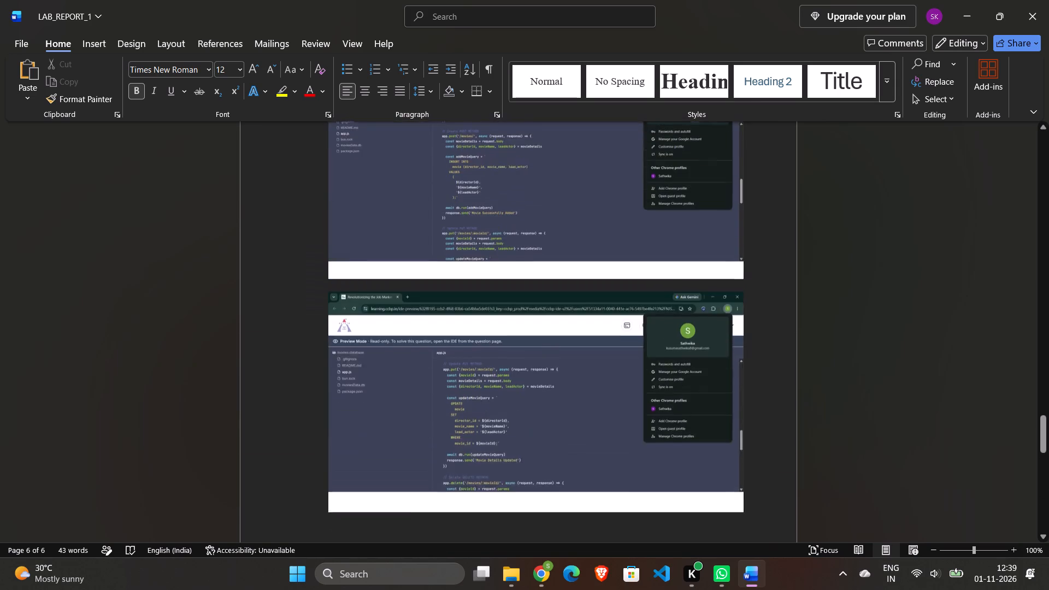
{"action": "scroll", "coordinate": [757, 380], "scroll_direction": "down", "scroll_amount": 1}
{"action": "scroll", "coordinate": [757, 380], "scroll_direction": "up", "scroll_amount": 2}
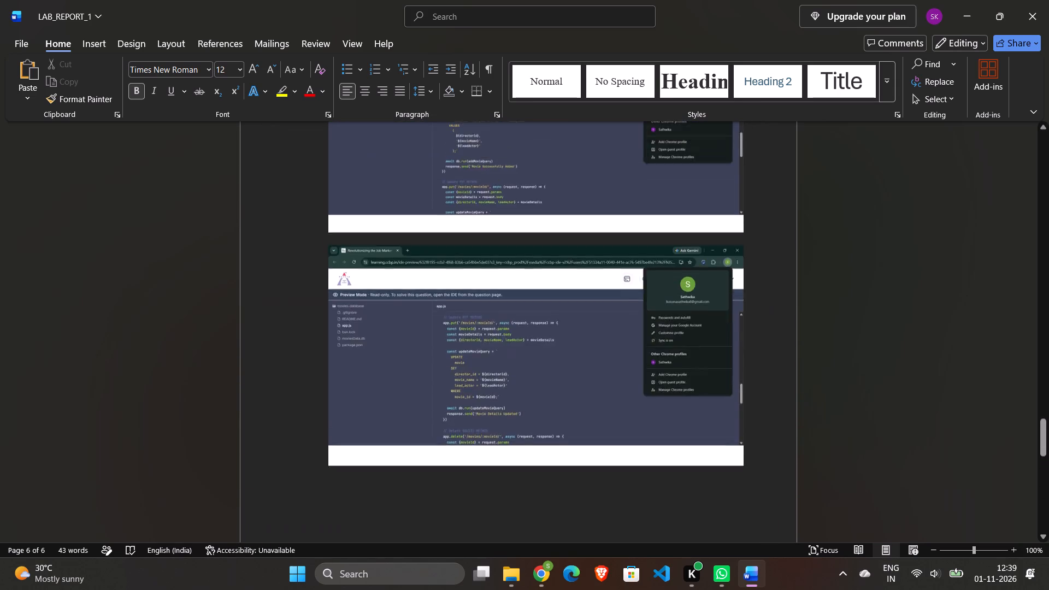
{"action": "scroll", "coordinate": [757, 380], "scroll_direction": "up", "scroll_amount": 7}
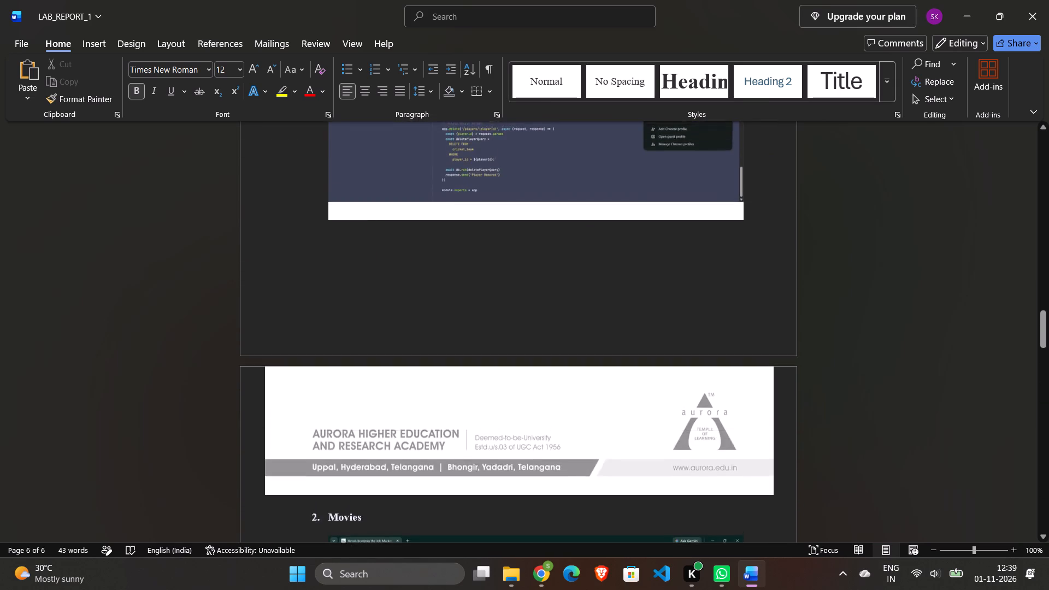
{"action": "scroll", "coordinate": [757, 380], "scroll_direction": "up", "scroll_amount": 6}
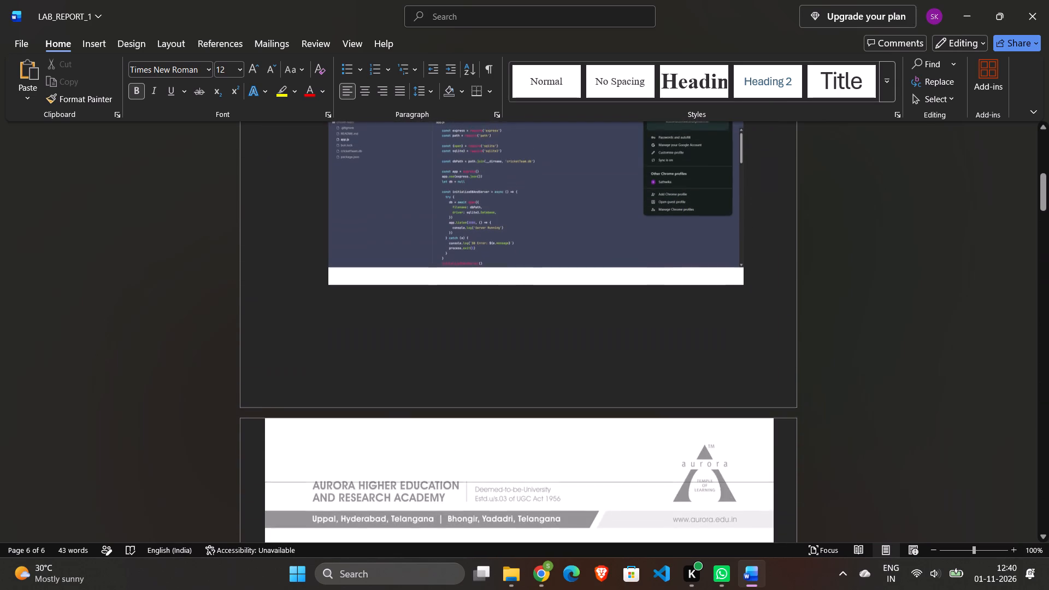
{"action": "scroll", "coordinate": [757, 380], "scroll_direction": "up", "scroll_amount": 2}
{"action": "scroll", "coordinate": [757, 380], "scroll_direction": "down", "scroll_amount": 13}
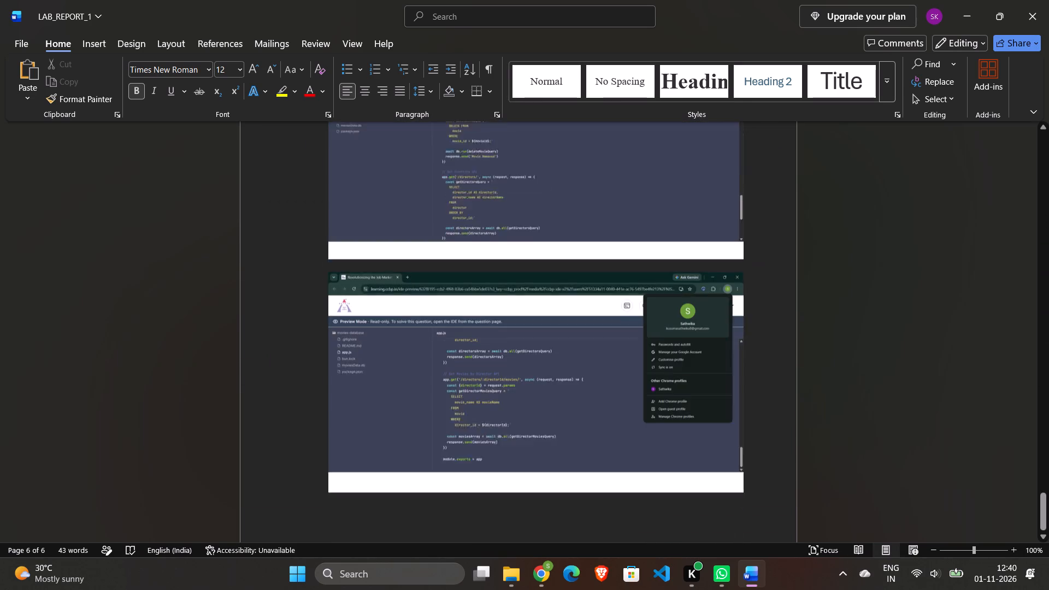
{"action": "scroll", "coordinate": [757, 380], "scroll_direction": "down", "scroll_amount": 4}
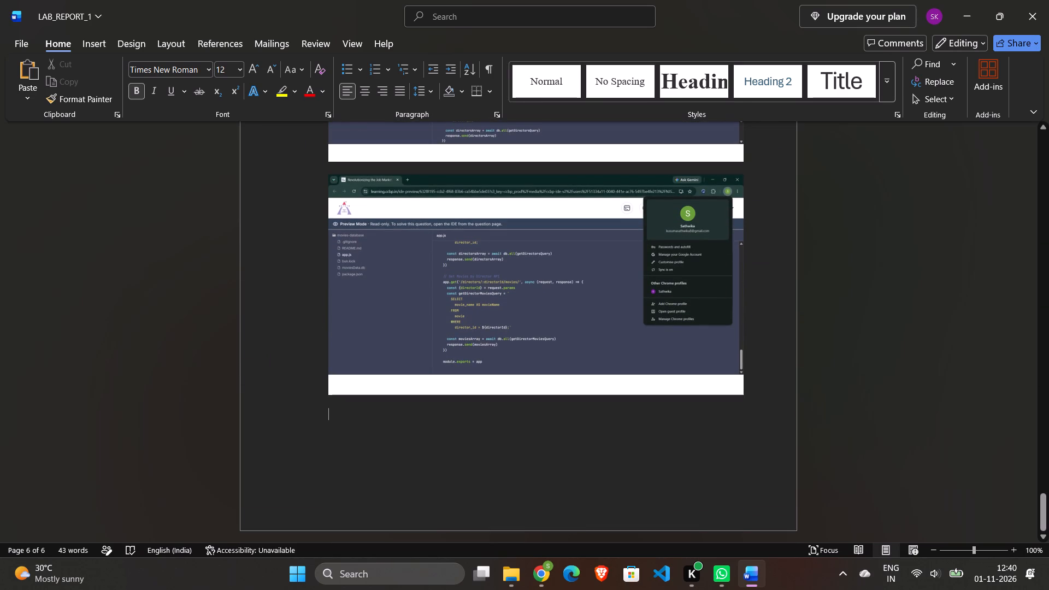
Switch to Chrome and close the separate Movies code preview window, keeping the Movies question page open.
{"action": "left_click", "coordinate": [539, 575]}
{"action": "left_click", "coordinate": [490, 529]}
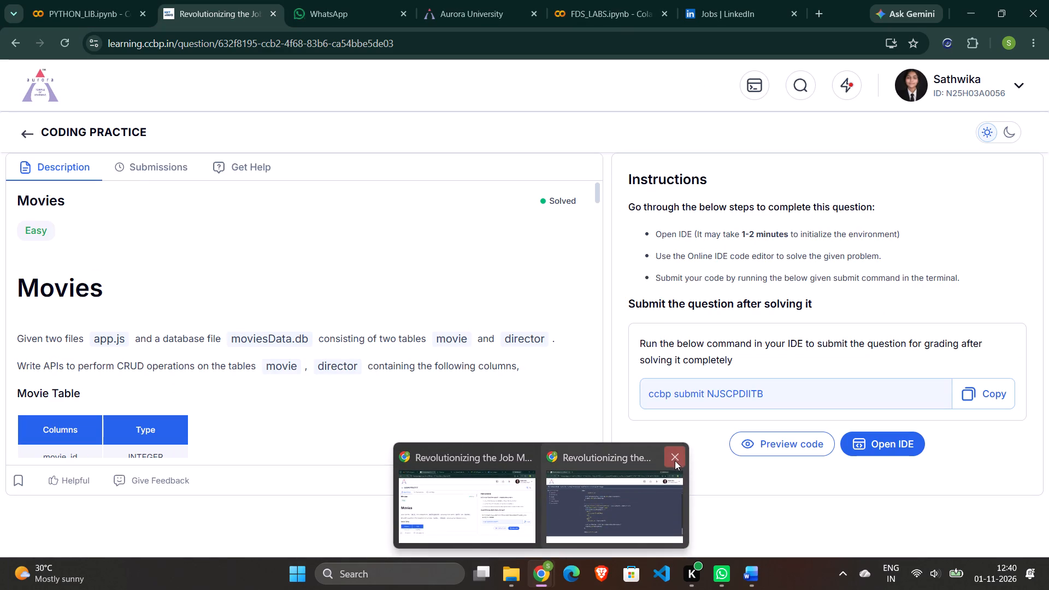
{"action": "left_click", "coordinate": [674, 460]}
{"action": "left_click", "coordinate": [539, 515]}
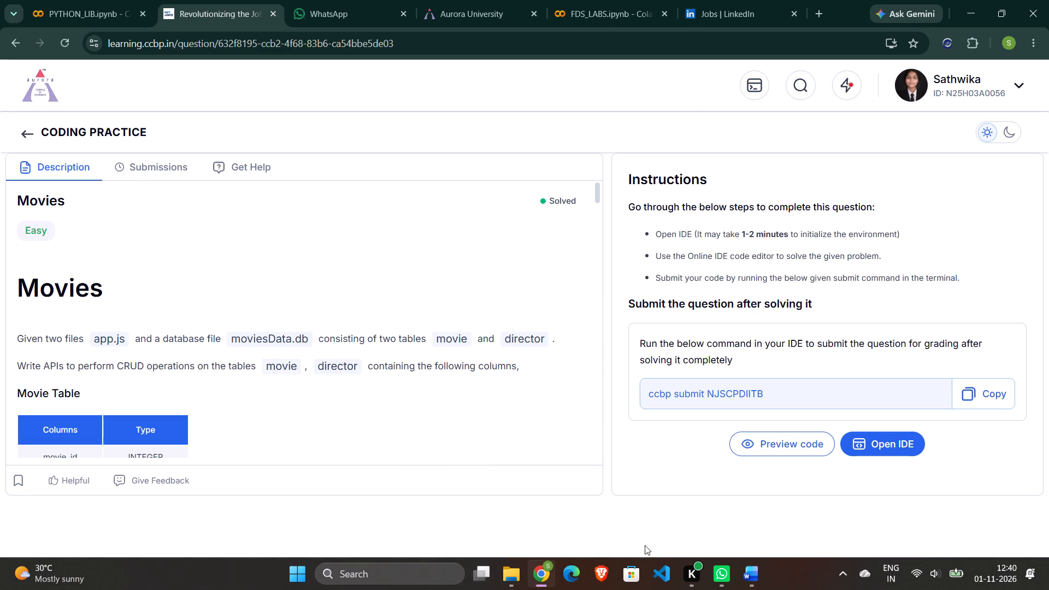
Switch to Word and start numbered item 3 on a new page after the Movies captures, with an empty line above it.
{"action": "left_click", "coordinate": [744, 570]}
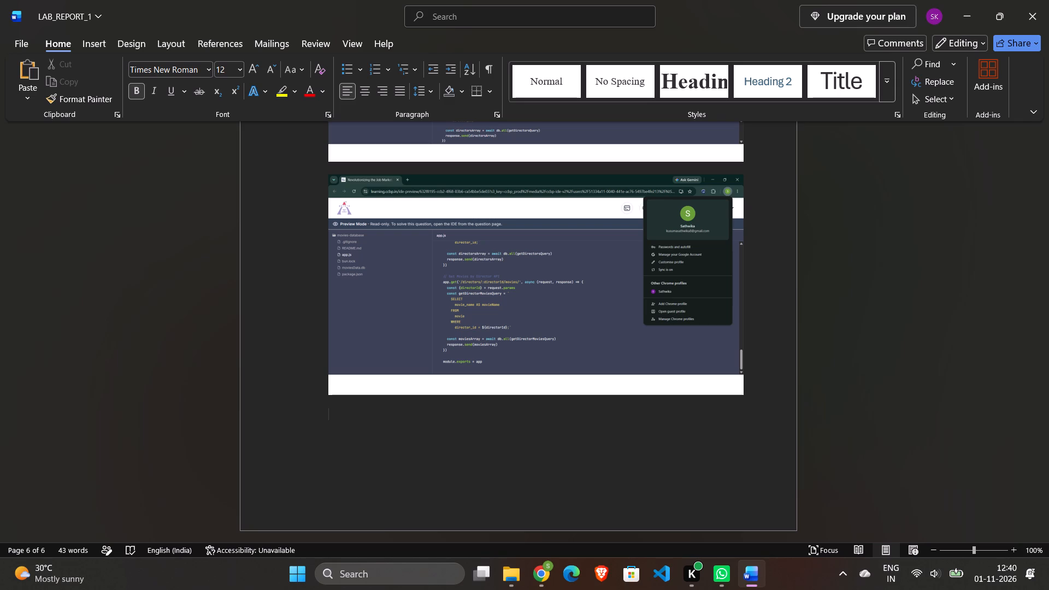
{"action": "key", "text": "Return"}
{"action": "key", "text": "Return"}
{"action": "key", "text": "Return"}
{"action": "key", "text": "Return"}
{"action": "key", "text": "Return"}
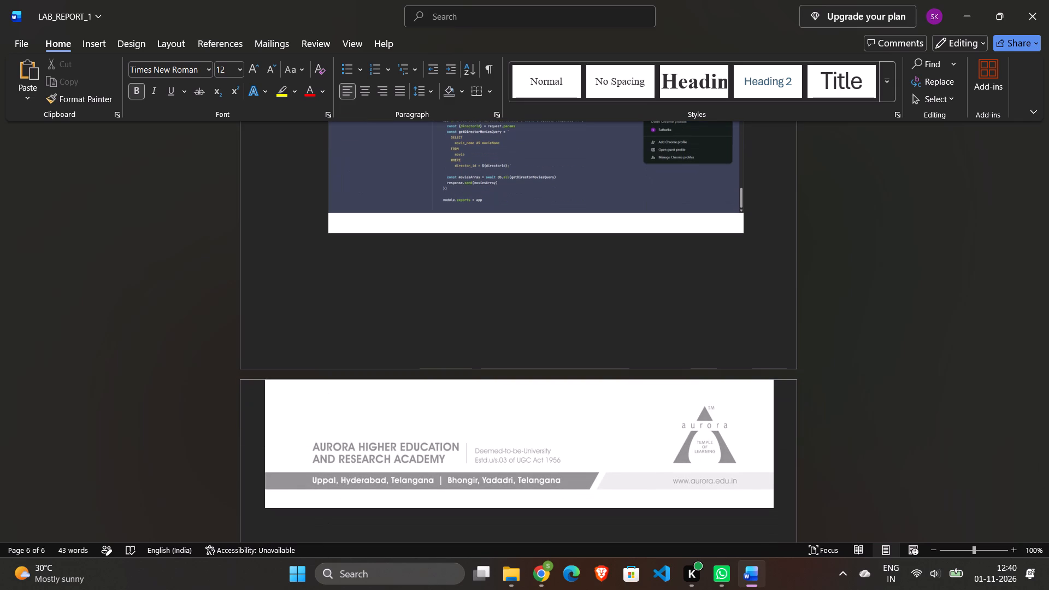
{"action": "key", "text": "BackSpace"}
{"action": "type", "text": "3."}
{"action": "key", "text": "space"}
{"action": "scroll", "coordinate": [532, 465], "scroll_direction": "up", "scroll_amount": 3}
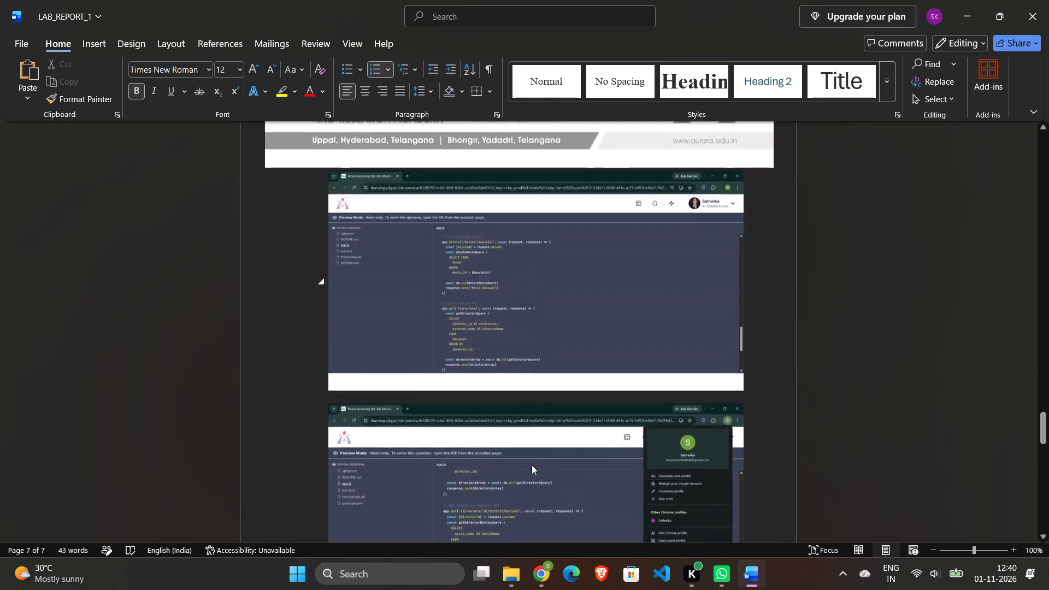
{"action": "scroll", "coordinate": [532, 465], "scroll_direction": "up", "scroll_amount": 7}
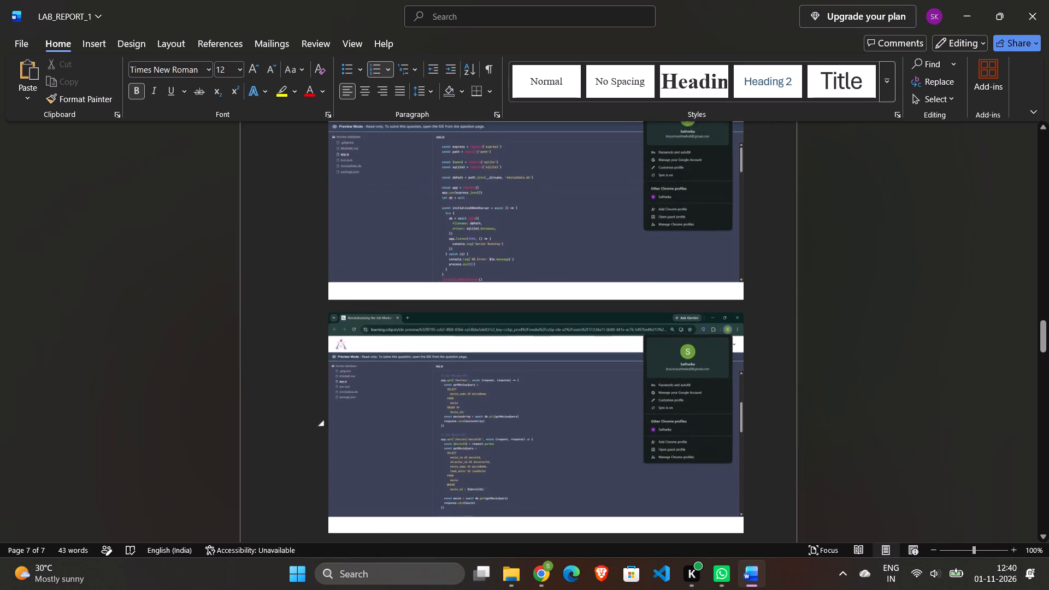
{"action": "scroll", "coordinate": [532, 465], "scroll_direction": "up", "scroll_amount": 2}
{"action": "scroll", "coordinate": [532, 465], "scroll_direction": "down", "scroll_amount": 15}
{"action": "scroll", "coordinate": [532, 465], "scroll_direction": "up", "scroll_amount": 4}
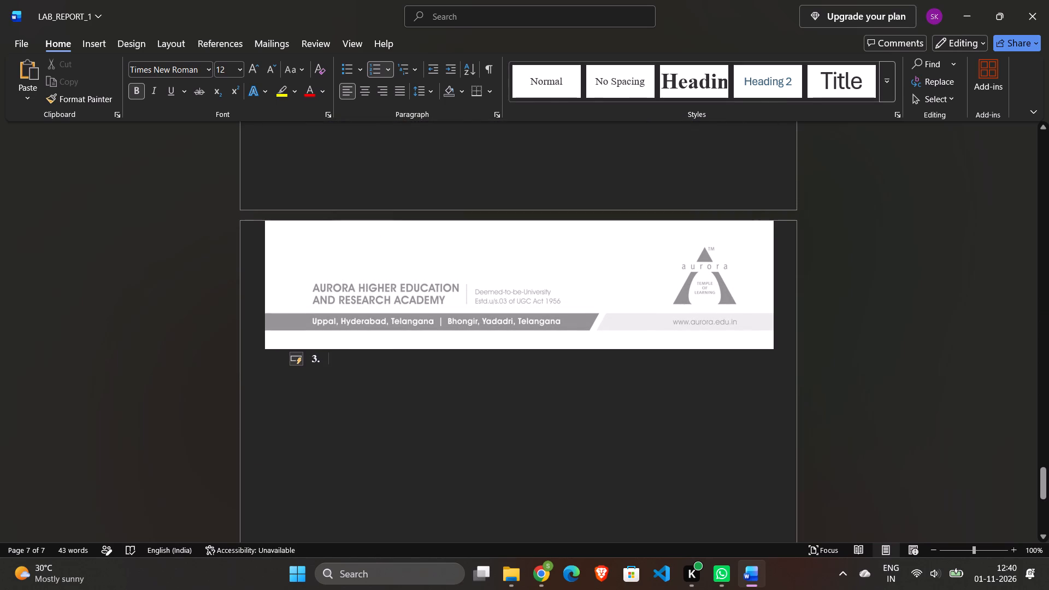
{"action": "left_click", "coordinate": [372, 189]}
{"action": "key", "text": "Return"}
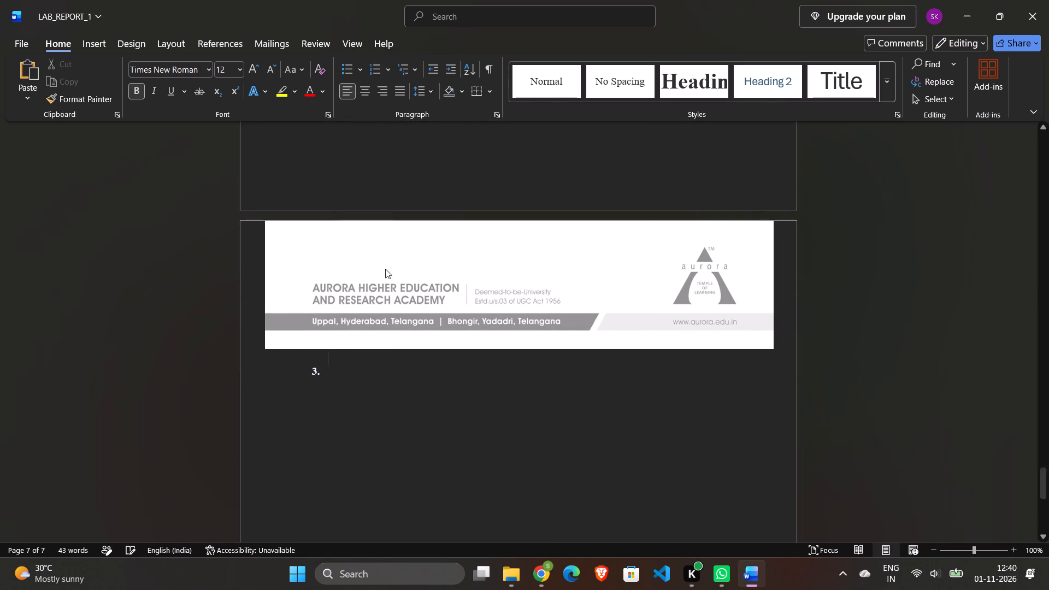
Switch to Chrome, leave the Movies question, and open the question in the Coding Practice after Introduction to Express JS | Part 3.
{"action": "left_click", "coordinate": [540, 570]}
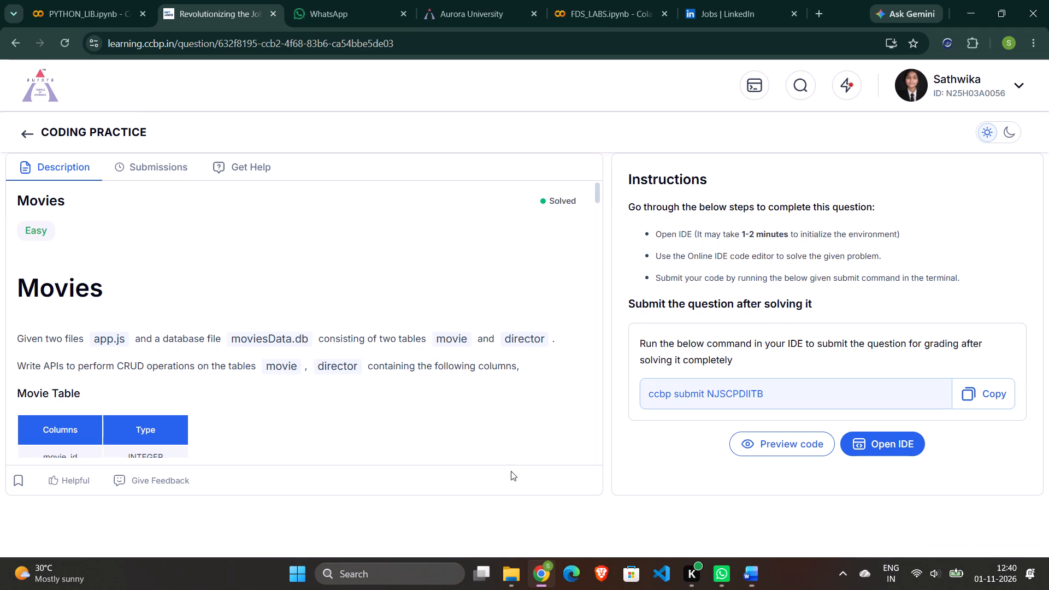
{"action": "left_click", "coordinate": [26, 135]}
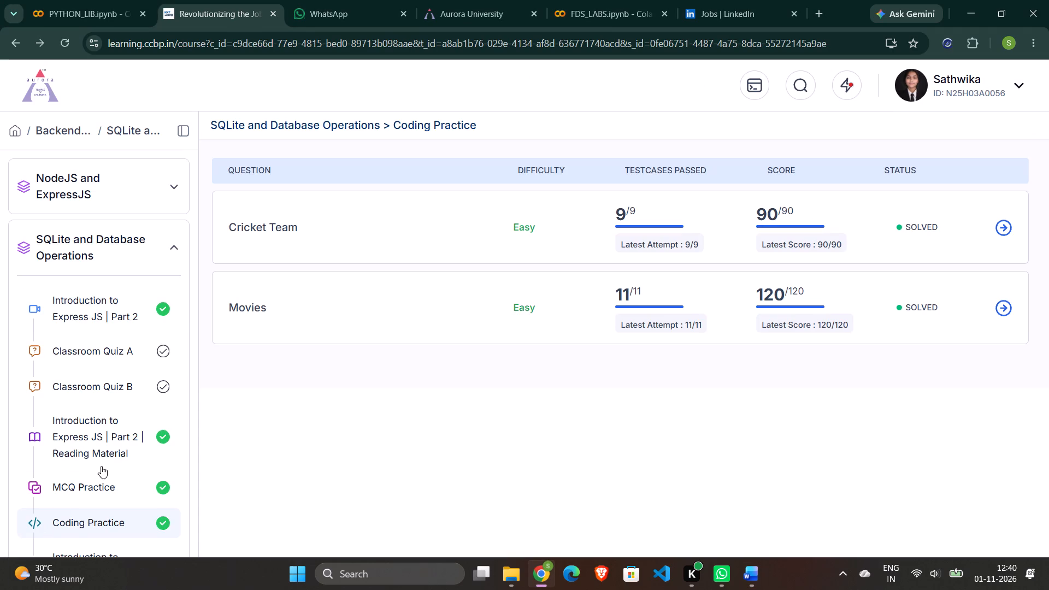
{"action": "scroll", "coordinate": [101, 466], "scroll_direction": "down", "scroll_amount": 2}
{"action": "scroll", "coordinate": [141, 410], "scroll_direction": "down", "scroll_amount": 1}
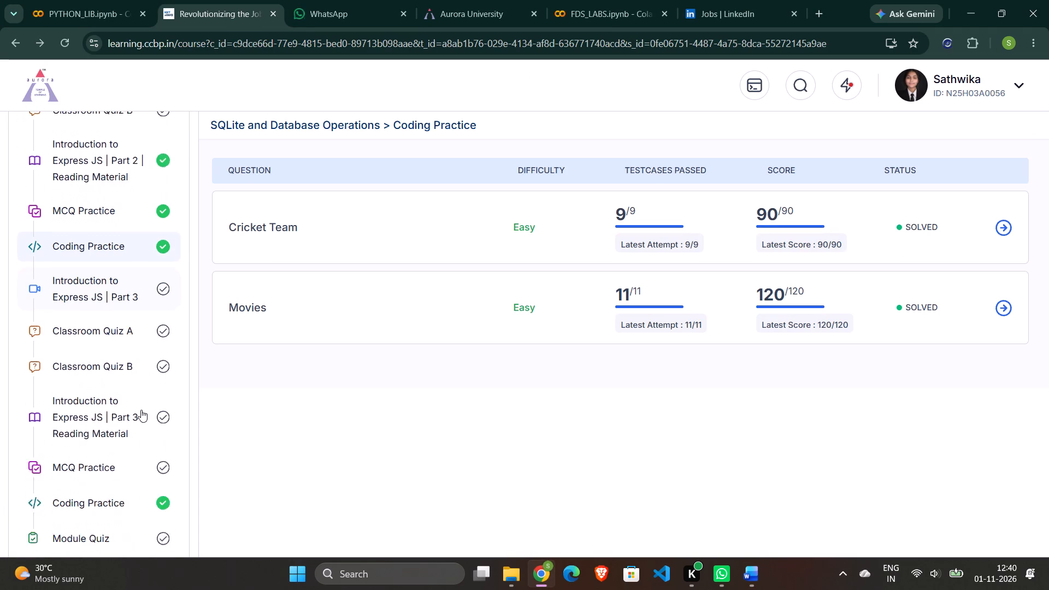
{"action": "scroll", "coordinate": [141, 410], "scroll_direction": "down", "scroll_amount": 2}
{"action": "left_click", "coordinate": [140, 408]}
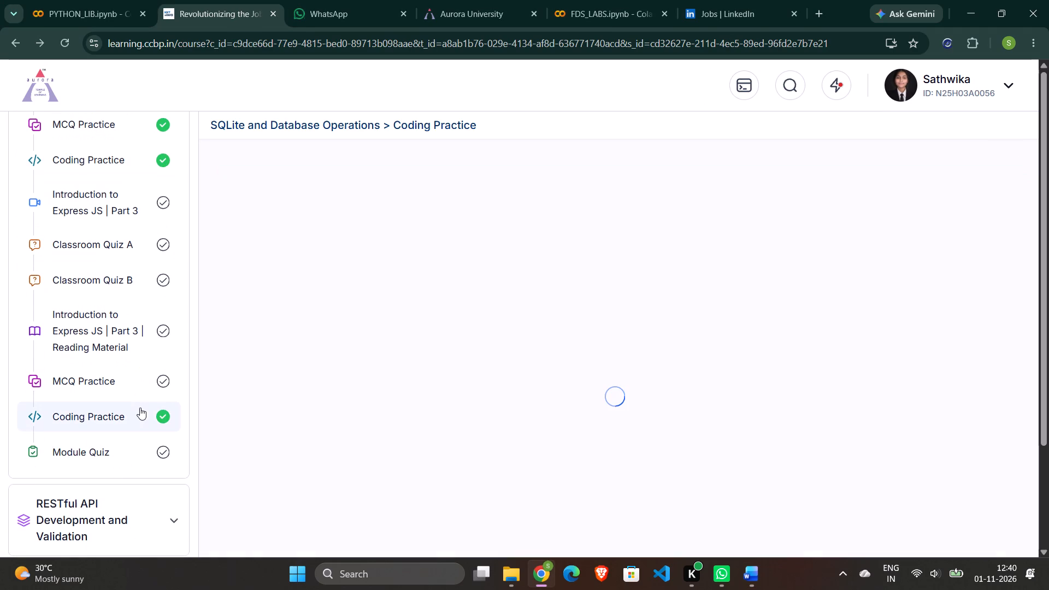
{"action": "left_click", "coordinate": [311, 212]}
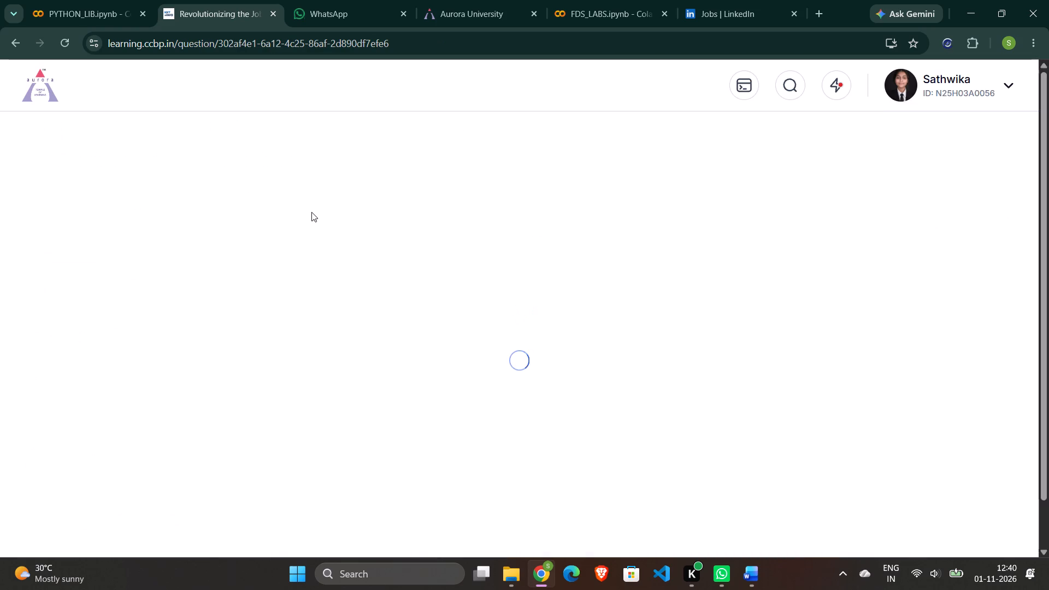
Copy the question title Covid-19 India from the top of its description.
{"action": "left_click_drag", "start_coordinate": [129, 200], "coordinate": [3, 203]}
{"action": "left_click_drag", "start_coordinate": [76, 237], "coordinate": [126, 191]}
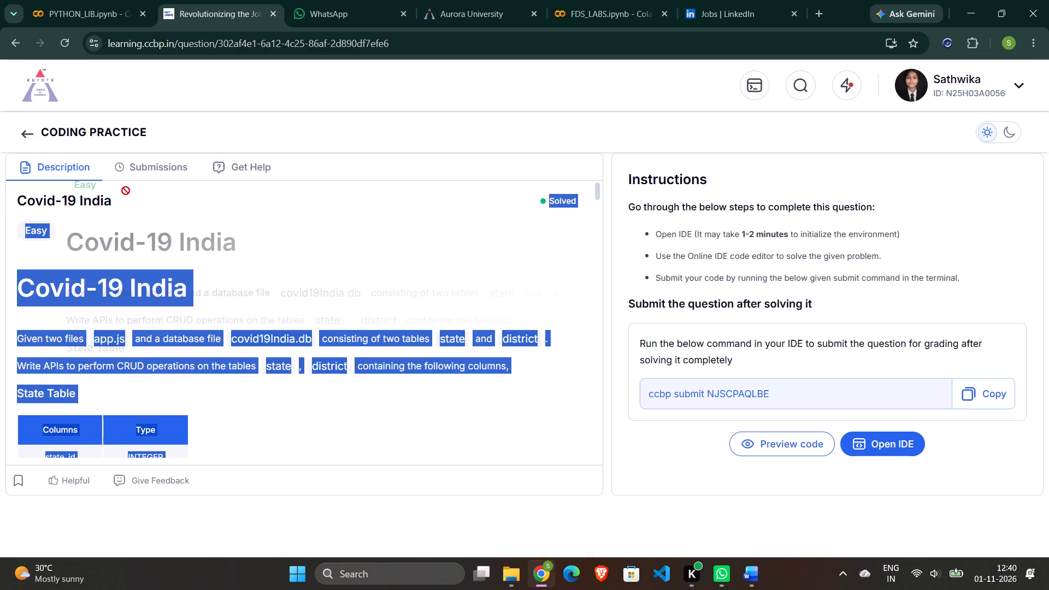
{"action": "left_click_drag", "start_coordinate": [126, 191], "coordinate": [123, 209]}
{"action": "left_click", "coordinate": [123, 209]}
{"action": "left_click_drag", "start_coordinate": [122, 197], "coordinate": [3, 200]}
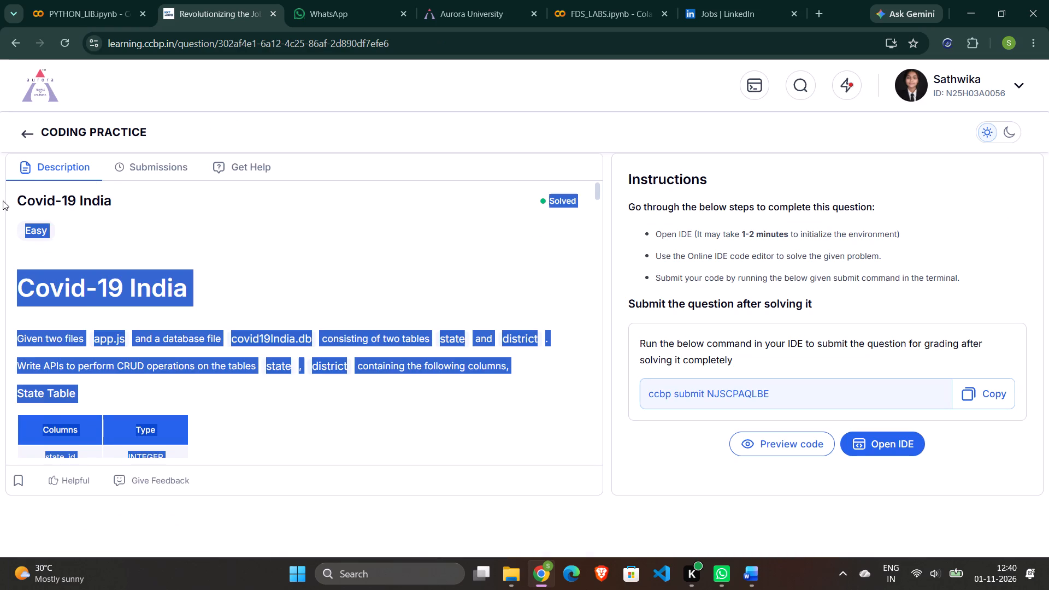
{"action": "left_click_drag", "start_coordinate": [3, 200], "coordinate": [15, 197]}
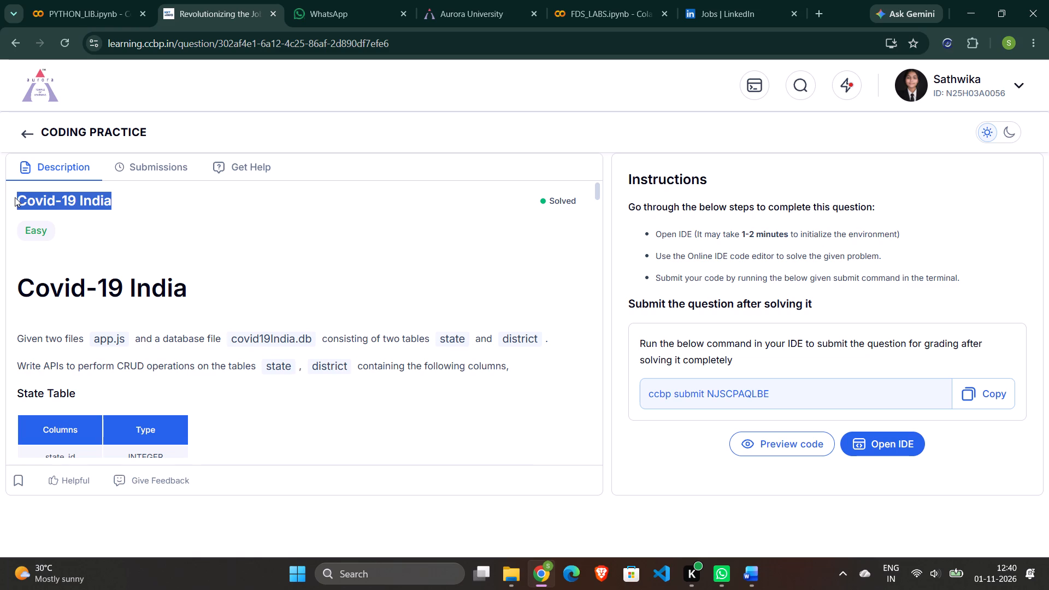
{"action": "key", "text": "ctrl+c"}
Switch to Word, paste Covid-19 India as the heading of item 3, and start an unnumbered line beneath it.
{"action": "left_click", "coordinate": [757, 589]}
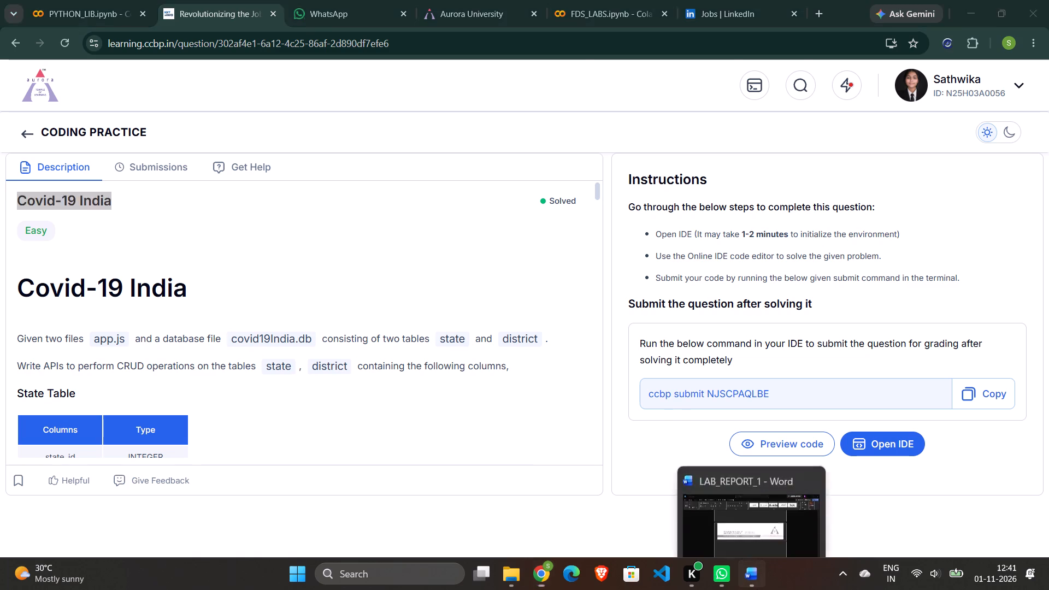
{"action": "left_click", "coordinate": [342, 370]}
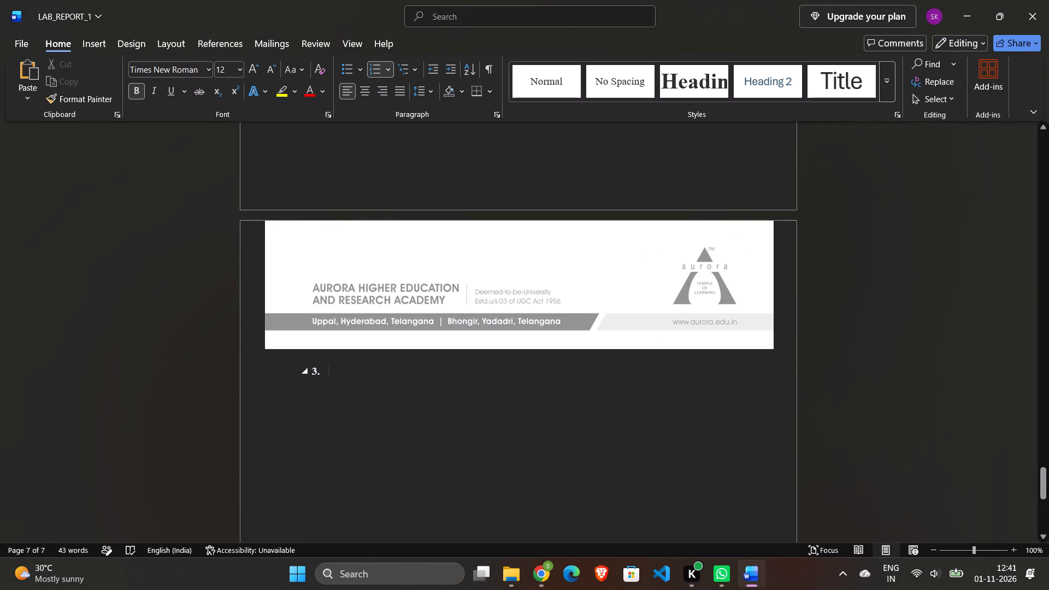
{"action": "key", "text": "ctrl+v"}
{"action": "left_click_drag", "start_coordinate": [405, 371], "coordinate": [325, 371]}
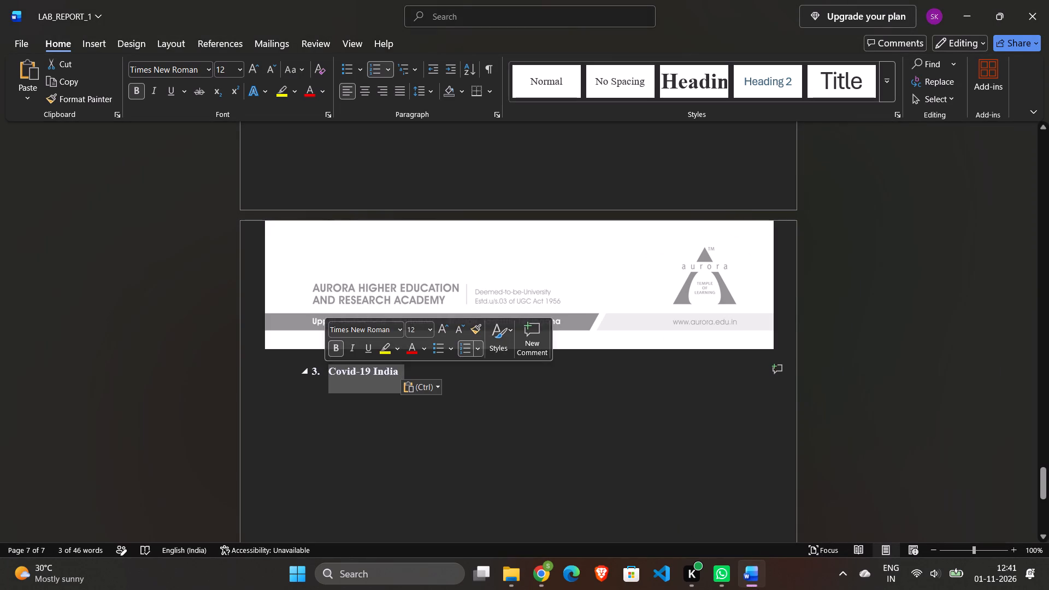
{"action": "left_click", "coordinate": [361, 447]}
{"action": "left_click", "coordinate": [459, 370]}
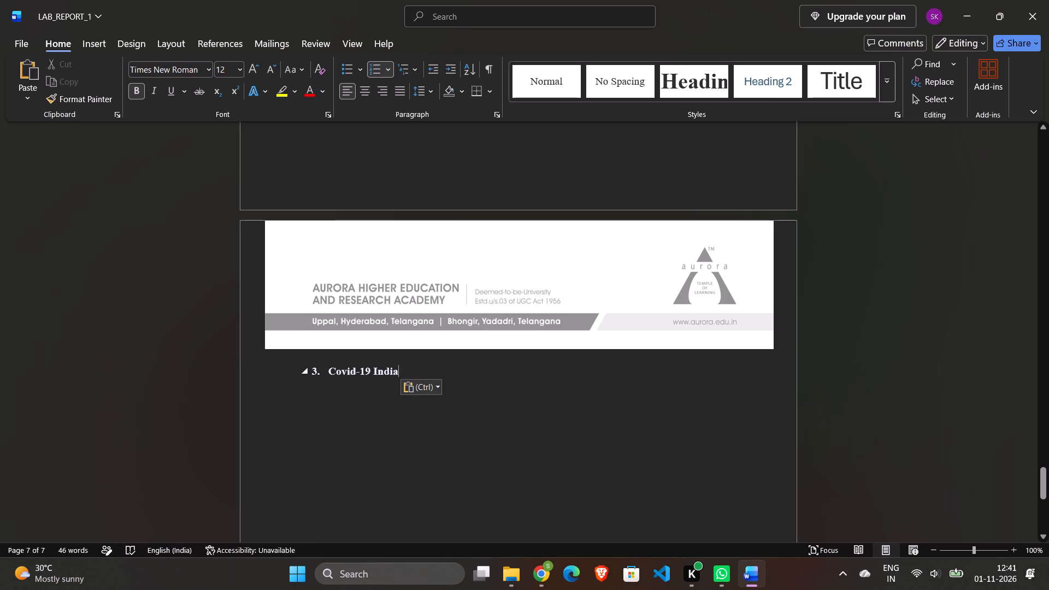
{"action": "key", "text": "Return"}
{"action": "key", "text": "Return"}
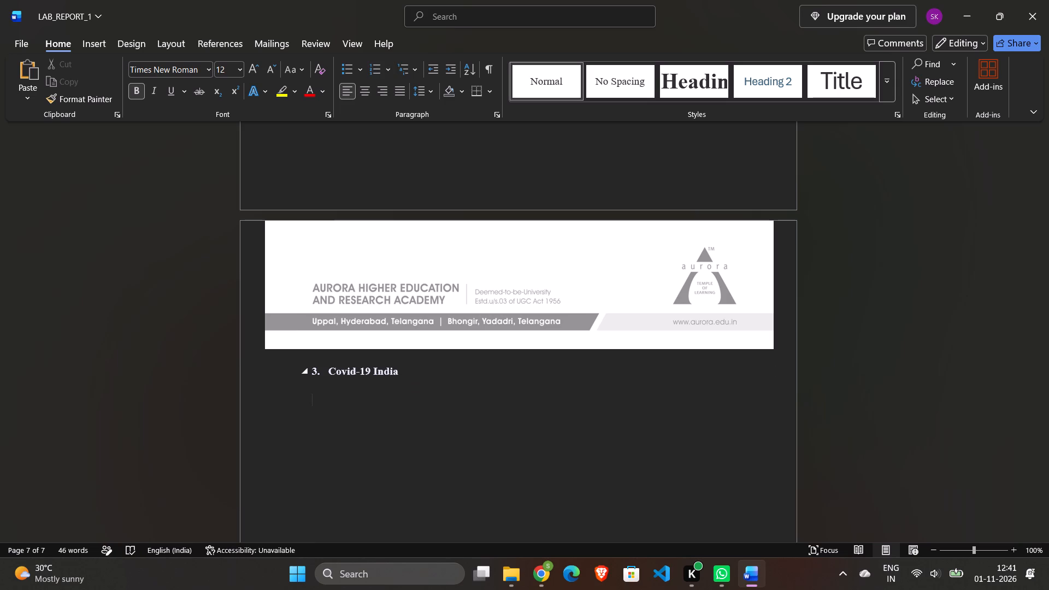
{"action": "left_click", "coordinate": [511, 565]}
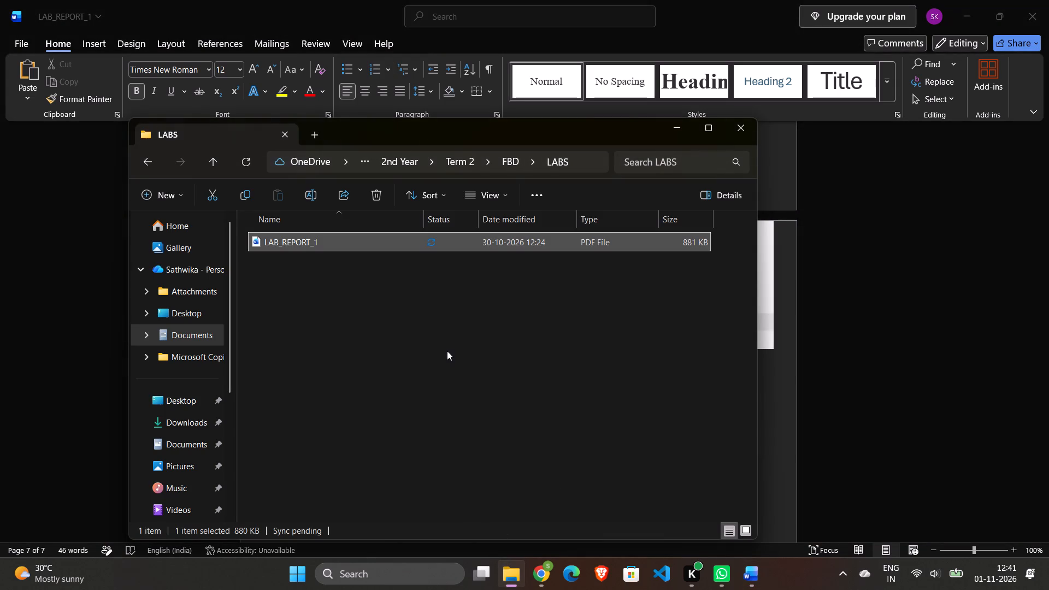
{"action": "left_click", "coordinate": [898, 303]}
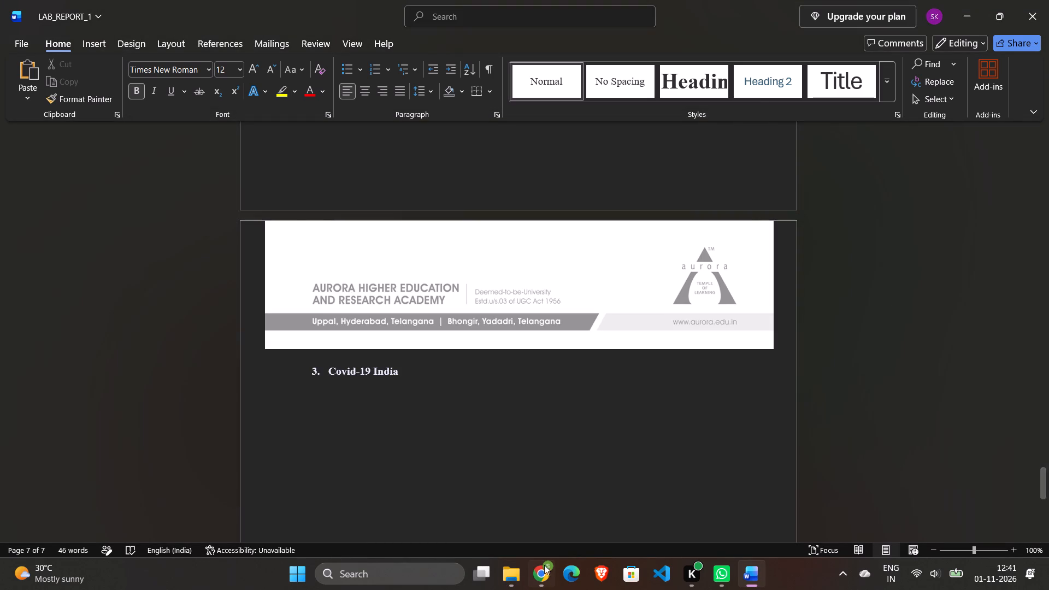
Switch to Chrome, open the Covid-19 India code preview, and move it into its own maximised window.
{"action": "left_click", "coordinate": [546, 567]}
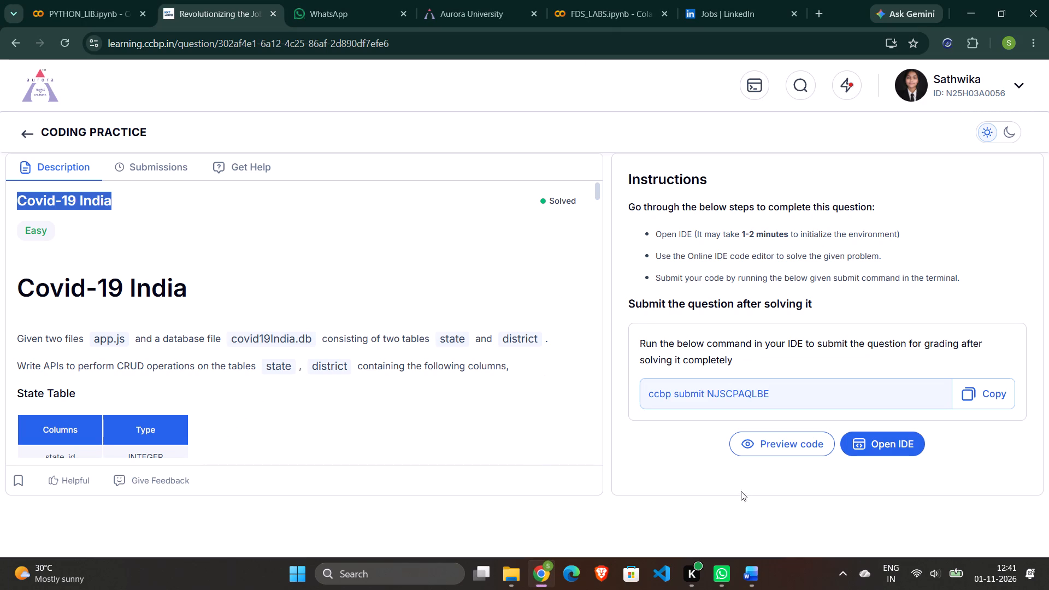
{"action": "left_click", "coordinate": [789, 440]}
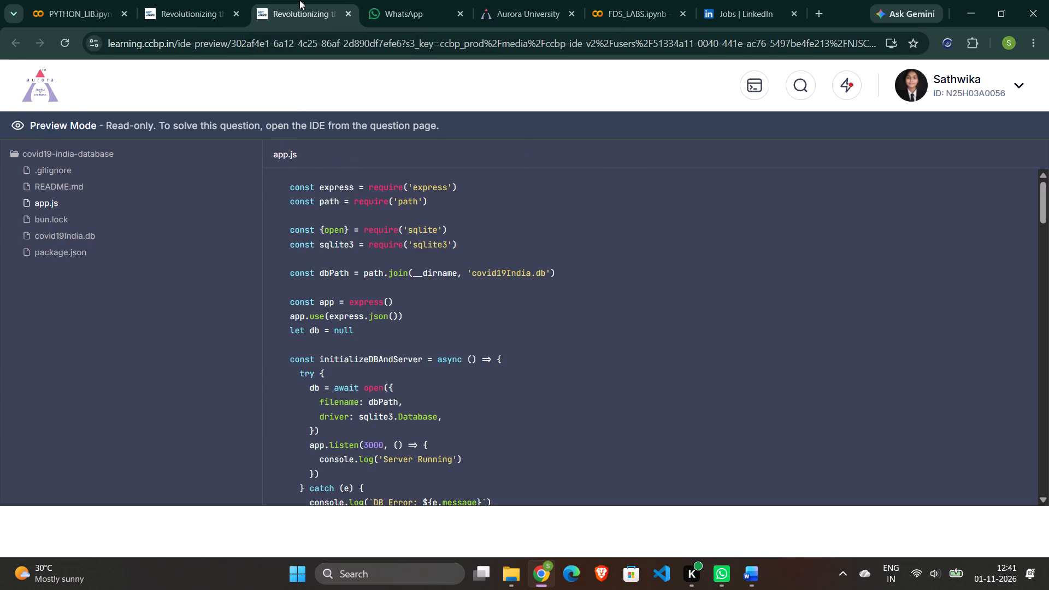
{"action": "left_click_drag", "start_coordinate": [297, 11], "coordinate": [314, 98]}
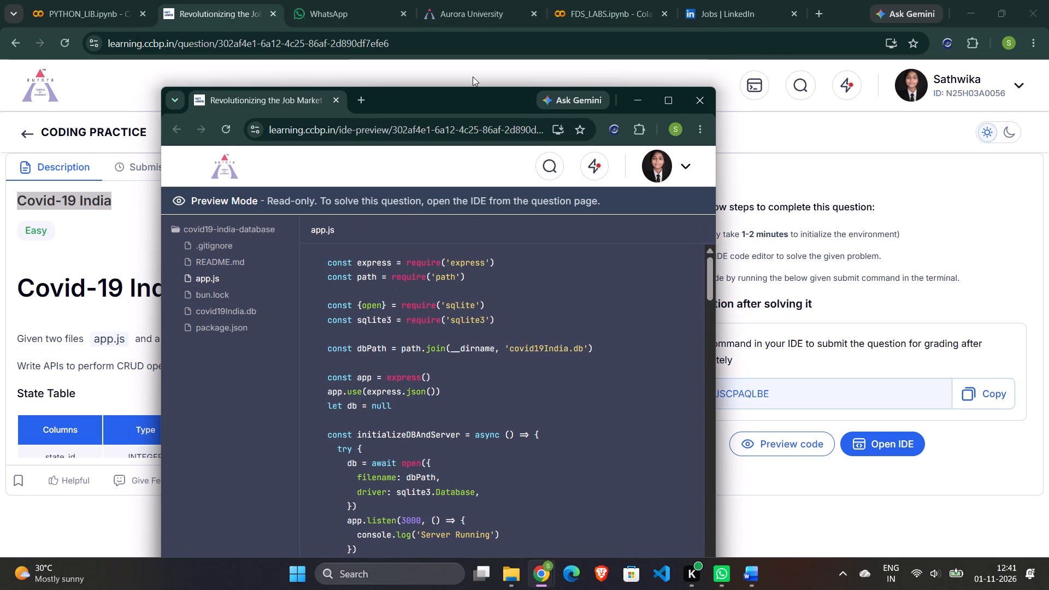
{"action": "left_click", "coordinate": [675, 102]}
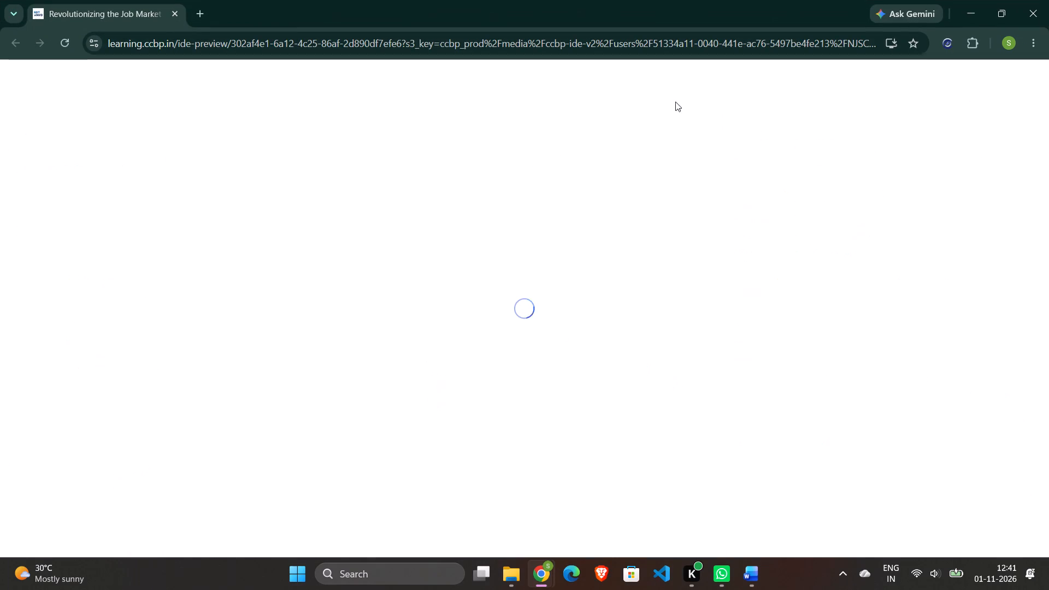
Capture the app.js code from the express import through initializeDBAndServer(), zoomed out one level with the browser profile details showing.
{"action": "scroll", "coordinate": [459, 314], "scroll_direction": "down", "scroll_amount": 1}
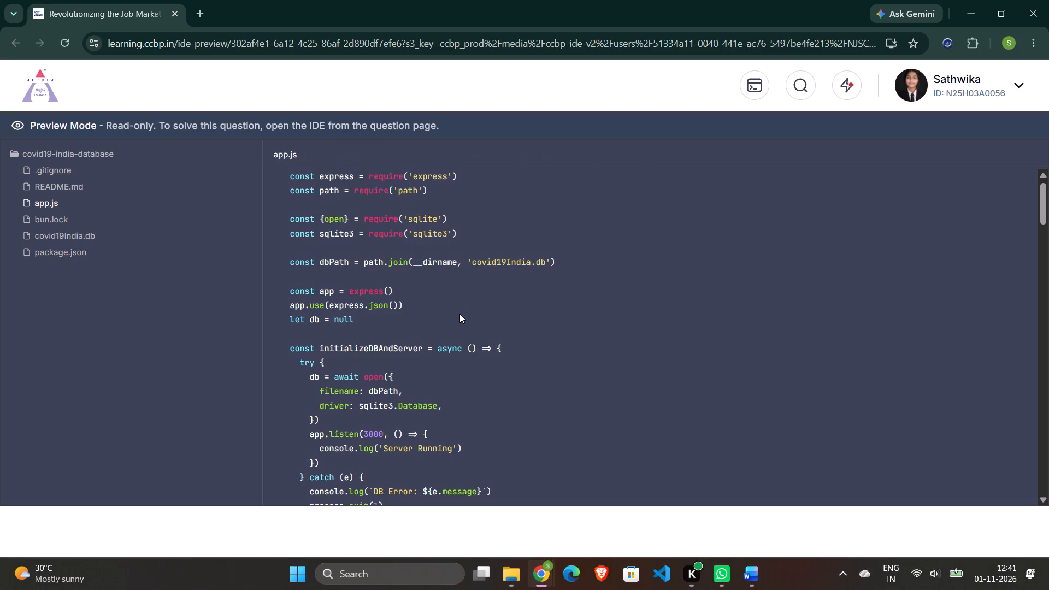
{"action": "key", "text": "ctrl+minus"}
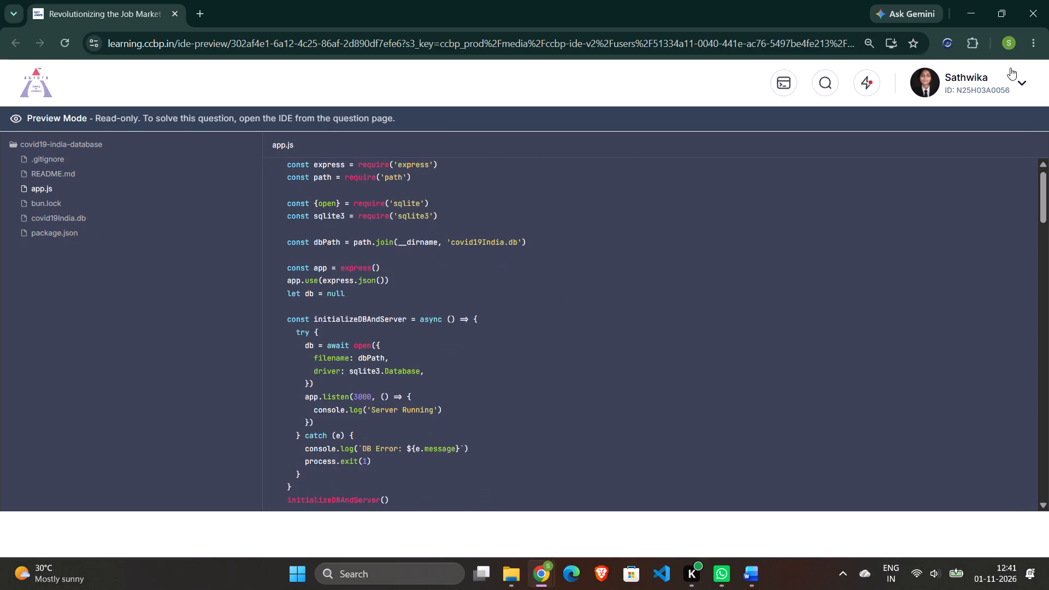
{"action": "left_click", "coordinate": [1010, 38]}
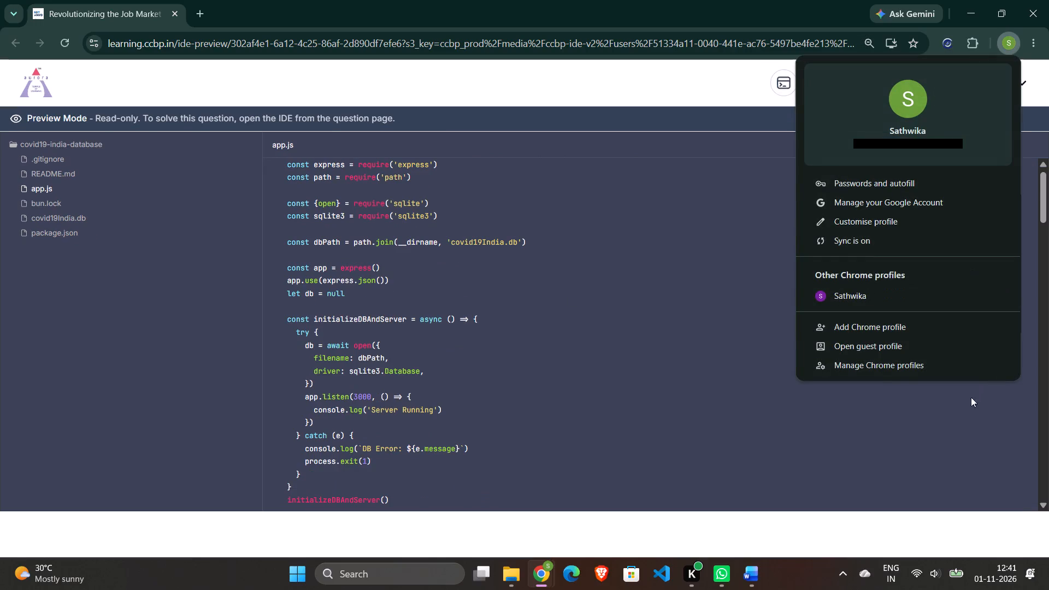
{"action": "key", "text": "Print"}
{"action": "left_click", "coordinate": [959, 432]}
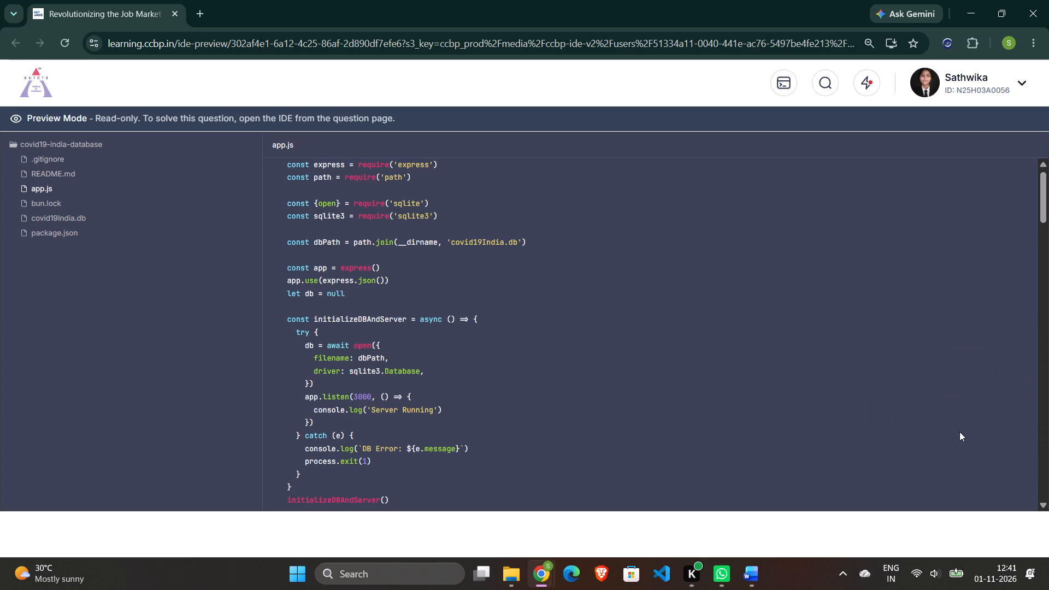
Switch to Word and paste the first Covid-19 India code capture below the item 3 heading.
{"action": "left_click", "coordinate": [762, 580]}
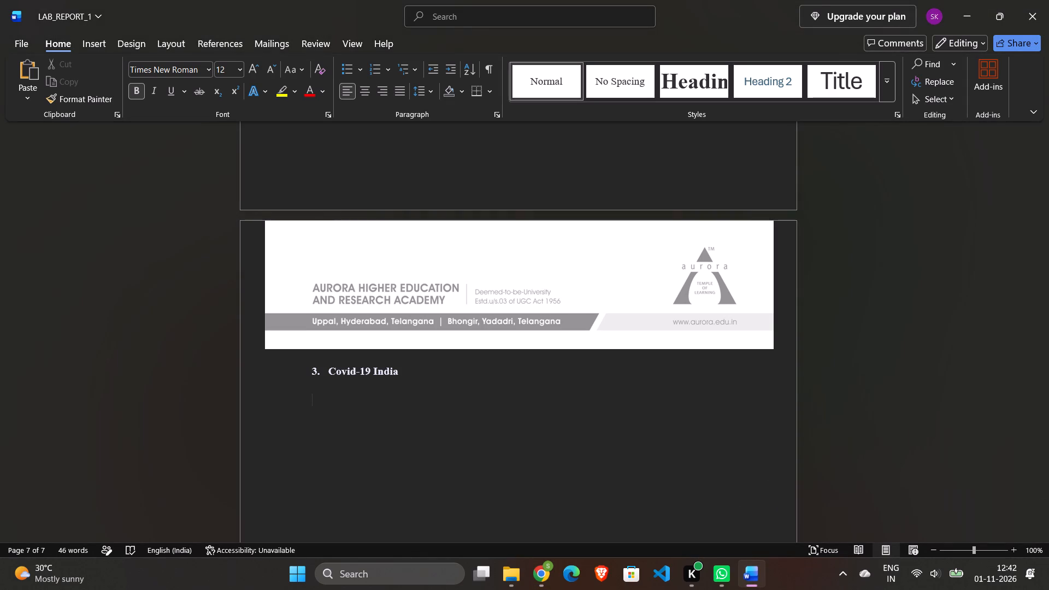
{"action": "key", "text": "ctrl+v"}
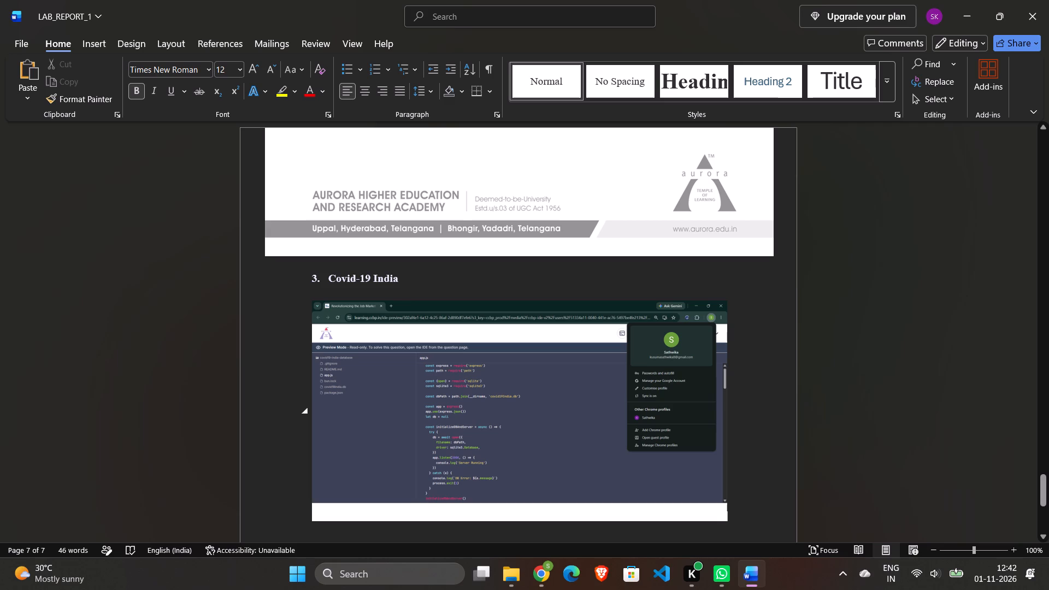
Start a new line below the first Covid-19 India code capture.
{"action": "left_click", "coordinate": [746, 521]}
{"action": "key", "text": "Return"}
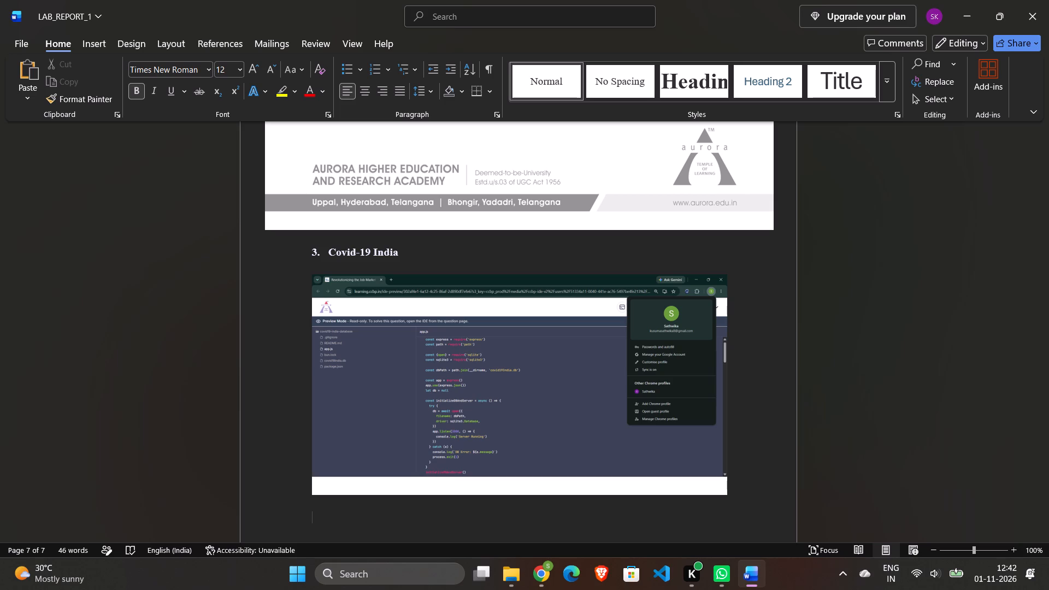
Switch to Chrome's Covid-19 India preview and frame the complete Get States API and Get State API code, zoomed out one level.
{"action": "left_click", "coordinate": [542, 576]}
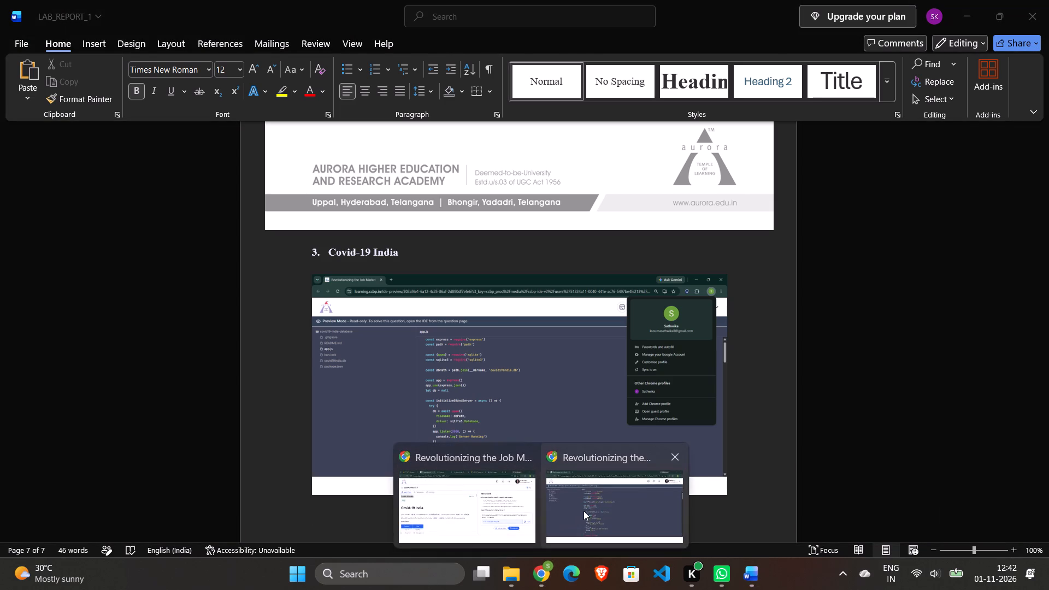
{"action": "left_click", "coordinate": [584, 511]}
{"action": "scroll", "coordinate": [485, 448], "scroll_direction": "down", "scroll_amount": 2}
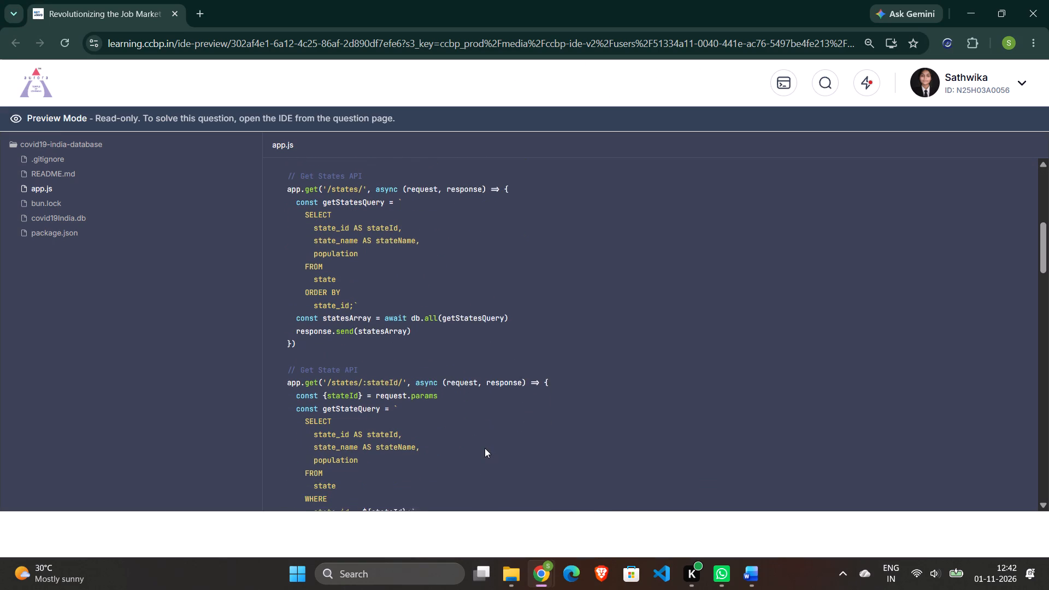
{"action": "scroll", "coordinate": [485, 448], "scroll_direction": "down", "scroll_amount": 2}
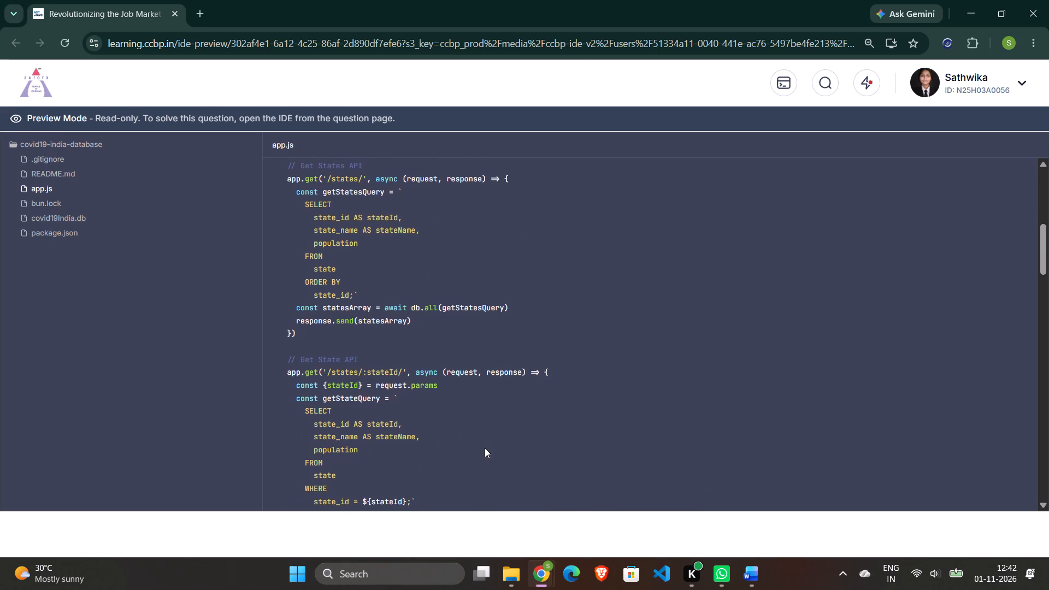
{"action": "key", "text": "ctrl+minus"}
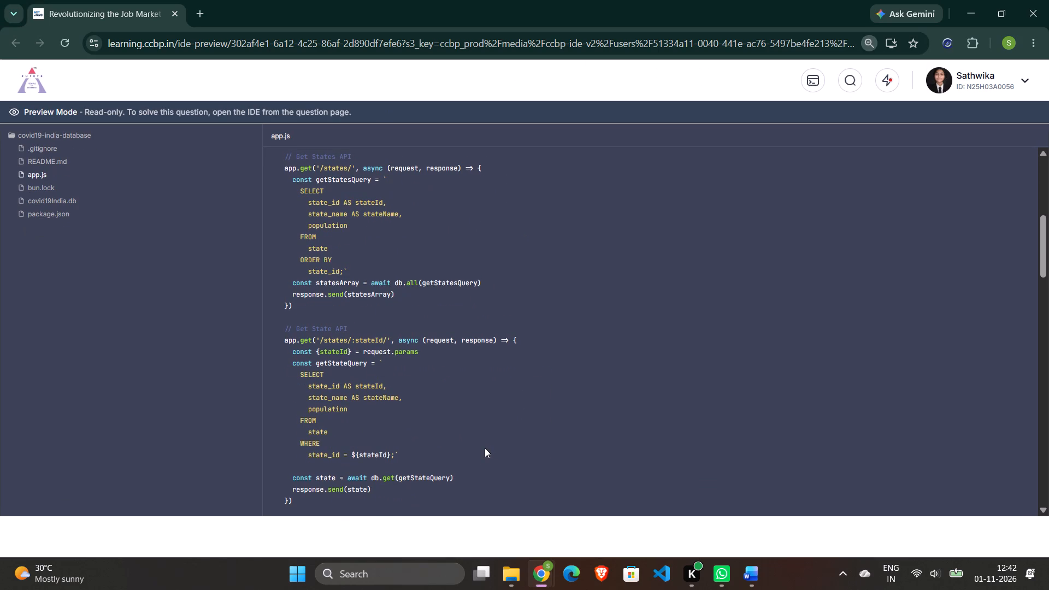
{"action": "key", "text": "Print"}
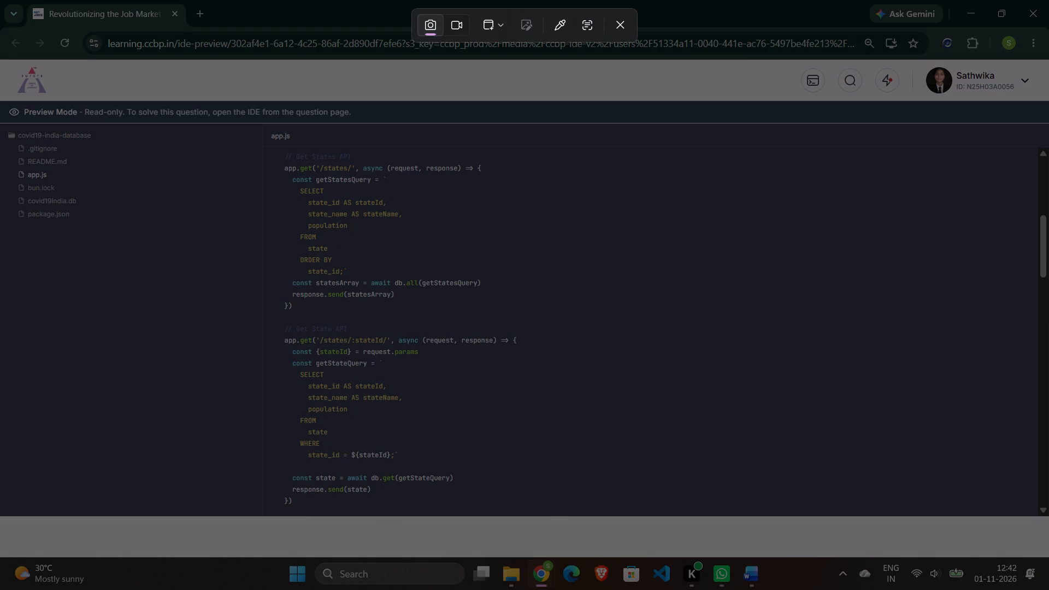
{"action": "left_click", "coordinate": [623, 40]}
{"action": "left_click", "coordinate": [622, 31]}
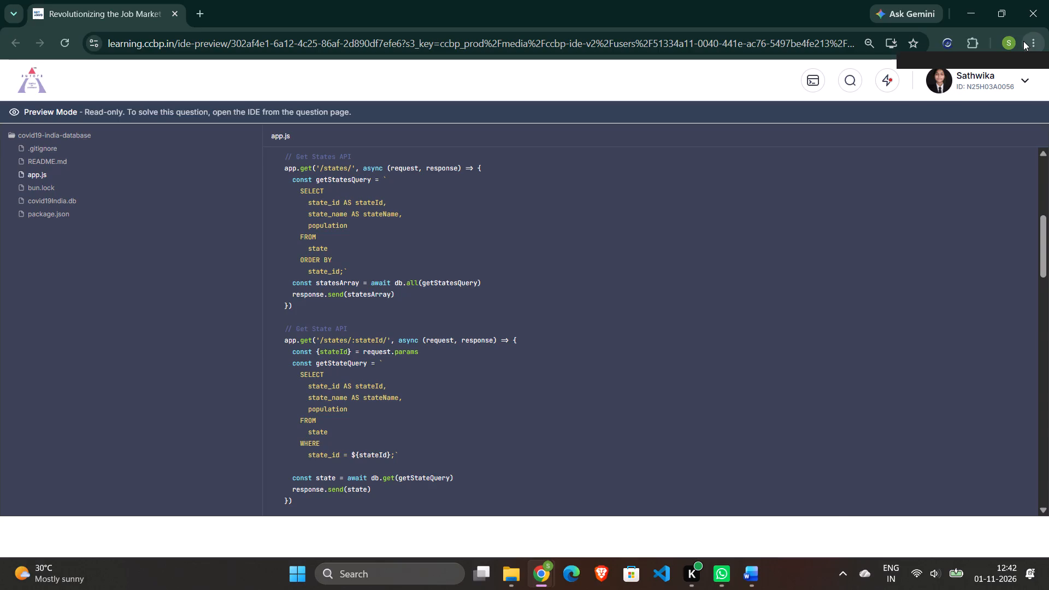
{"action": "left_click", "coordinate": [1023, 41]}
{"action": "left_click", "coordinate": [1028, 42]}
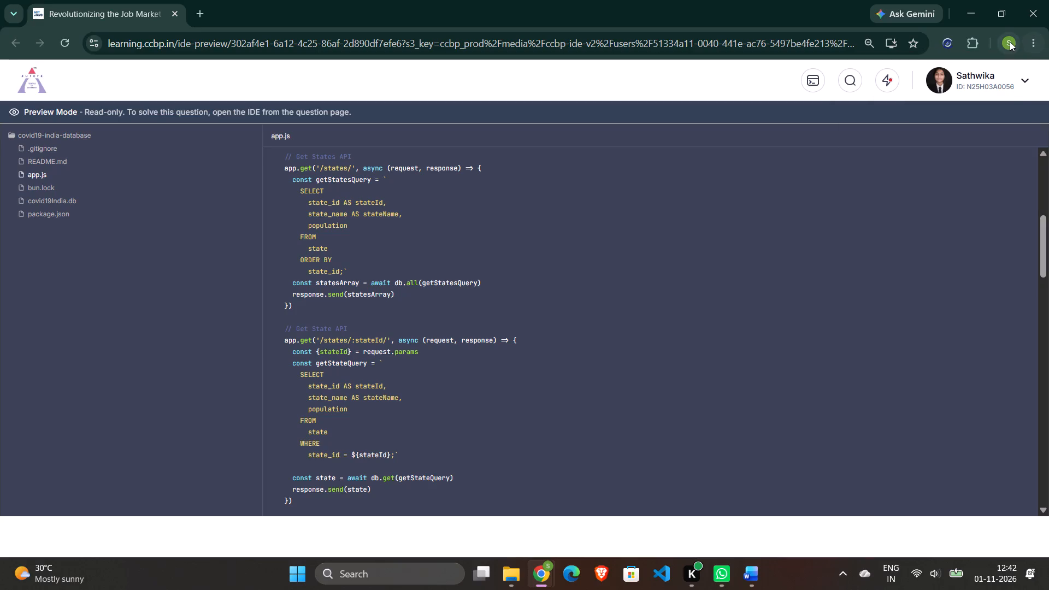
Capture the Get States API and Get State API code with the browser profile details showing.
{"action": "left_click", "coordinate": [1010, 41]}
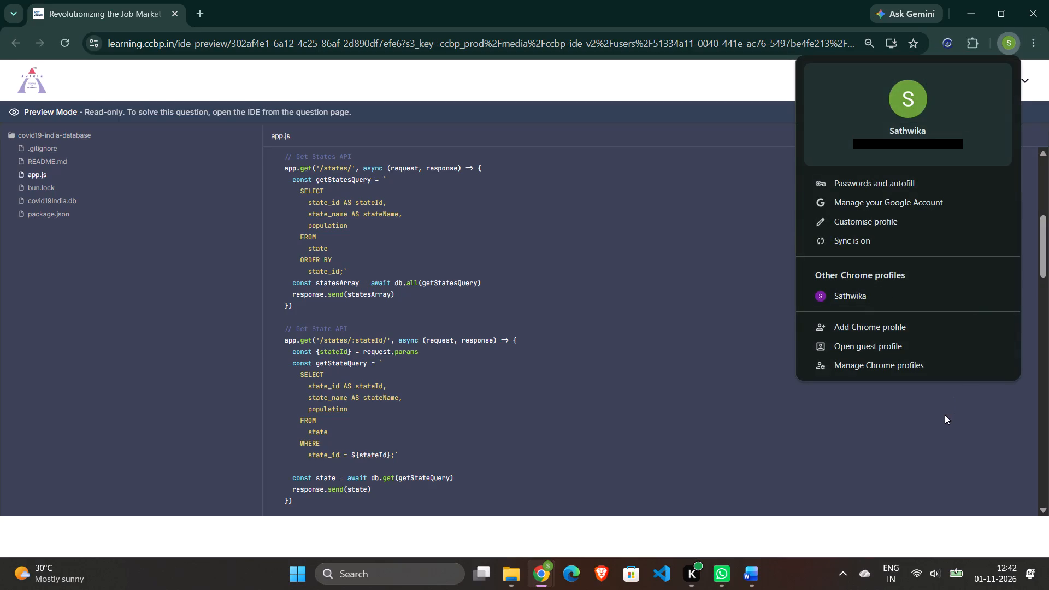
{"action": "key", "text": "Print"}
{"action": "left_click", "coordinate": [945, 415]}
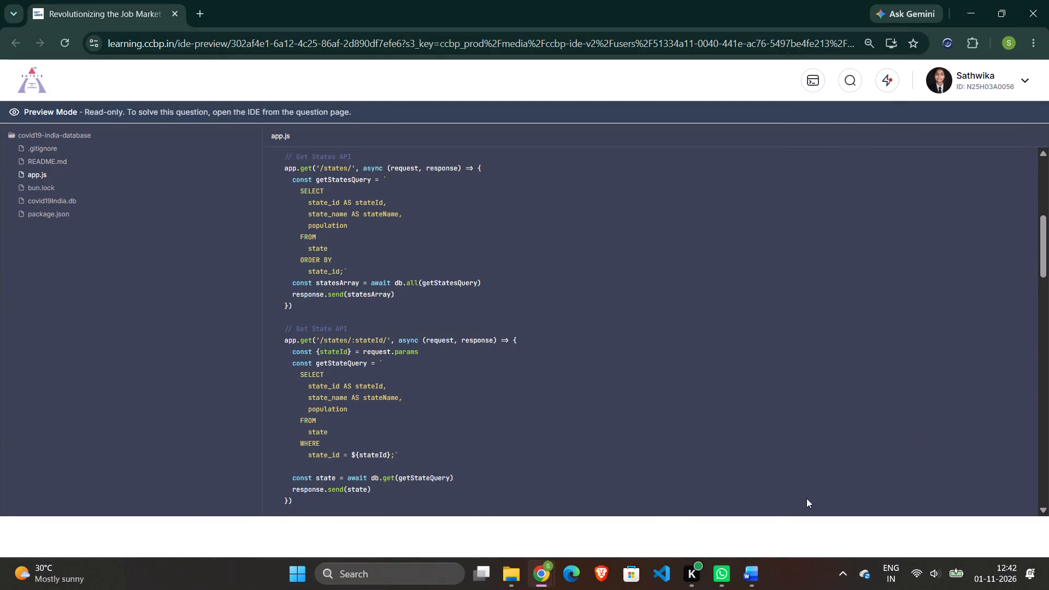
Switch to Word, paste the states API capture below the first Covid-19 India capture, and start a new line beneath it.
{"action": "left_click", "coordinate": [747, 580]}
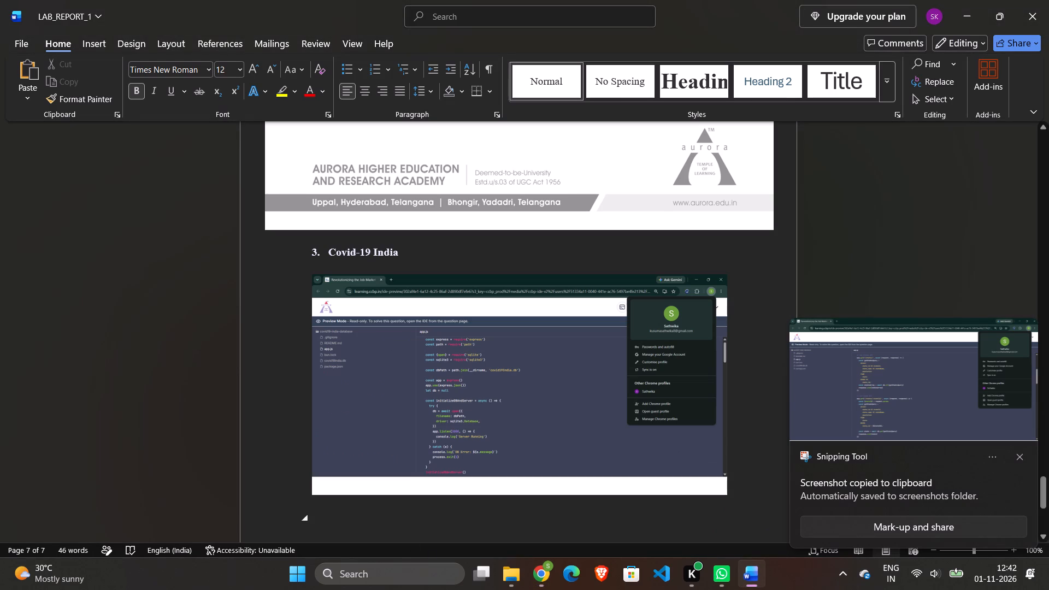
{"action": "key", "text": "ctrl+v"}
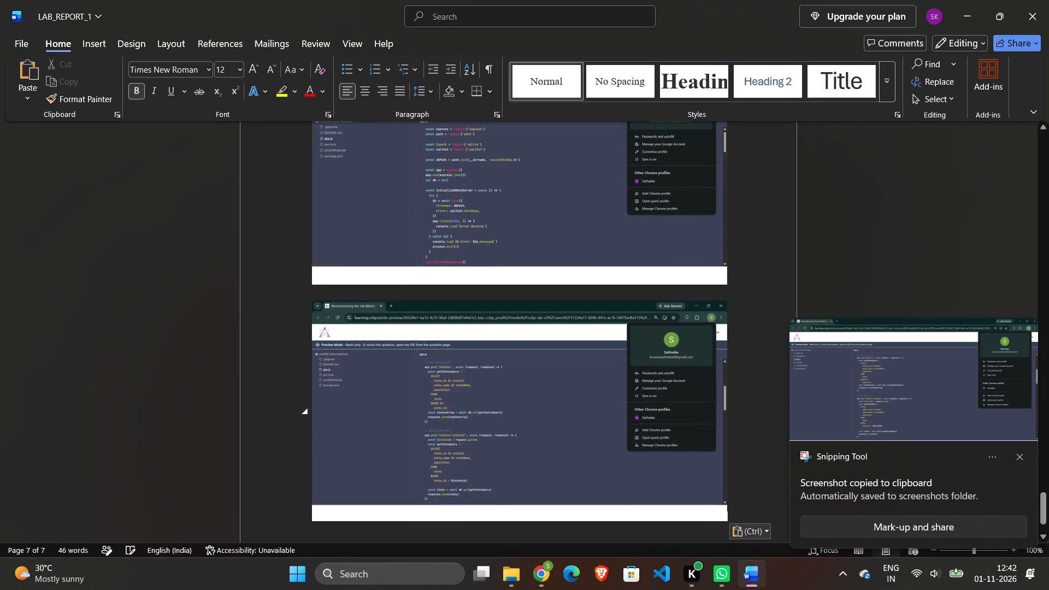
{"action": "scroll", "coordinate": [317, 520], "scroll_direction": "down", "scroll_amount": 1}
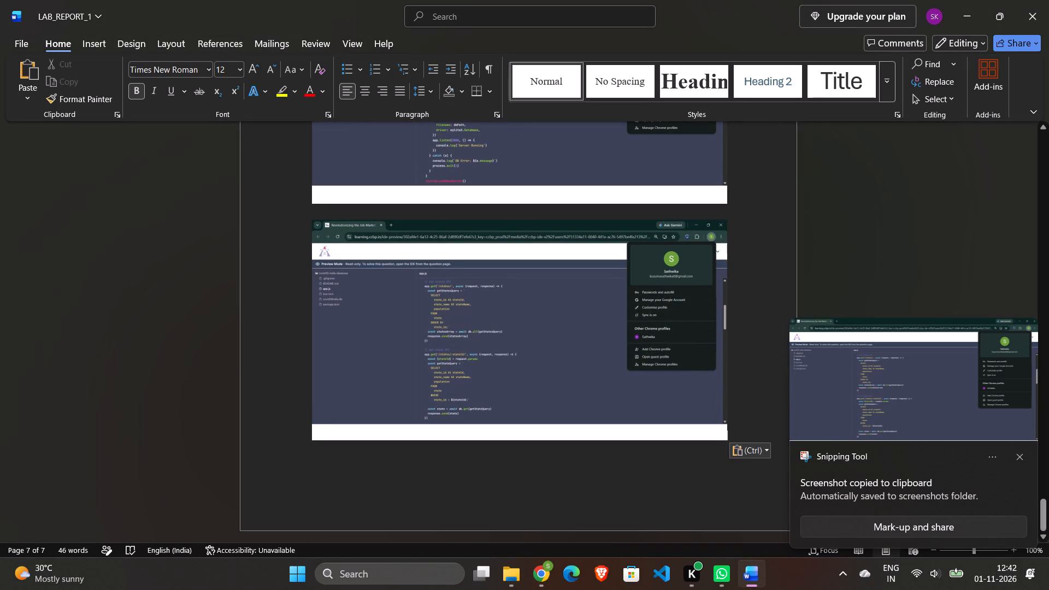
{"action": "key", "text": "Return"}
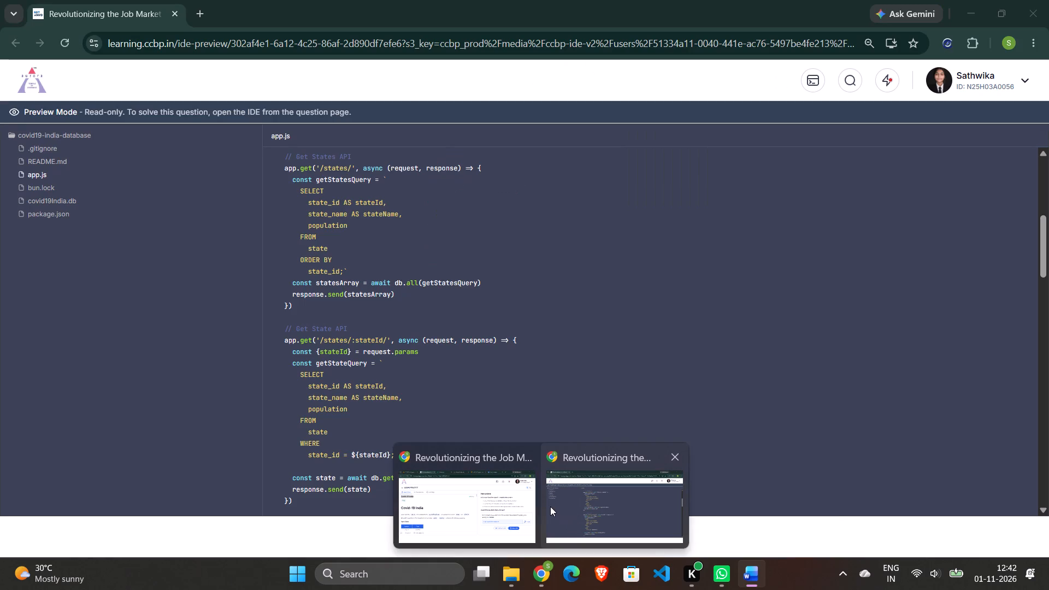
Switch to Chrome and capture the complete app.post('/districts/') code, zoomed in one level with the browser profile details showing.
{"action": "left_click", "coordinate": [573, 517]}
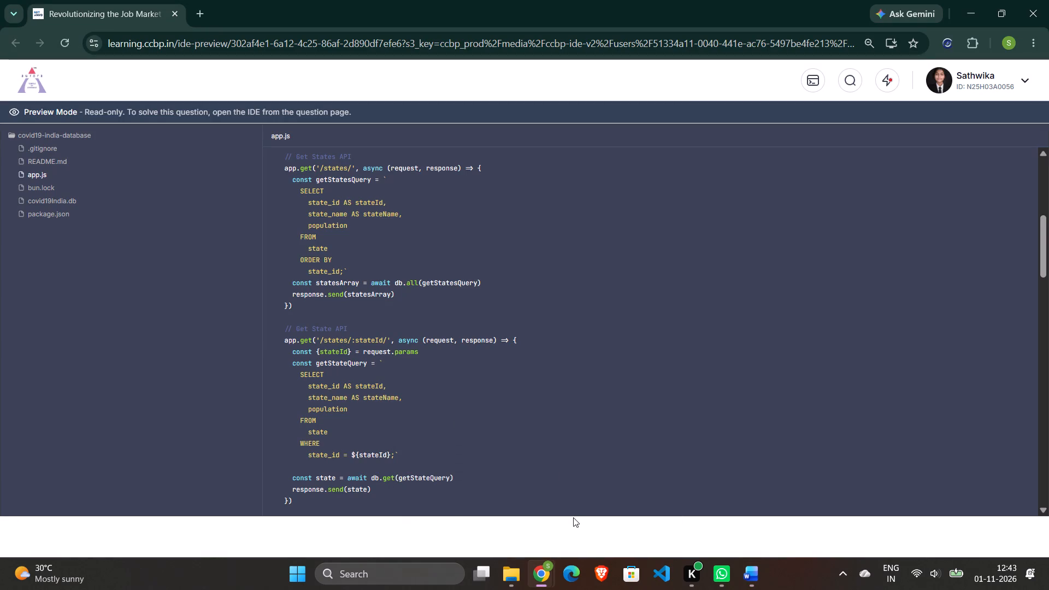
{"action": "scroll", "coordinate": [547, 453], "scroll_direction": "down", "scroll_amount": 1}
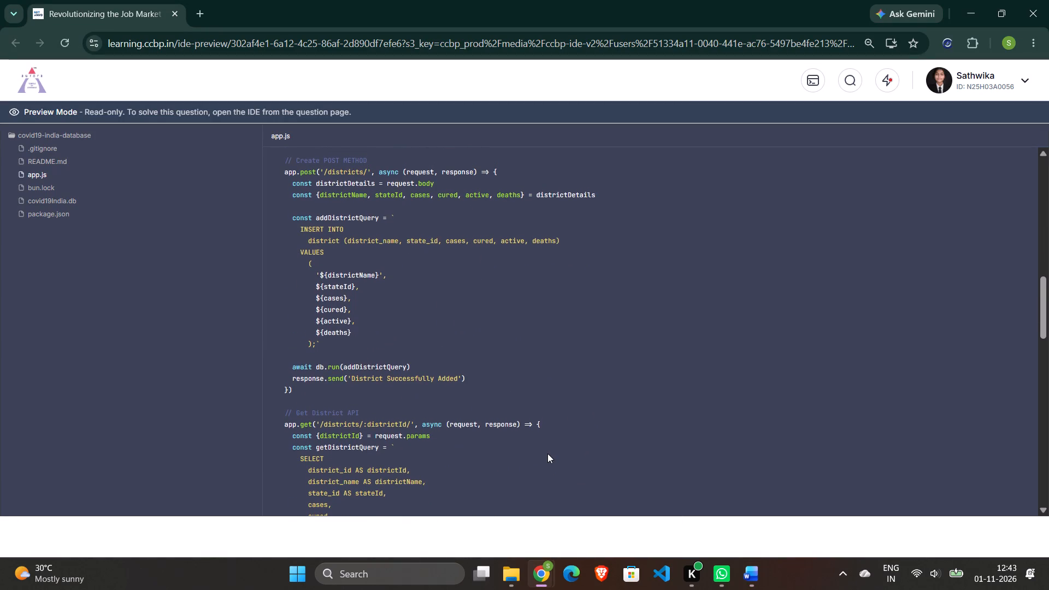
{"action": "scroll", "coordinate": [547, 453], "scroll_direction": "down", "scroll_amount": 1}
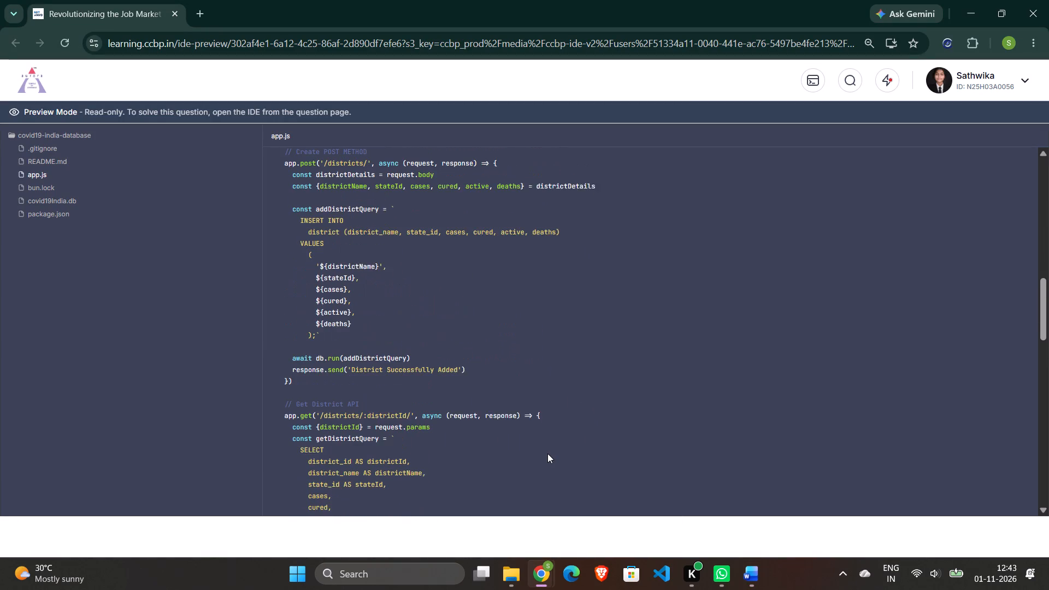
{"action": "scroll", "coordinate": [547, 453], "scroll_direction": "down", "scroll_amount": 1}
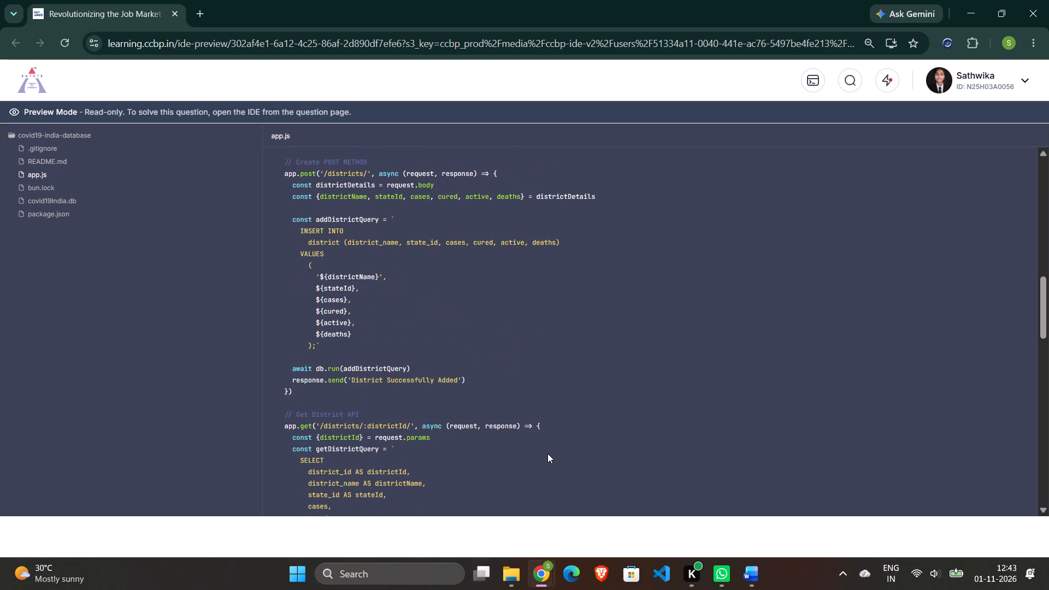
{"action": "key", "text": "ctrl+equal"}
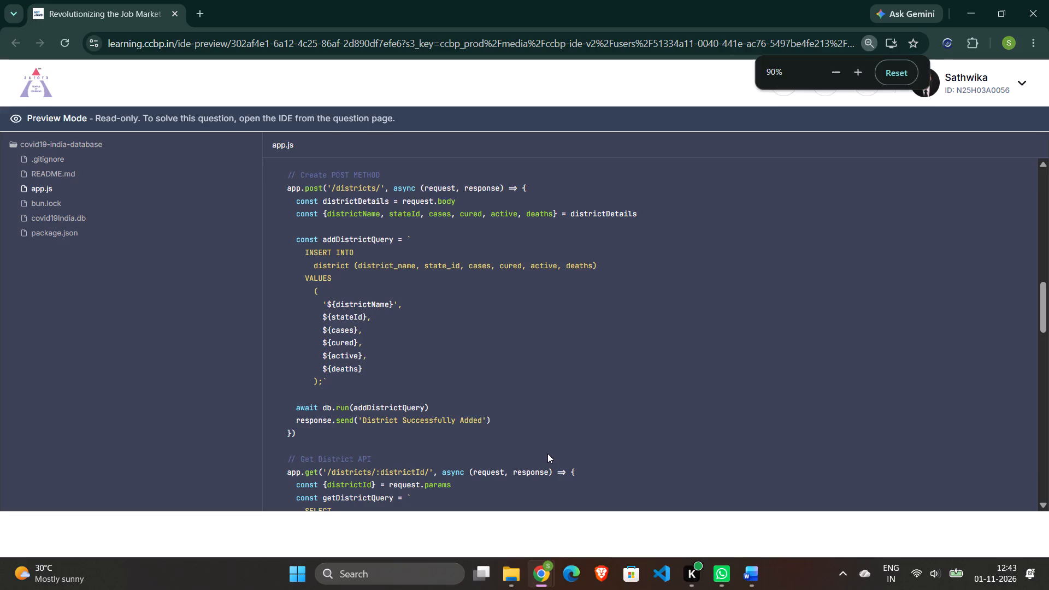
{"action": "left_click", "coordinate": [1009, 45]}
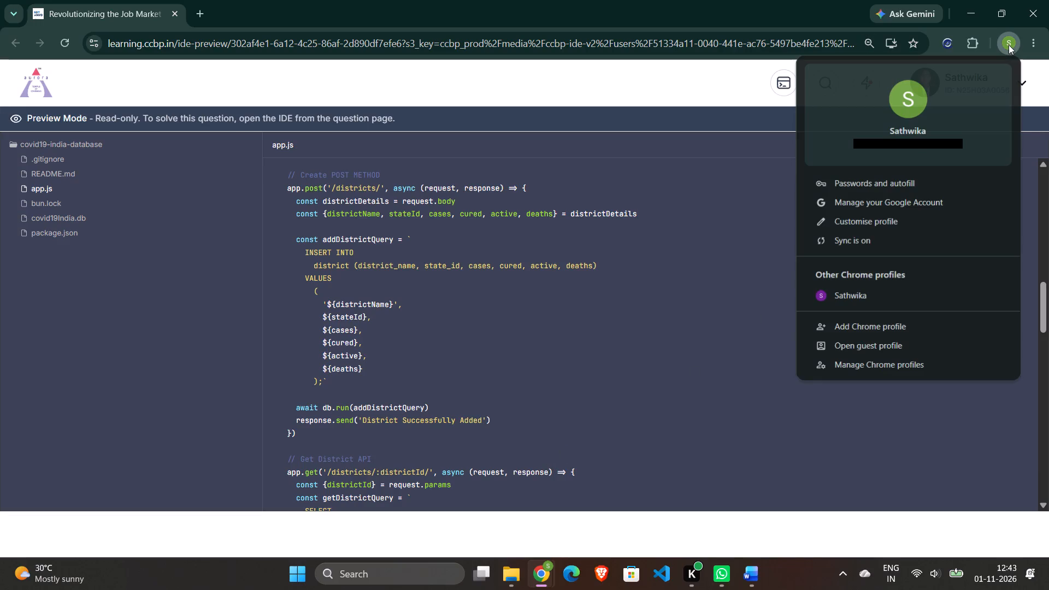
{"action": "key", "text": "Print"}
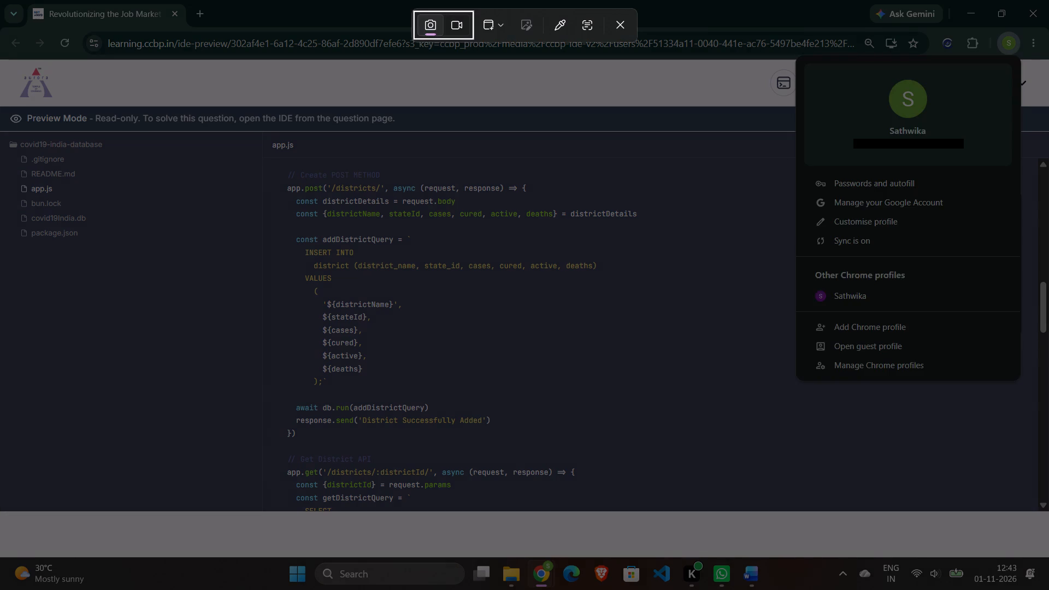
{"action": "left_click", "coordinate": [1009, 45]}
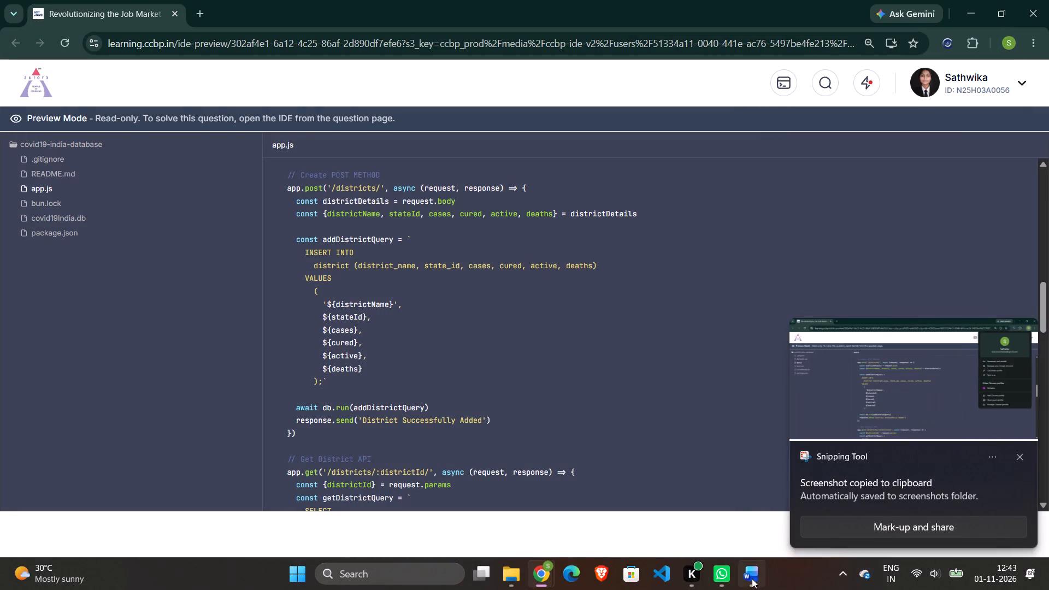
Switch to Word, paste the districts POST capture on the new page 8, and start a new line beneath it.
{"action": "left_click", "coordinate": [752, 579]}
{"action": "scroll", "coordinate": [405, 377], "scroll_direction": "down", "scroll_amount": 1}
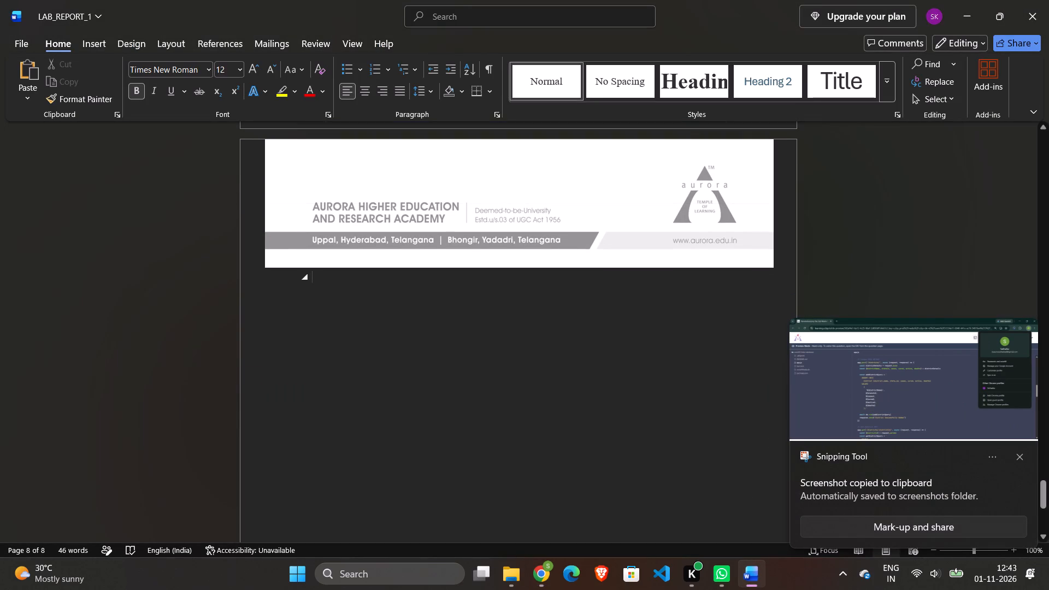
{"action": "key", "text": "ctrl+v"}
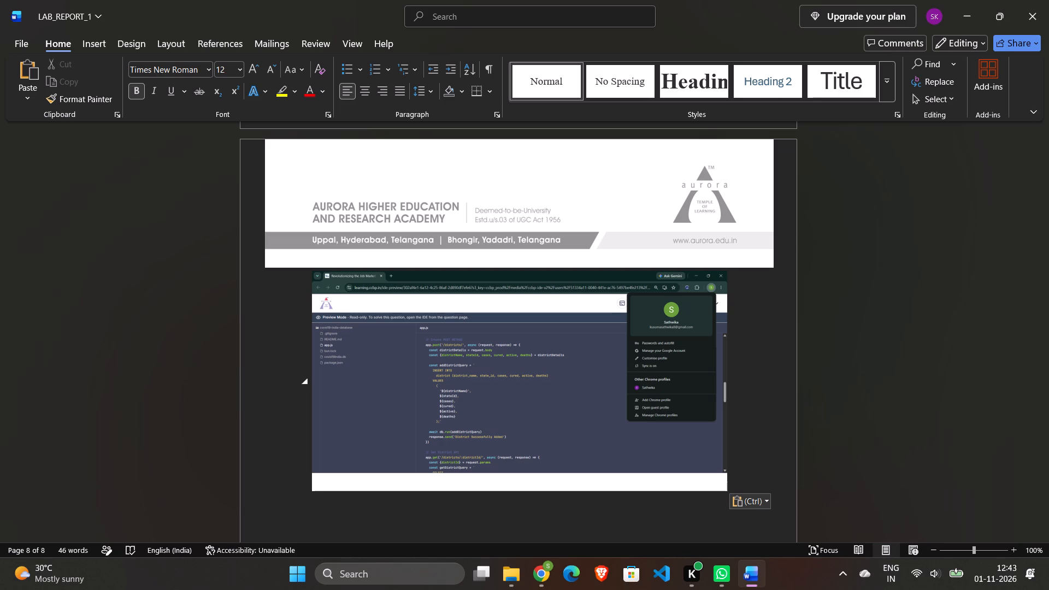
{"action": "left_click", "coordinate": [751, 481]}
{"action": "key", "text": "Return"}
Switch to Chrome and capture the complete Get District API code with the browser profile details showing.
{"action": "left_click", "coordinate": [643, 483]}
{"action": "scroll", "coordinate": [480, 459], "scroll_direction": "down", "scroll_amount": 1}
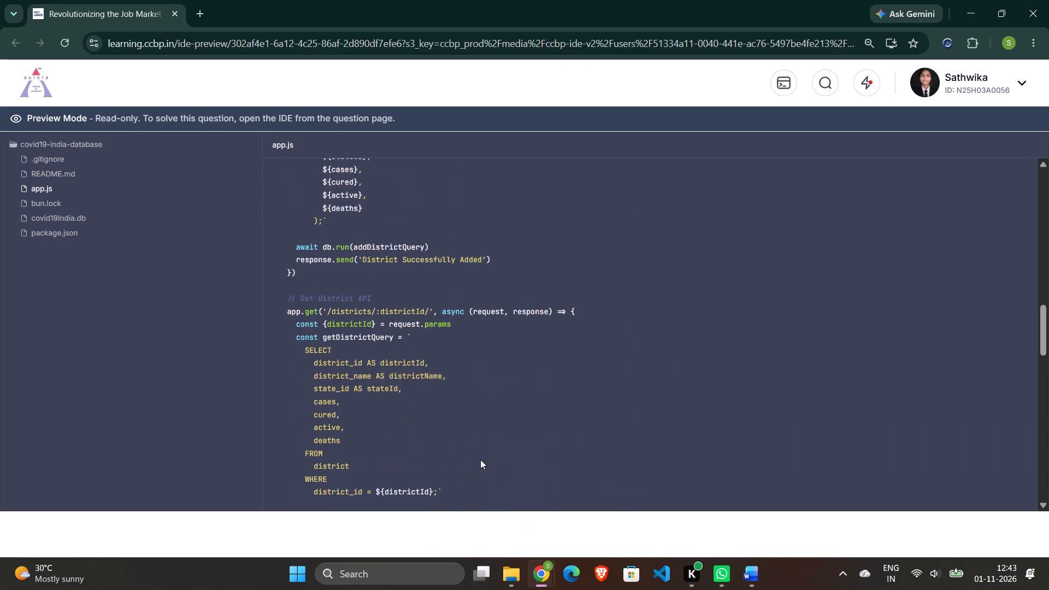
{"action": "scroll", "coordinate": [480, 459], "scroll_direction": "down", "scroll_amount": 3}
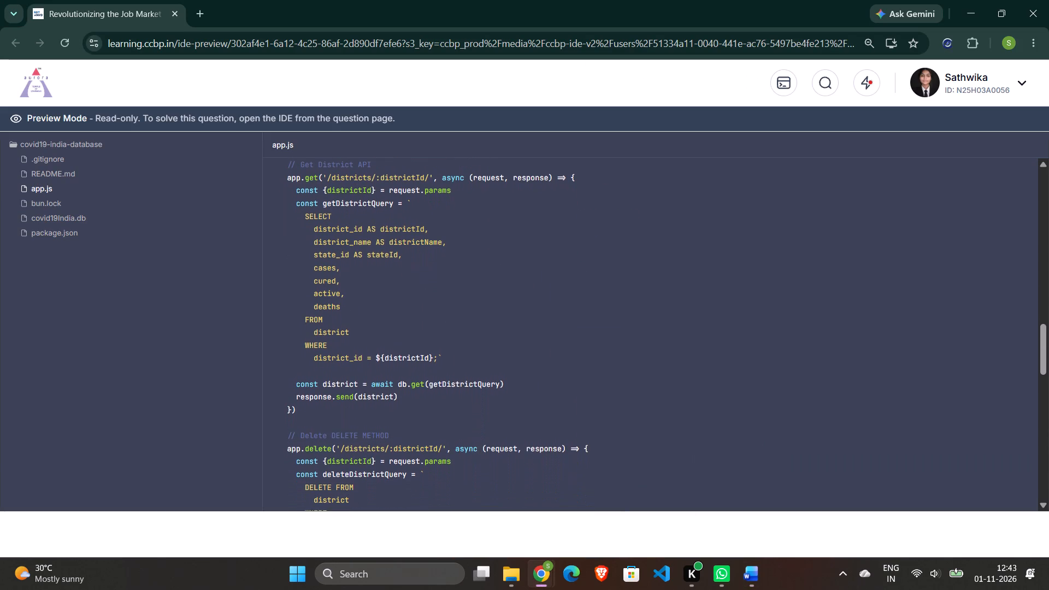
{"action": "scroll", "coordinate": [480, 459], "scroll_direction": "down", "scroll_amount": 1}
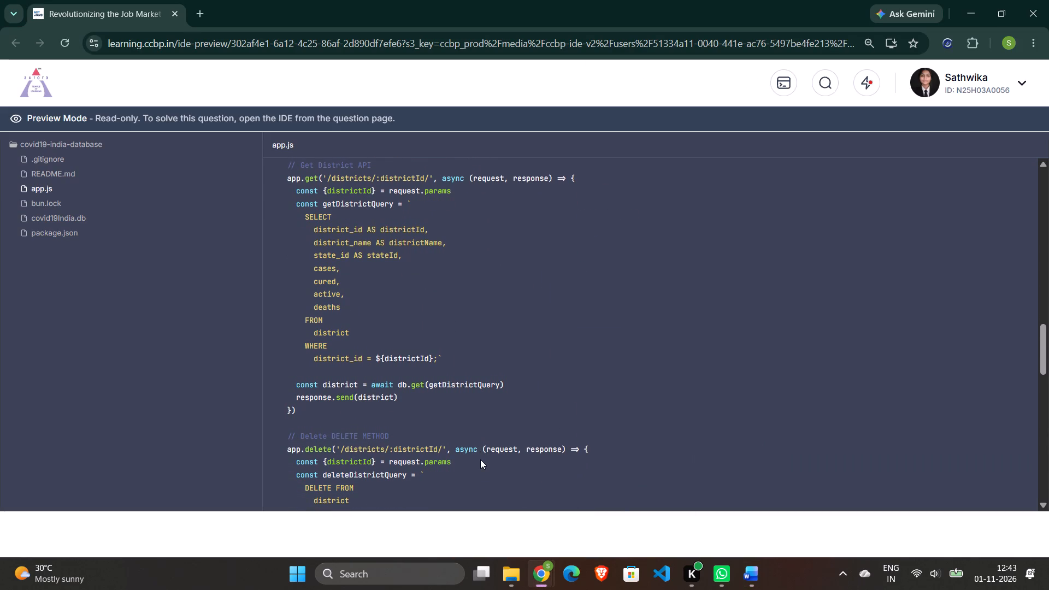
{"action": "scroll", "coordinate": [480, 459], "scroll_direction": "up", "scroll_amount": 1}
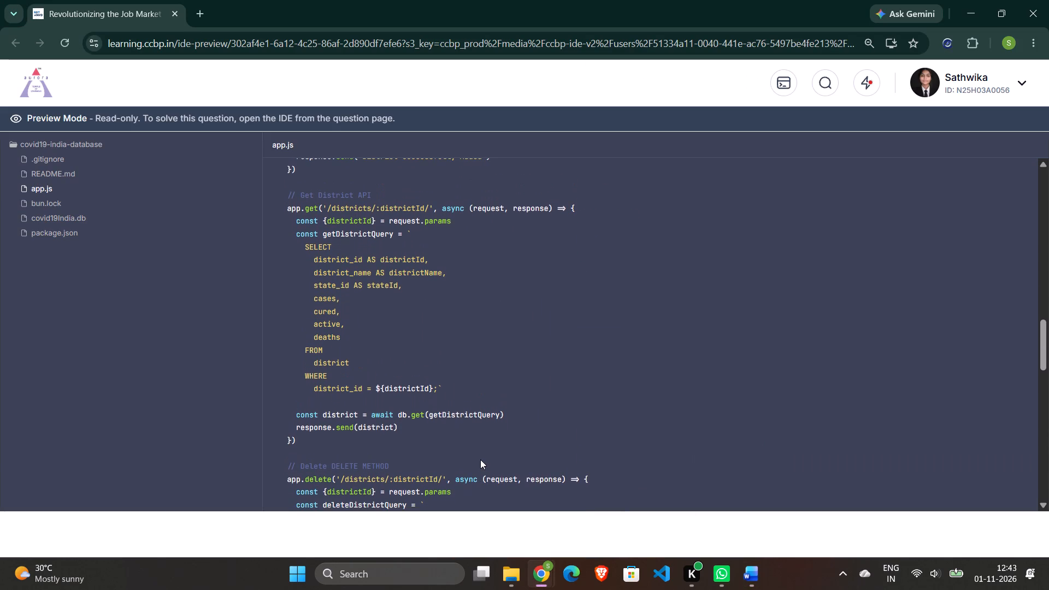
{"action": "left_click", "coordinate": [1010, 48]}
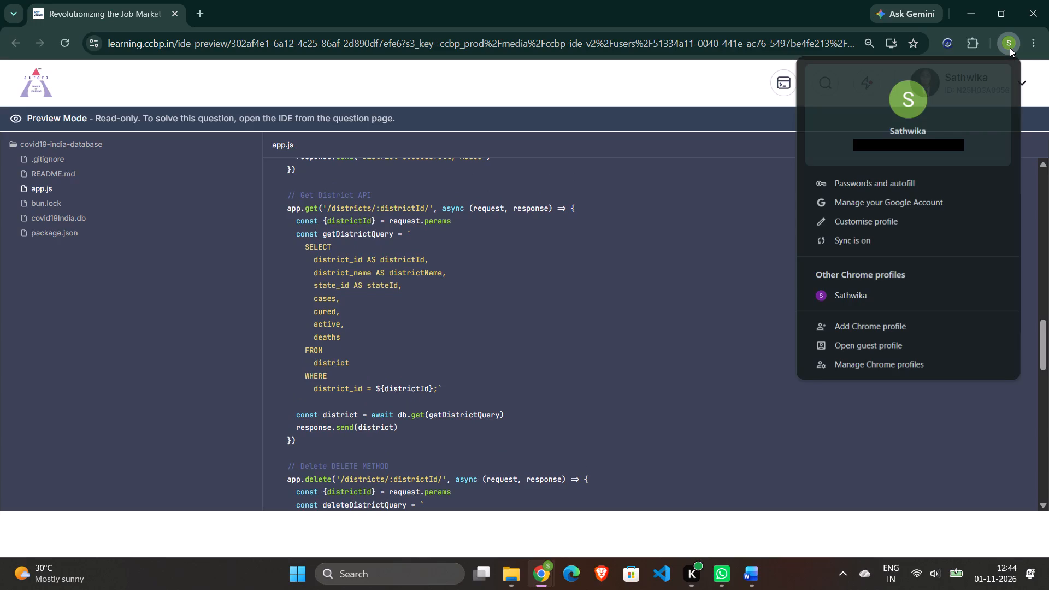
{"action": "key", "text": "Print"}
{"action": "left_click", "coordinate": [1010, 48]}
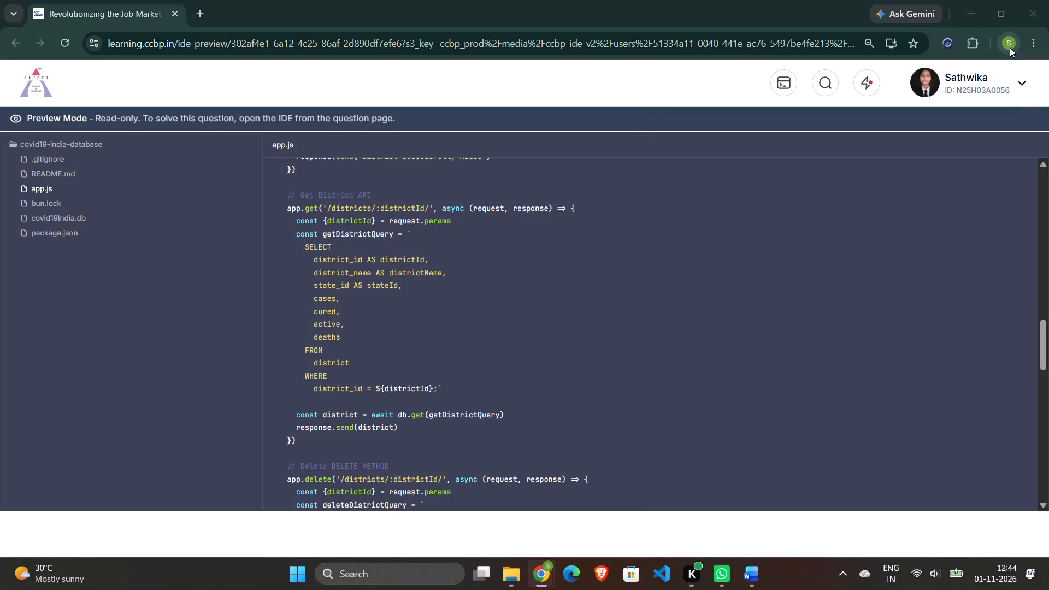
Switch to Word, paste the Get District API capture below the districts POST capture, and start a new line beneath it.
{"action": "left_click", "coordinate": [750, 584]}
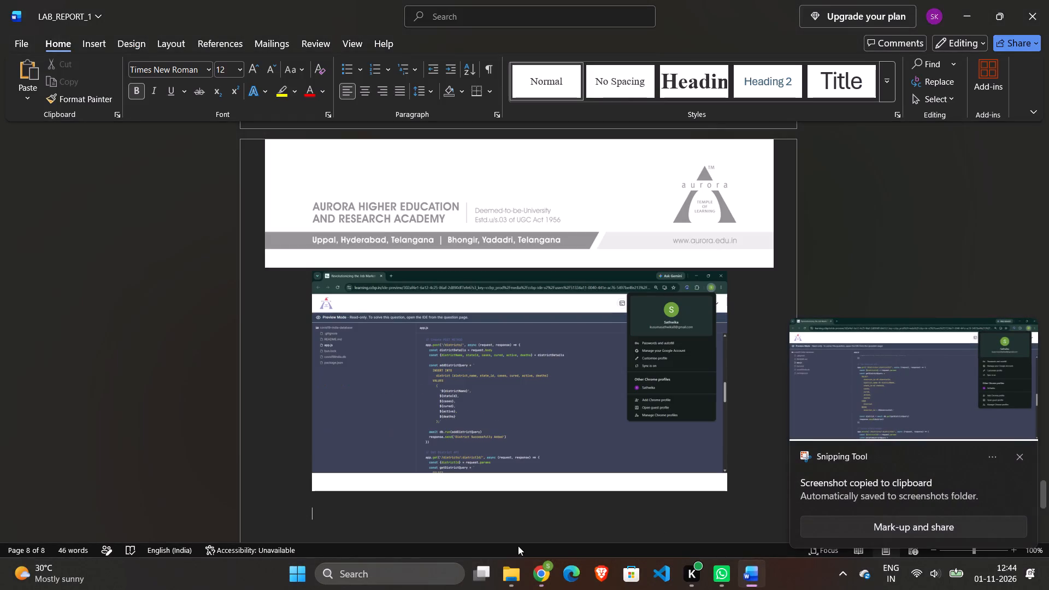
{"action": "left_click", "coordinate": [335, 514]}
{"action": "key", "text": "ctrl+v"}
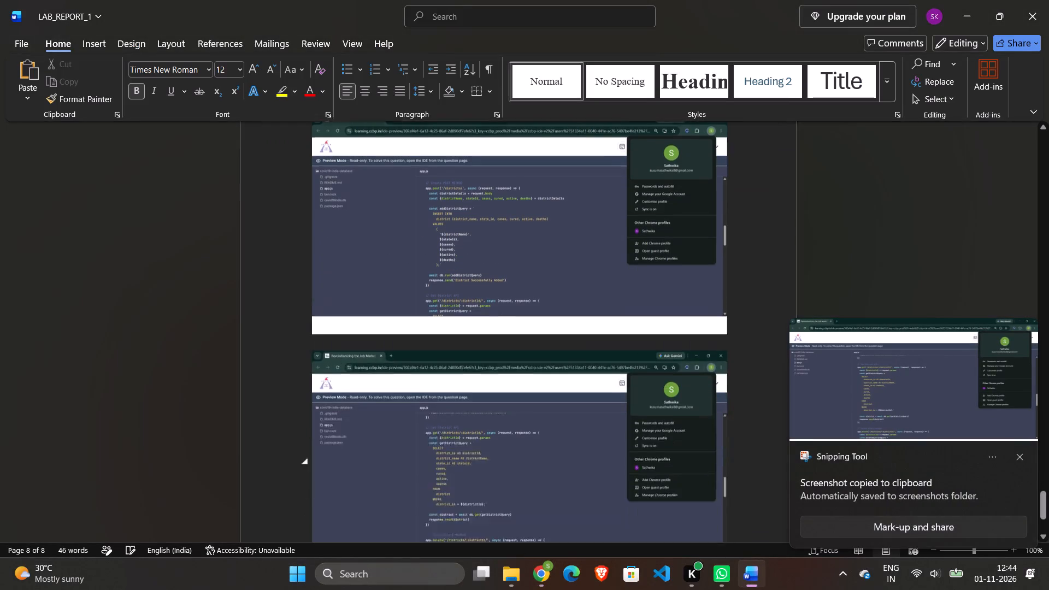
{"action": "scroll", "coordinate": [335, 514], "scroll_direction": "down", "scroll_amount": 1}
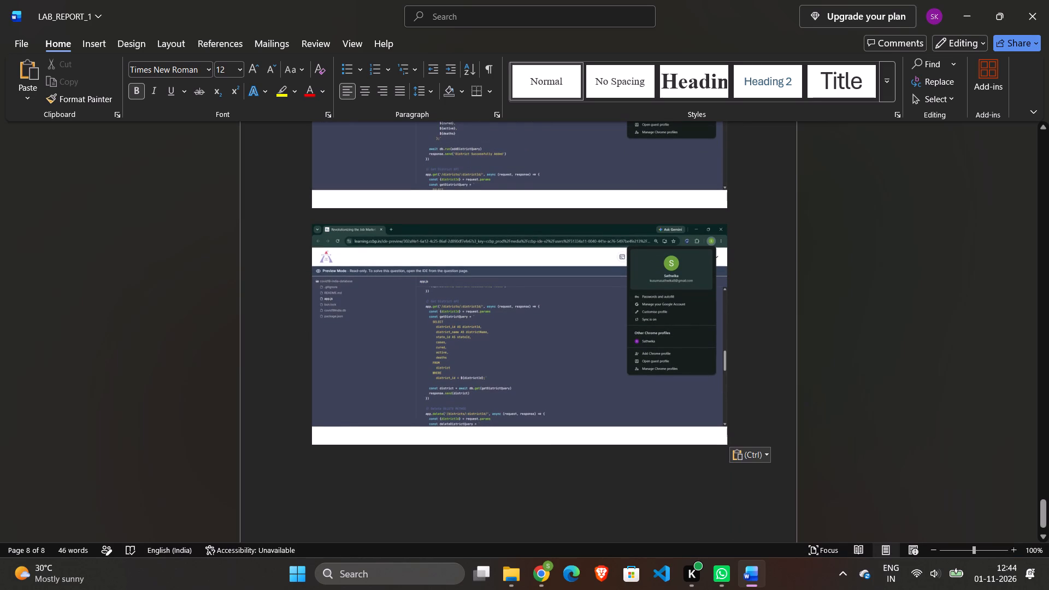
{"action": "key", "text": "Return"}
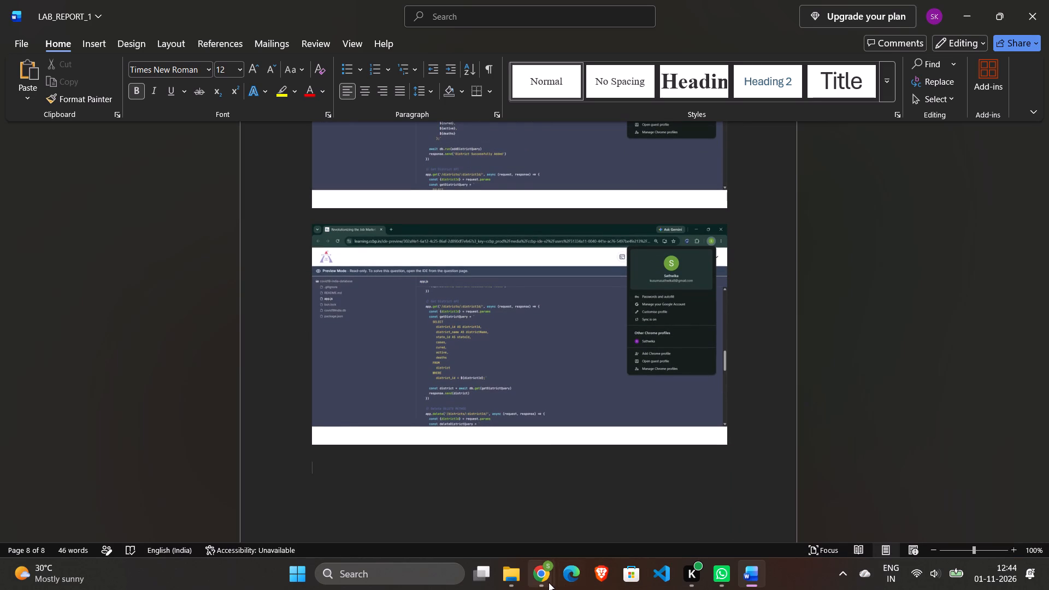
Switch to Chrome and capture the complete district DELETE and PUT code, zoomed out two levels with the browser profile details showing.
{"action": "left_click", "coordinate": [549, 582]}
{"action": "left_click", "coordinate": [598, 519]}
{"action": "scroll", "coordinate": [538, 435], "scroll_direction": "down", "scroll_amount": 1}
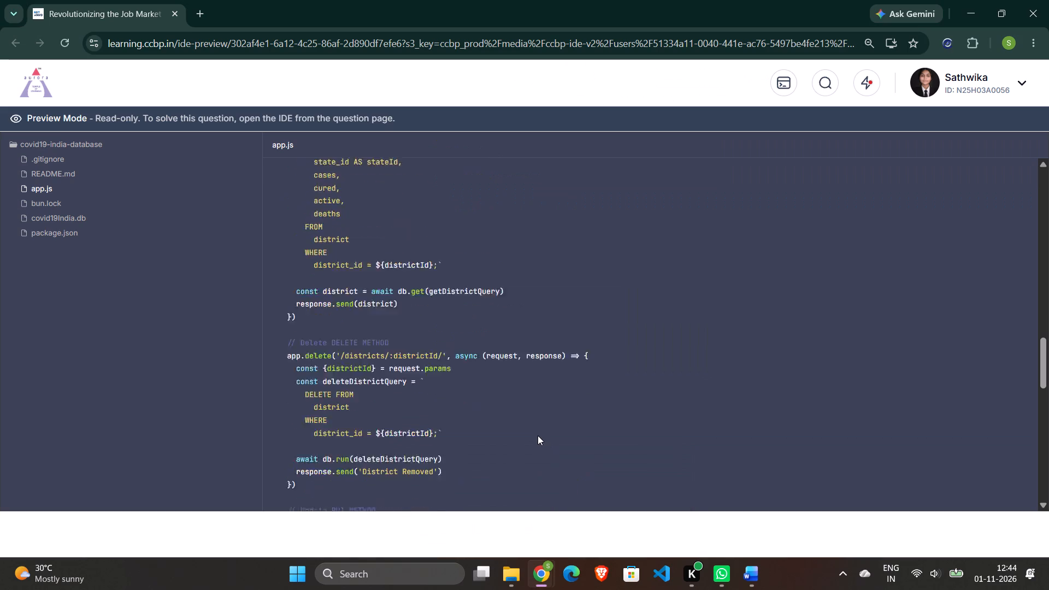
{"action": "scroll", "coordinate": [538, 435], "scroll_direction": "down", "scroll_amount": 2}
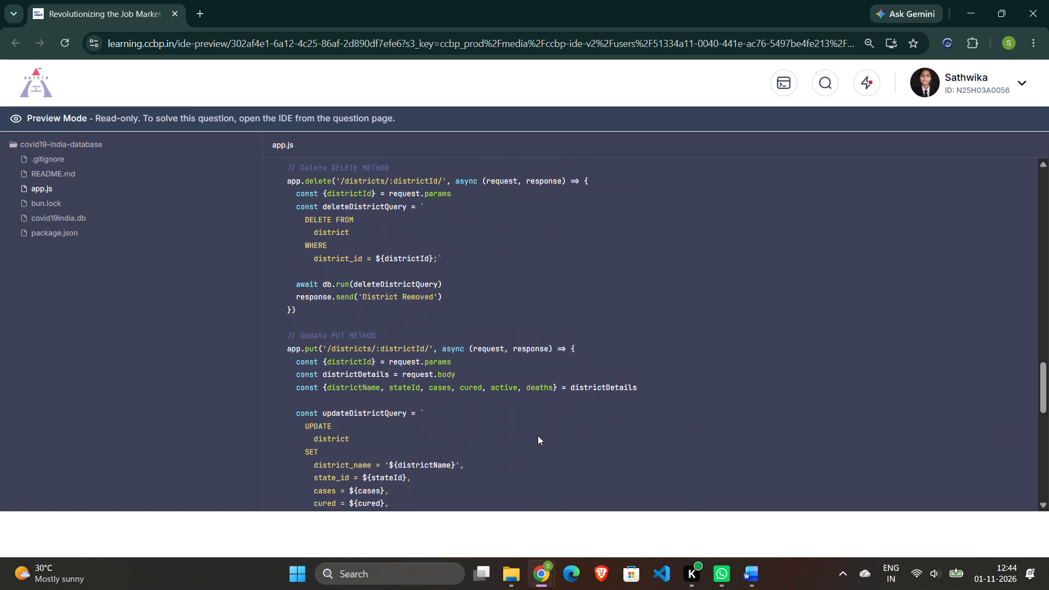
{"action": "scroll", "coordinate": [538, 435], "scroll_direction": "down", "scroll_amount": 1}
{"action": "key", "text": "ctrl+minus"}
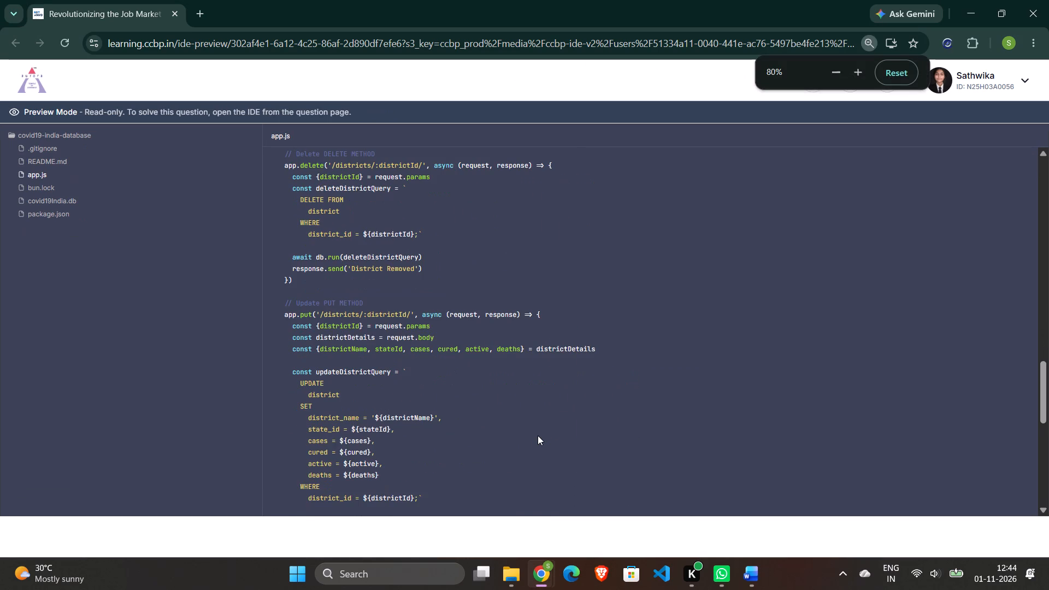
{"action": "scroll", "coordinate": [538, 435], "scroll_direction": "up", "scroll_amount": 1}
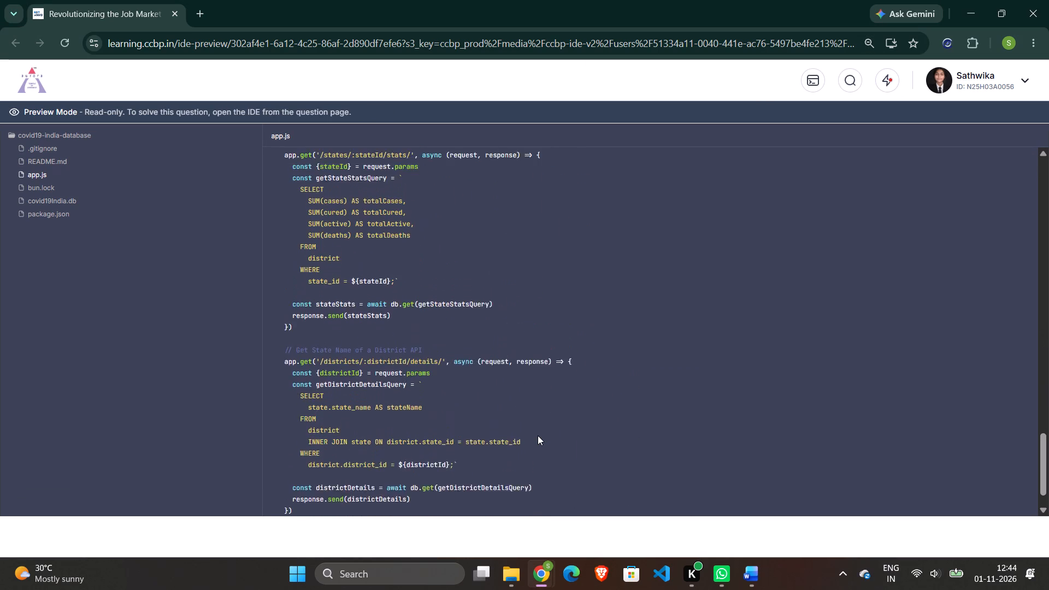
{"action": "scroll", "coordinate": [538, 435], "scroll_direction": "up", "scroll_amount": 1}
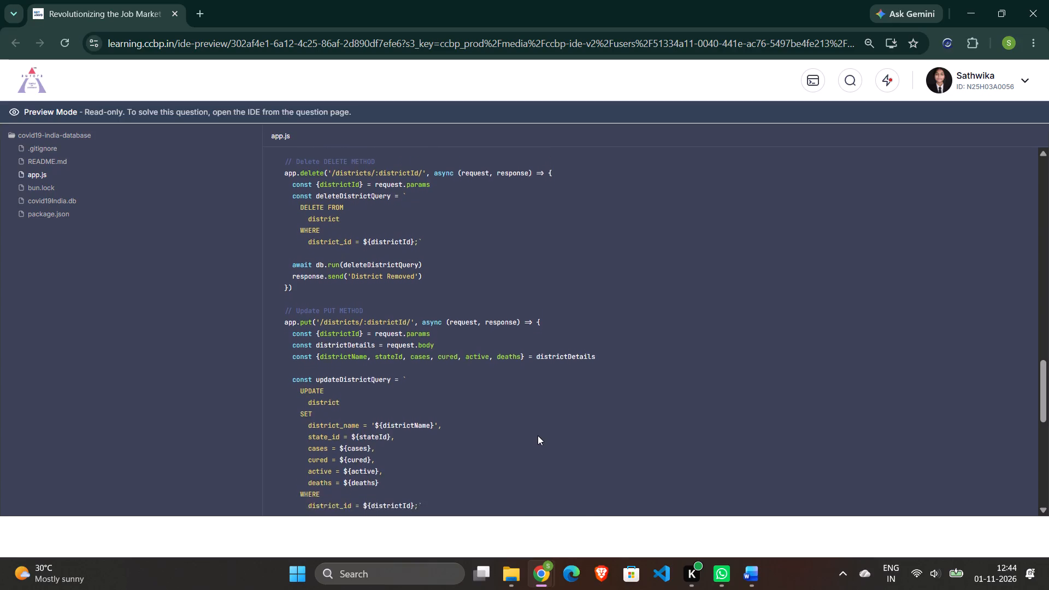
{"action": "key", "text": "ctrl+minus"}
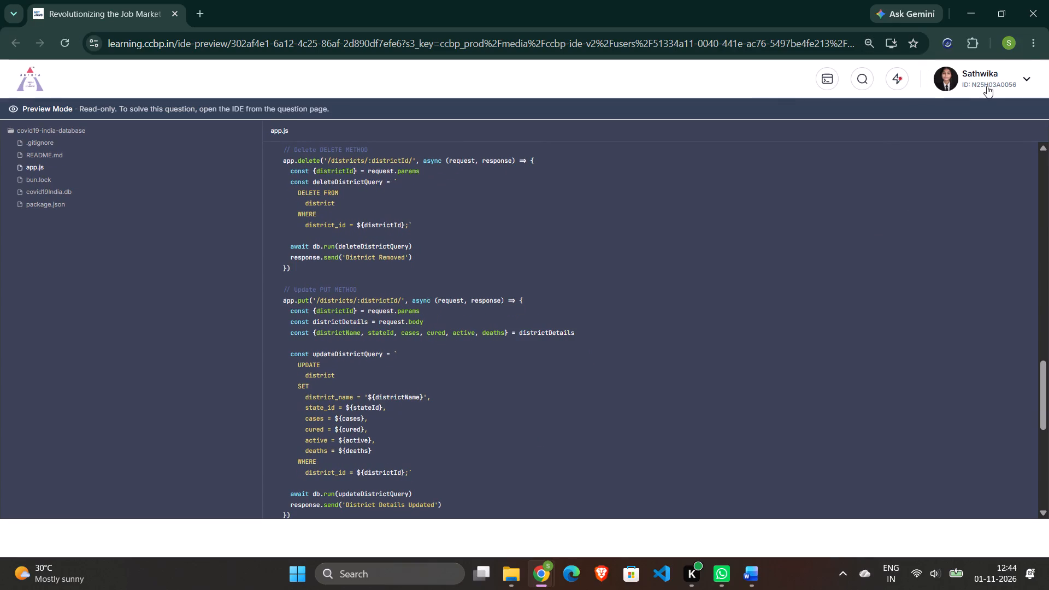
{"action": "left_click", "coordinate": [1007, 43]}
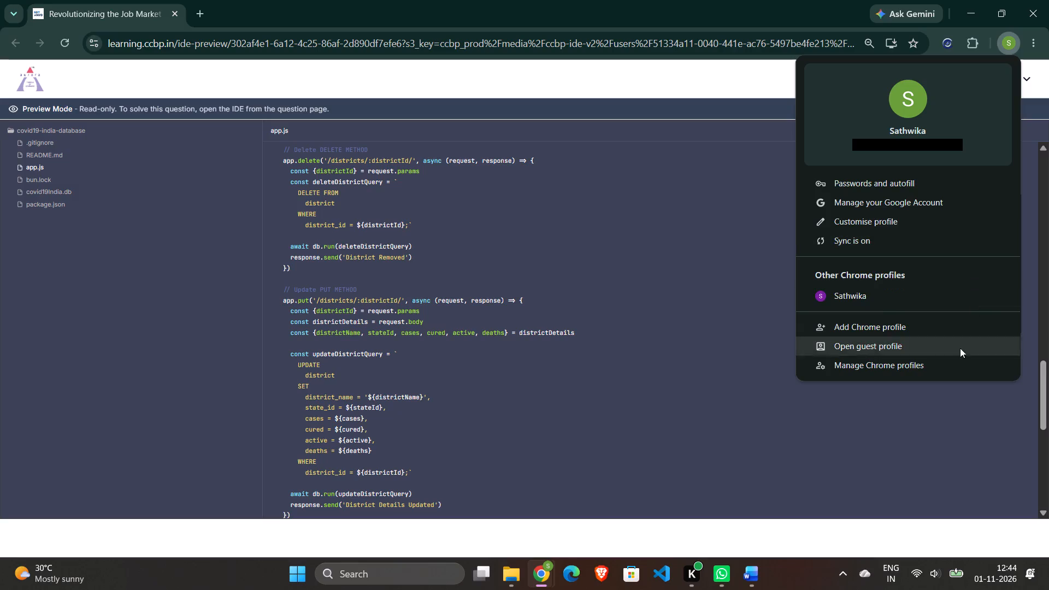
{"action": "key", "text": "Print"}
{"action": "left_click", "coordinate": [953, 456]}
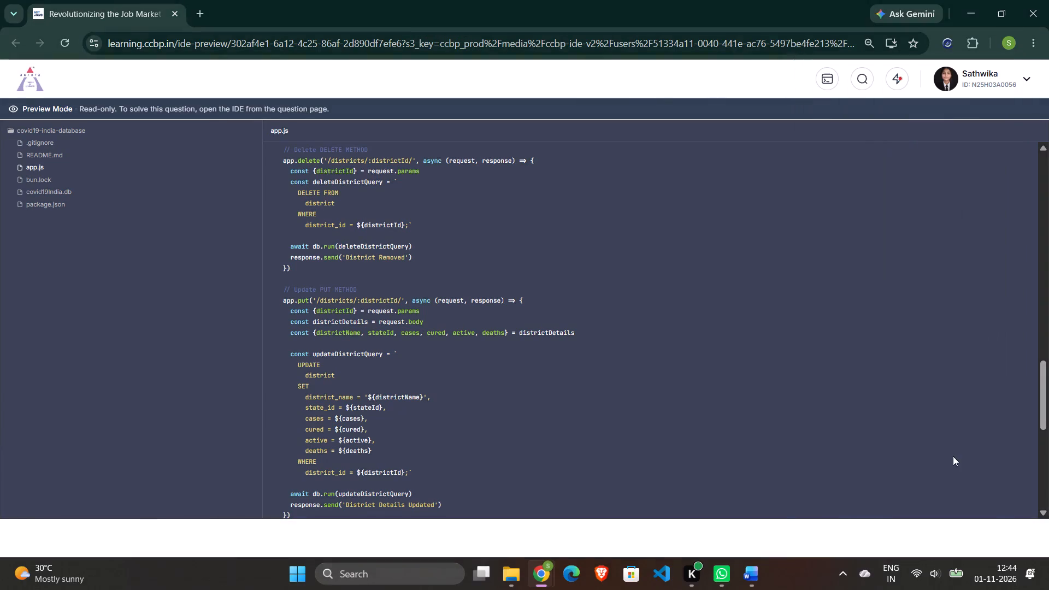
Switch to Word, paste the district DELETE and PUT capture on the new page 9, and start a new line beneath it.
{"action": "left_click", "coordinate": [747, 576]}
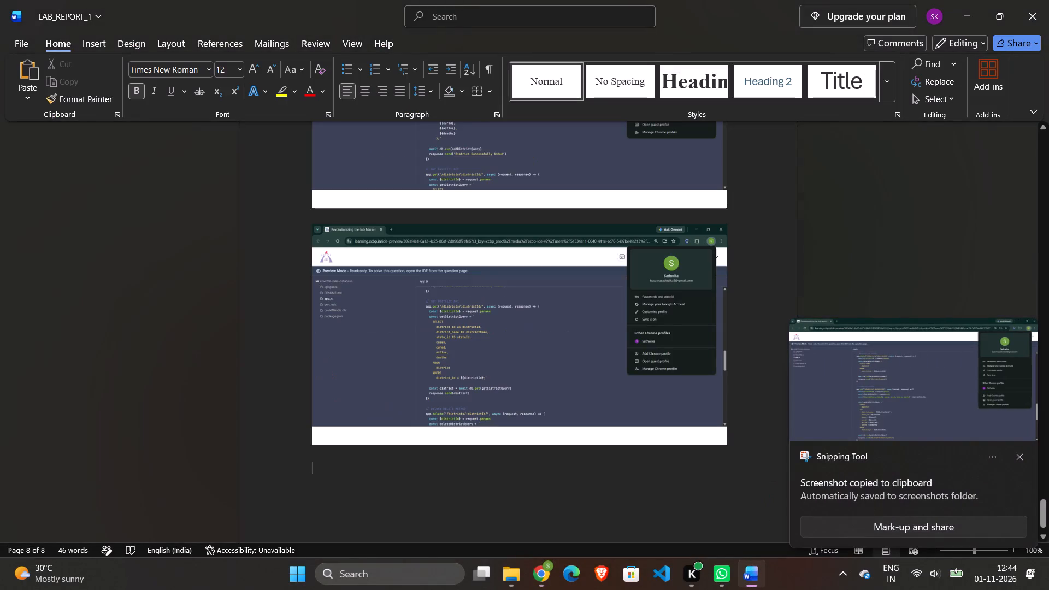
{"action": "key", "text": "ctrl+v"}
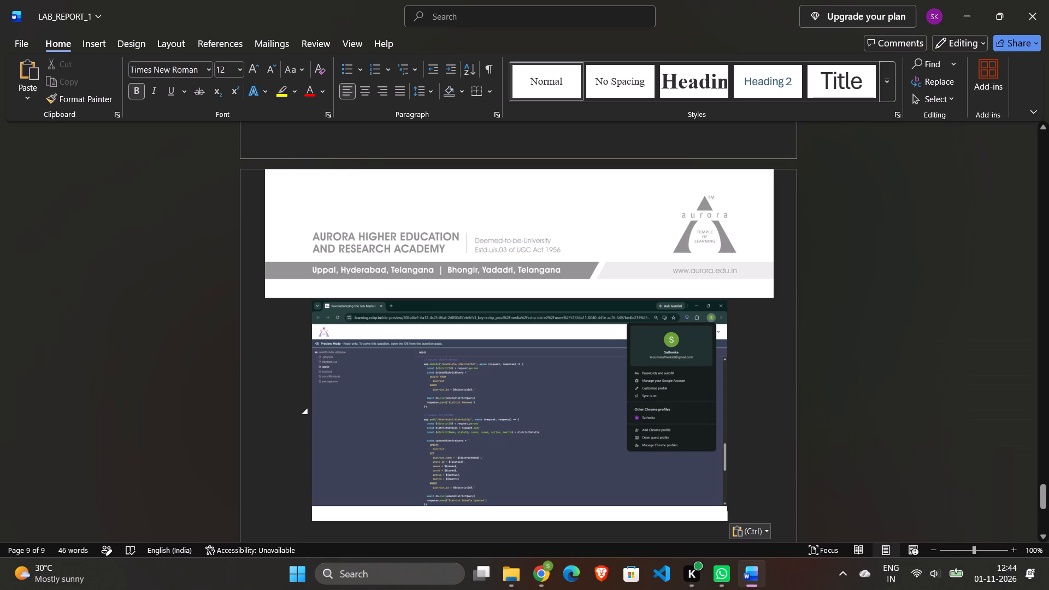
{"action": "scroll", "coordinate": [639, 503], "scroll_direction": "down", "scroll_amount": 2}
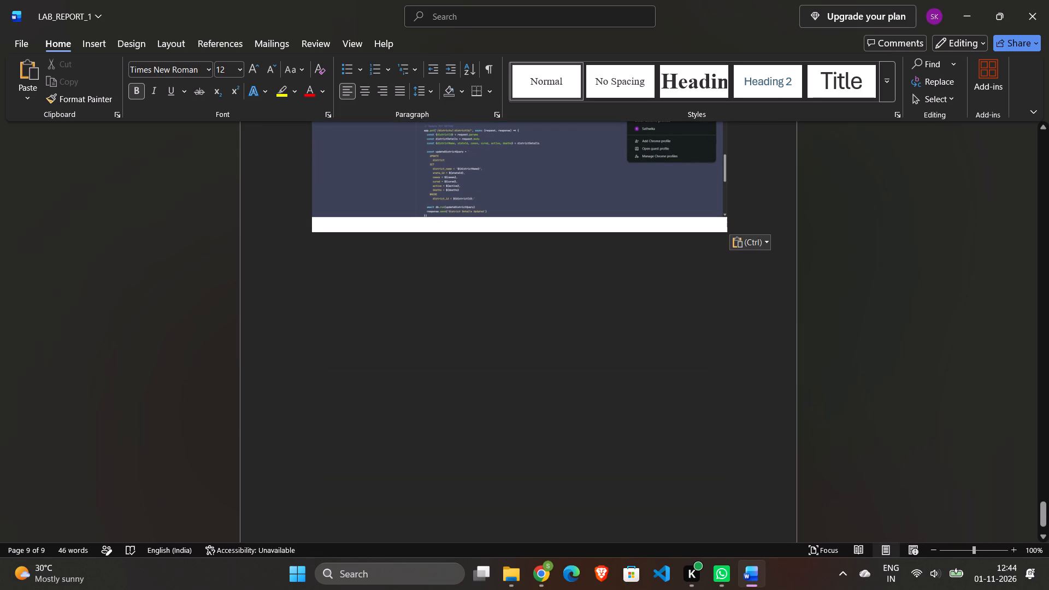
{"action": "left_click", "coordinate": [745, 226]}
{"action": "key", "text": "Return"}
{"action": "key", "text": "Return"}
{"action": "key", "text": "BackSpace"}
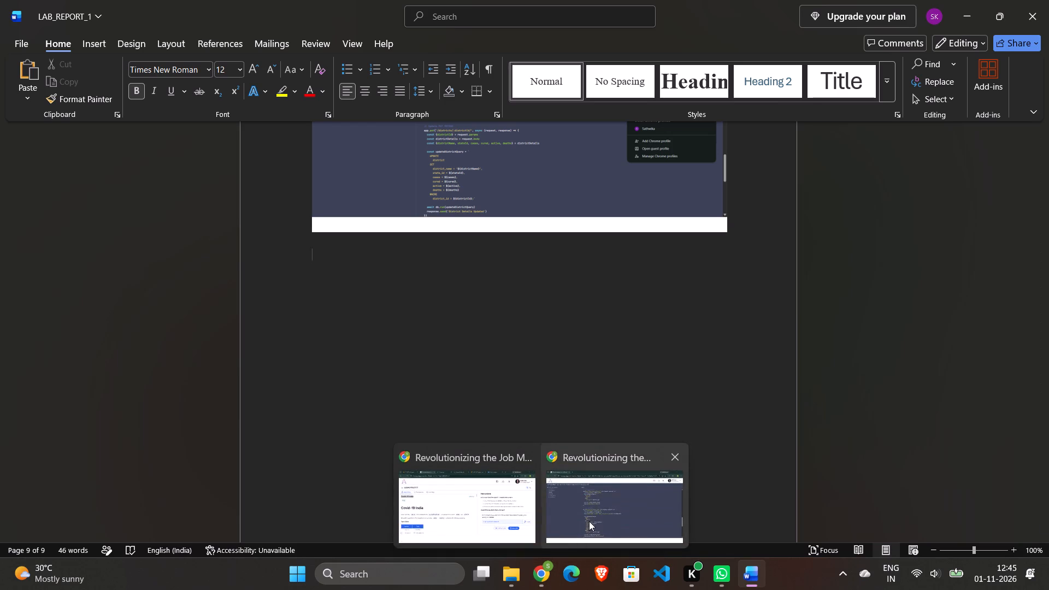
Switch to Chrome and capture the Get State Statistics and Get State Name of a District code through module.exports, with the browser profile details showing.
{"action": "left_click", "coordinate": [589, 521]}
{"action": "scroll", "coordinate": [527, 459], "scroll_direction": "down", "scroll_amount": 1}
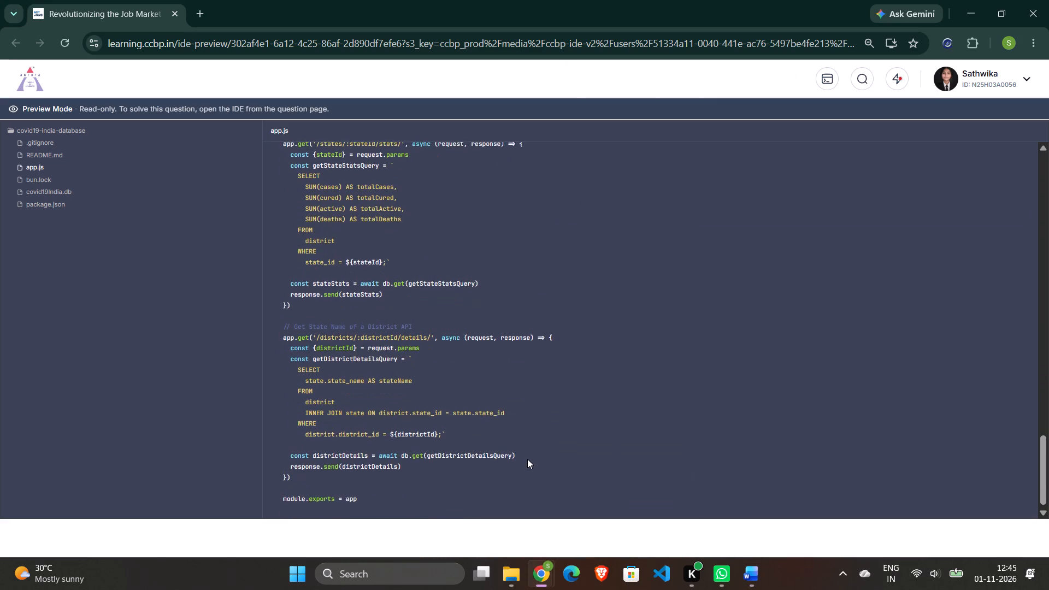
{"action": "scroll", "coordinate": [527, 459], "scroll_direction": "down", "scroll_amount": 2}
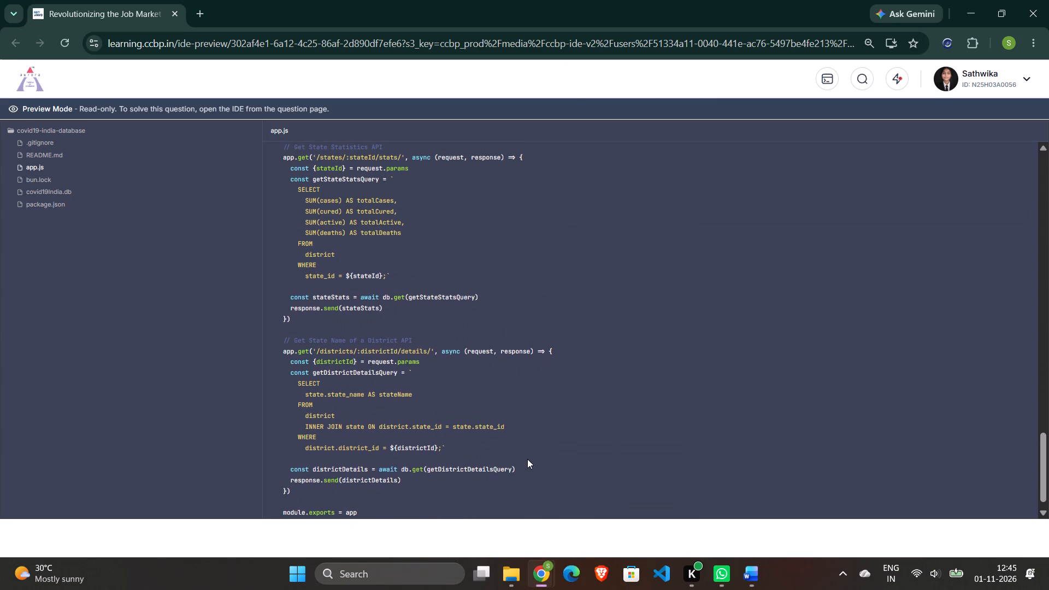
{"action": "scroll", "coordinate": [527, 459], "scroll_direction": "down", "scroll_amount": 1}
{"action": "left_click", "coordinate": [1014, 43]}
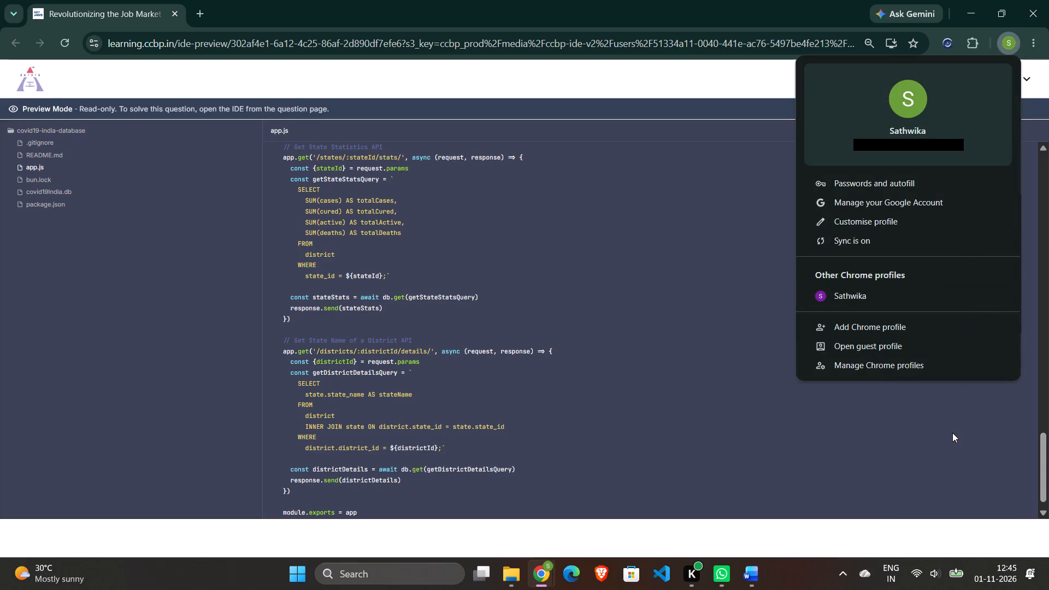
{"action": "key", "text": "Print"}
{"action": "left_click", "coordinate": [952, 433]}
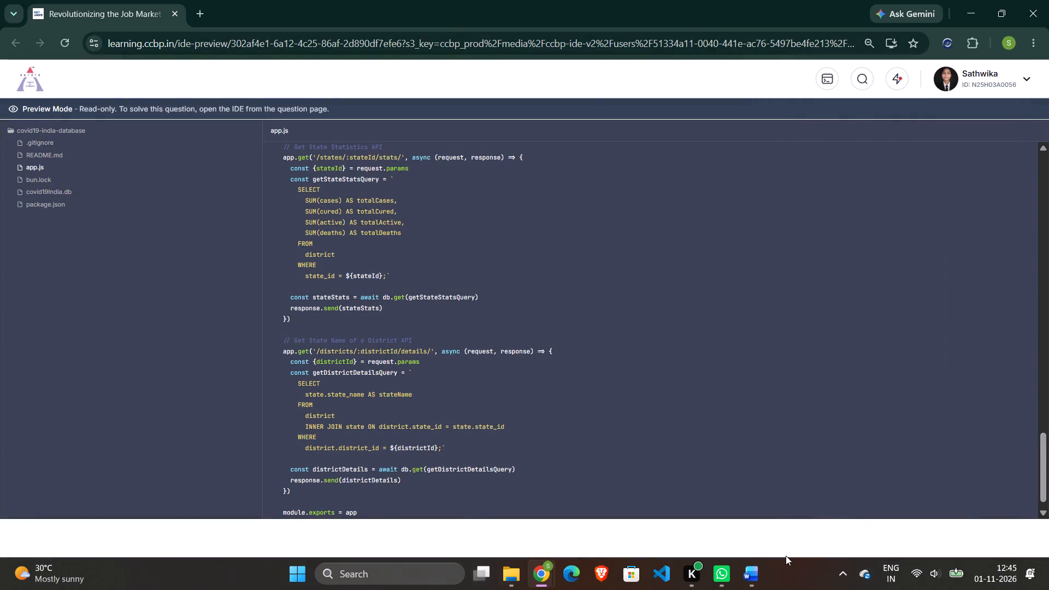
Switch to Word, paste the state statistics and district details capture below the DELETE and PUT capture, and continue onto page 10.
{"action": "left_click", "coordinate": [767, 521]}
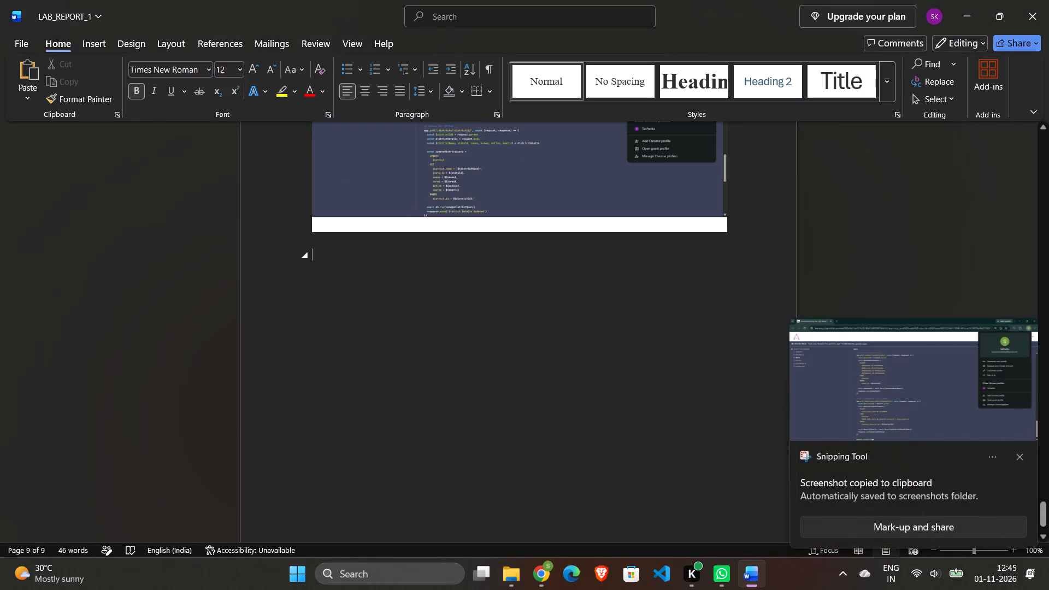
{"action": "key", "text": "ctrl+v"}
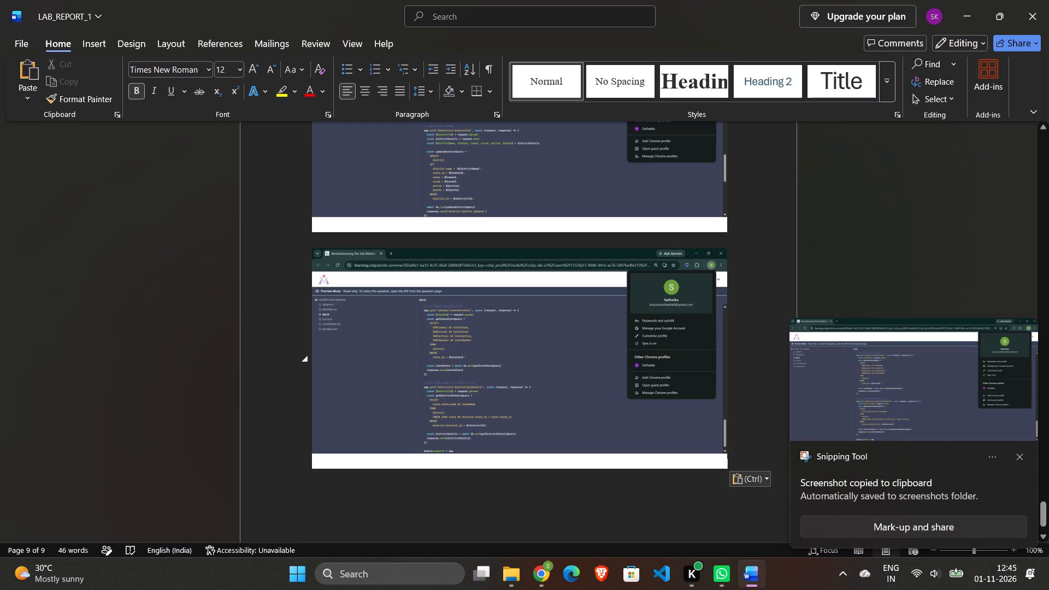
{"action": "scroll", "coordinate": [380, 420], "scroll_direction": "down", "scroll_amount": 2}
{"action": "key", "text": "Return"}
{"action": "key", "text": "Return"}
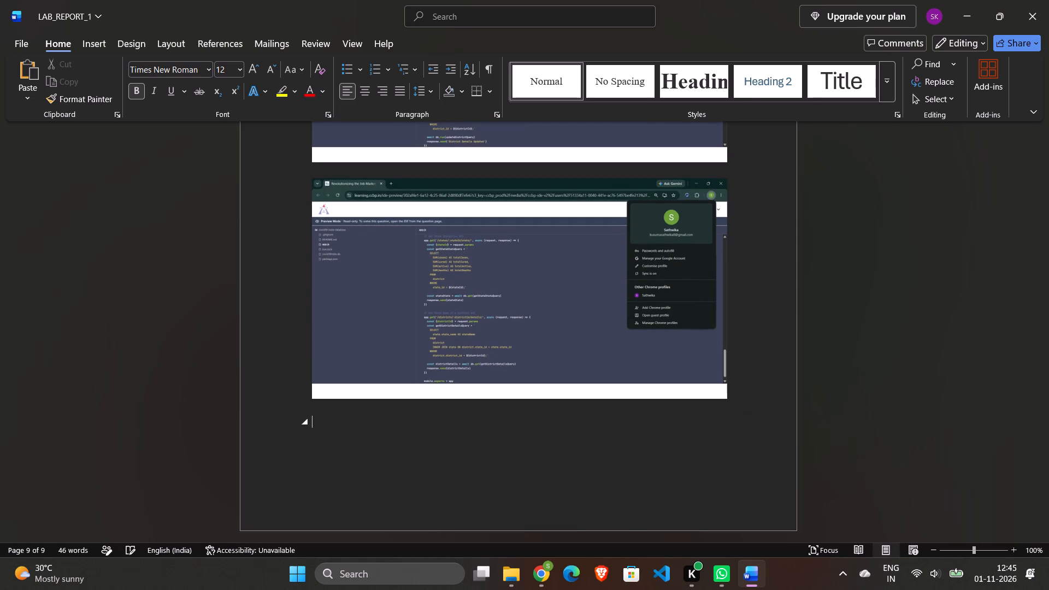
{"action": "key", "text": "Return"}
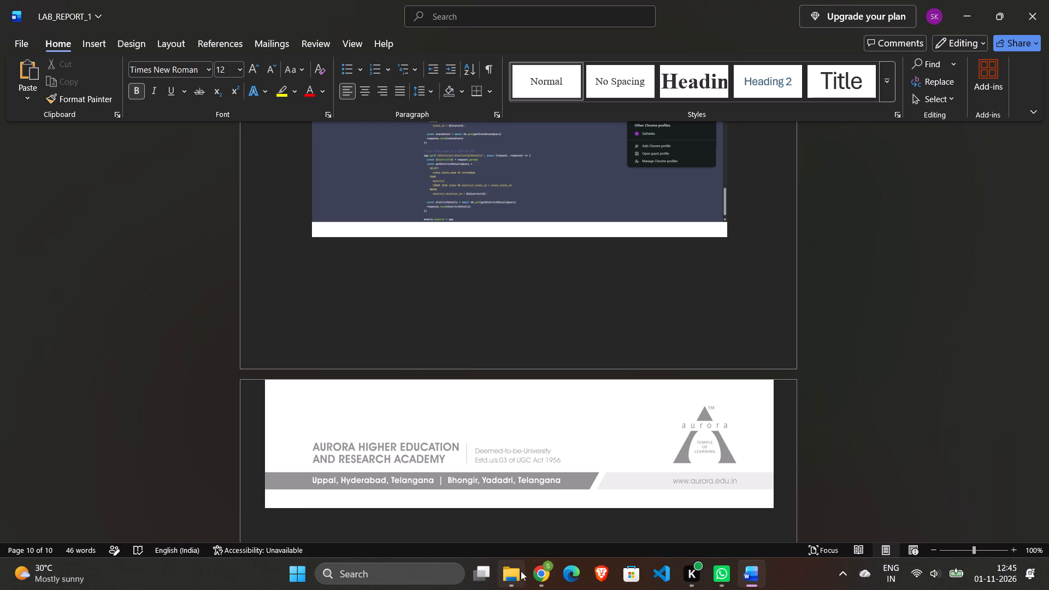
Switch to Chrome and close the finished Covid-19 India code preview window.
{"action": "left_click", "coordinate": [589, 507]}
{"action": "scroll", "coordinate": [456, 482], "scroll_direction": "down", "scroll_amount": 2}
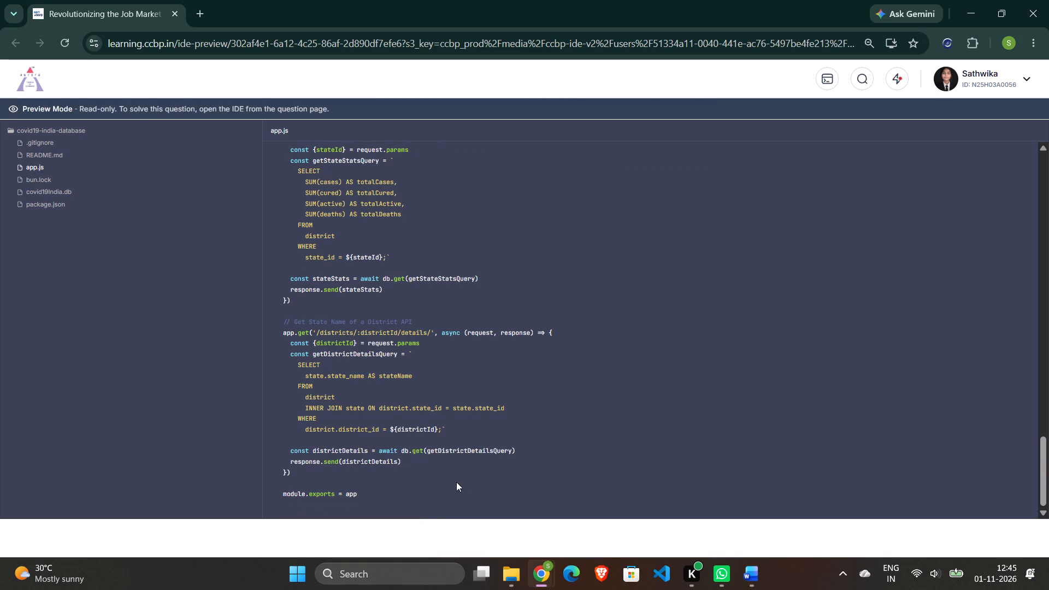
{"action": "left_click", "coordinate": [1038, 1]}
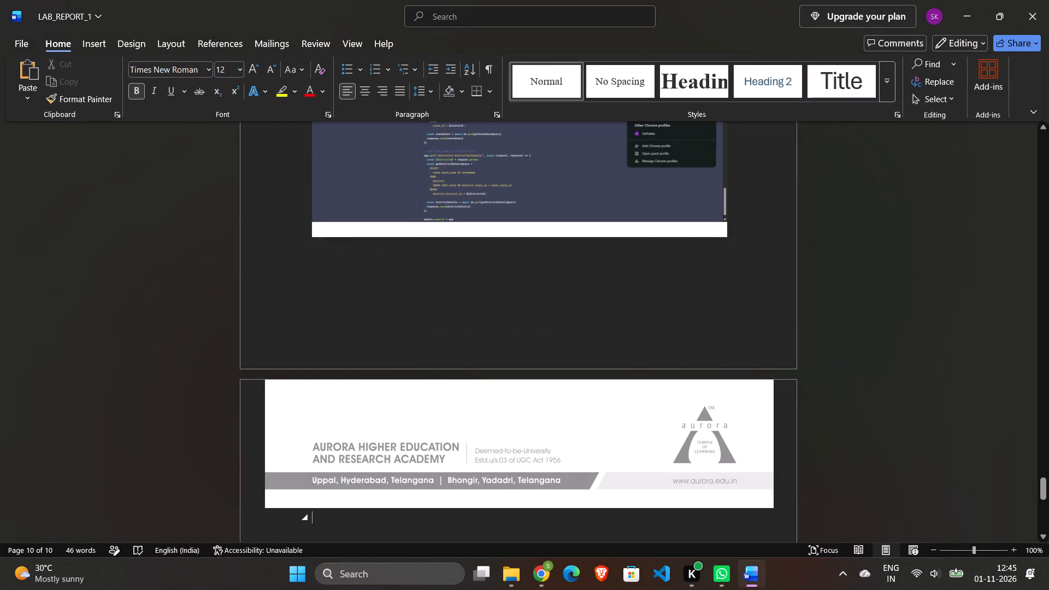
{"action": "left_click", "coordinate": [556, 587]}
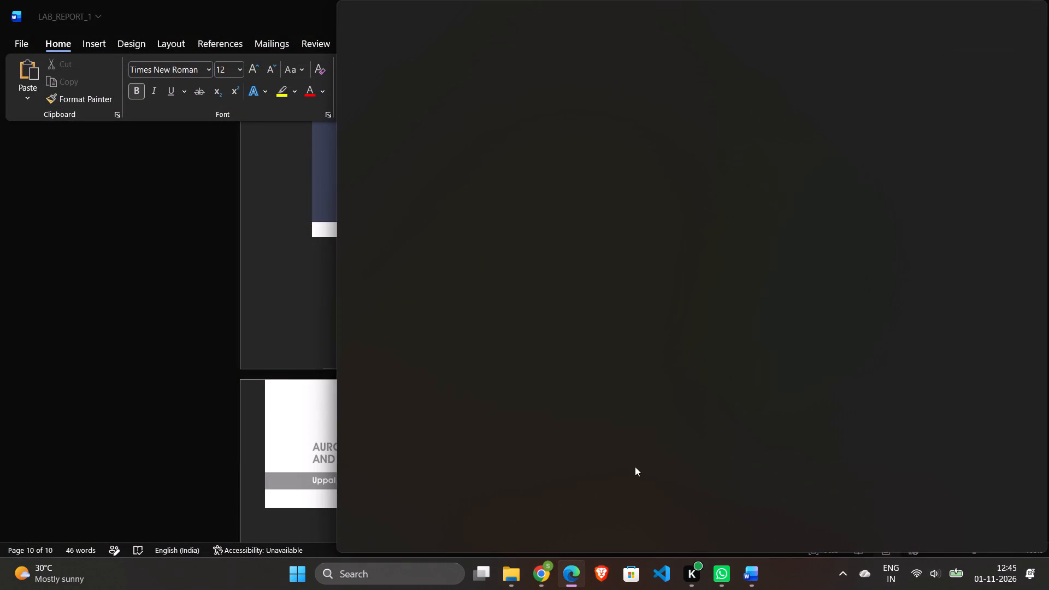
{"action": "left_click", "coordinate": [1040, 8]}
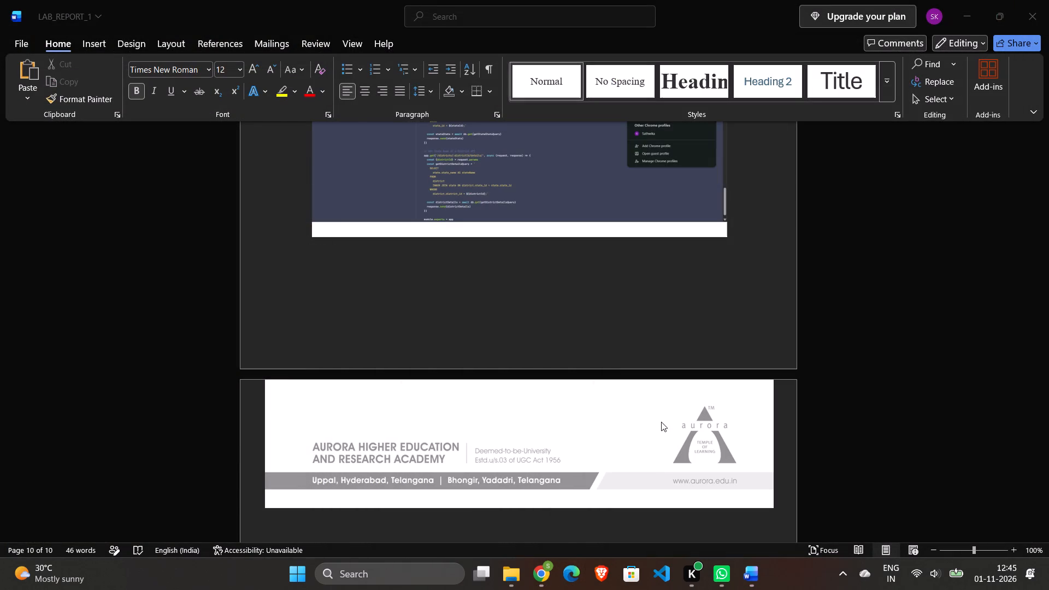
Switch to the Covid-19 India question page in Chrome and restore its zoom to 100%.
{"action": "left_click", "coordinate": [534, 570]}
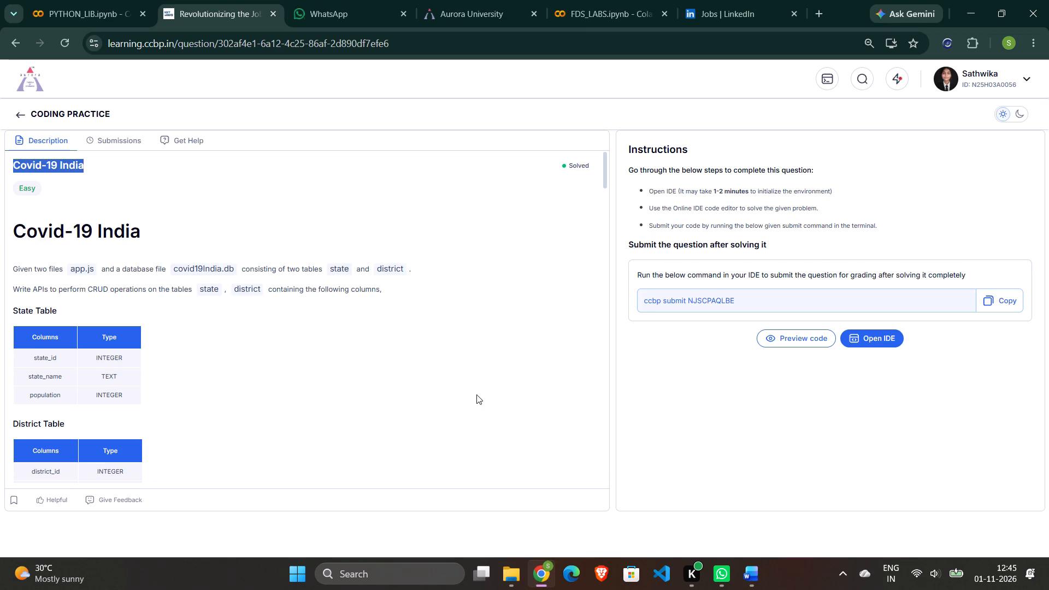
{"action": "key", "text": "ctrl+equal"}
{"action": "key", "text": "ctrl+equal"}
{"action": "key", "text": "ctrl+equal"}
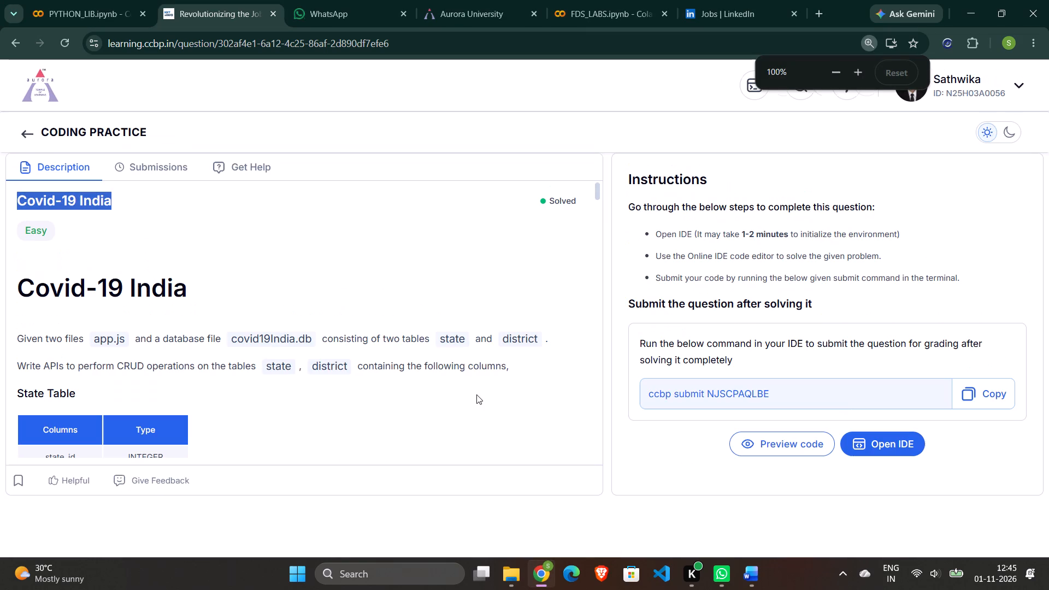
{"action": "key", "text": "ctrl+equal"}
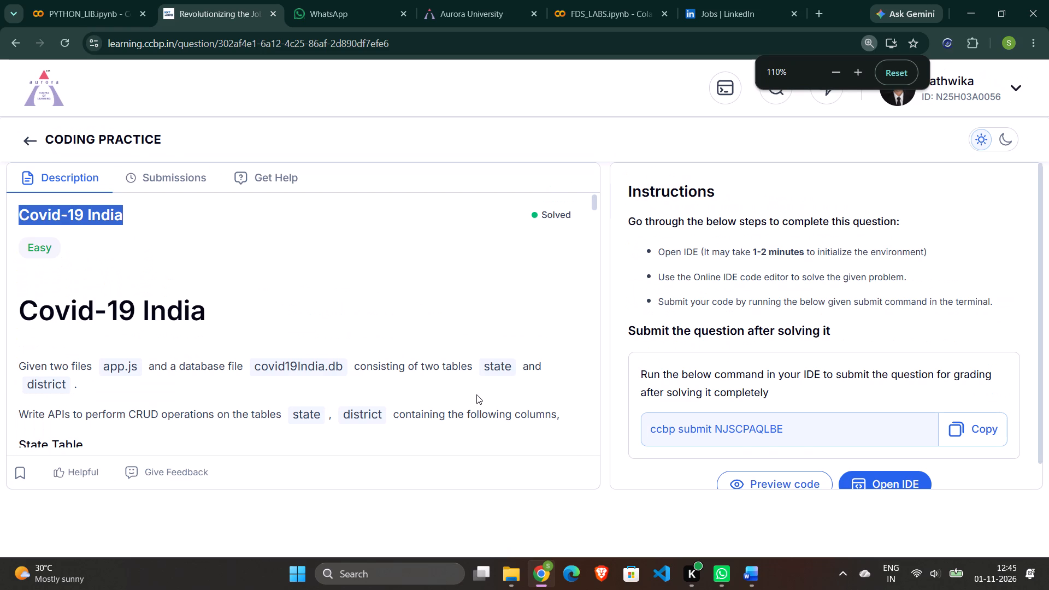
{"action": "key", "text": "ctrl+minus"}
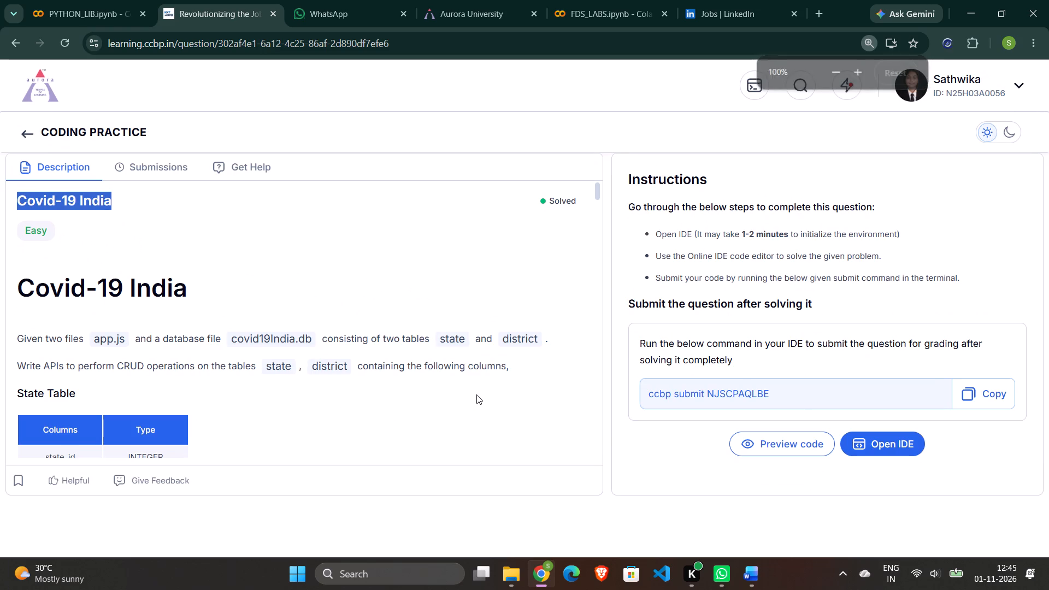
{"action": "key", "text": "ctrl+minus"}
{"action": "key", "text": "ctrl+equal"}
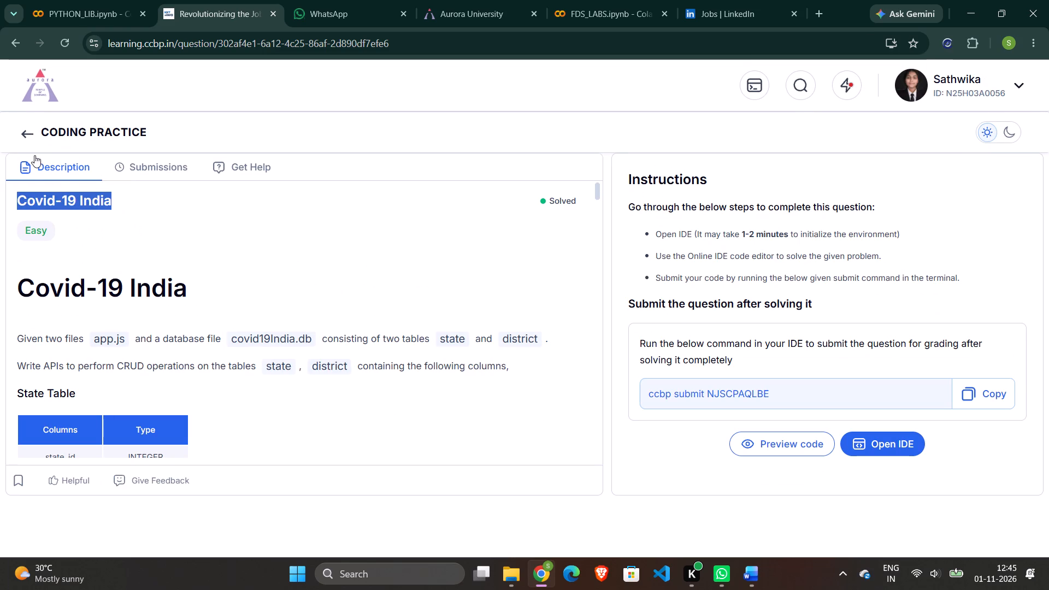
Return to the SQLite Coding Practice list, reload it, and open the Player Match Scores question.
{"action": "left_click", "coordinate": [26, 132]}
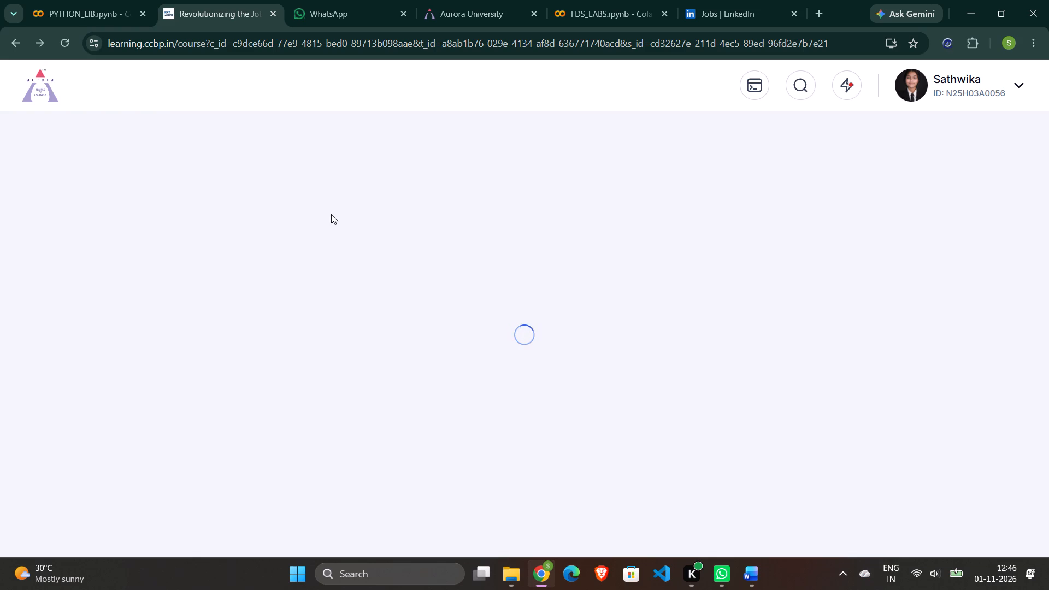
{"action": "left_click", "coordinate": [64, 49]}
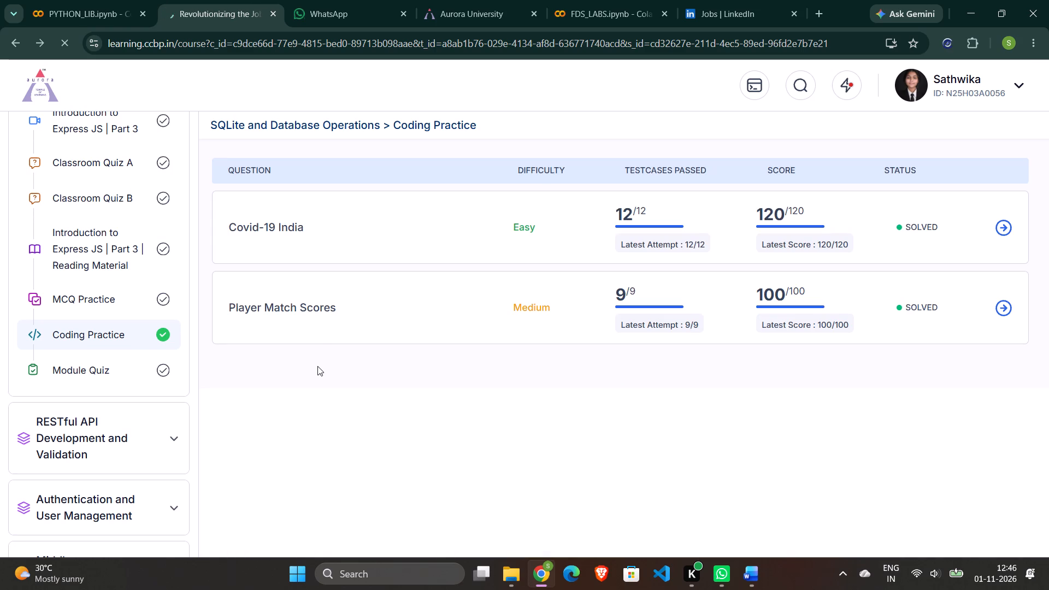
{"action": "left_click", "coordinate": [319, 319]}
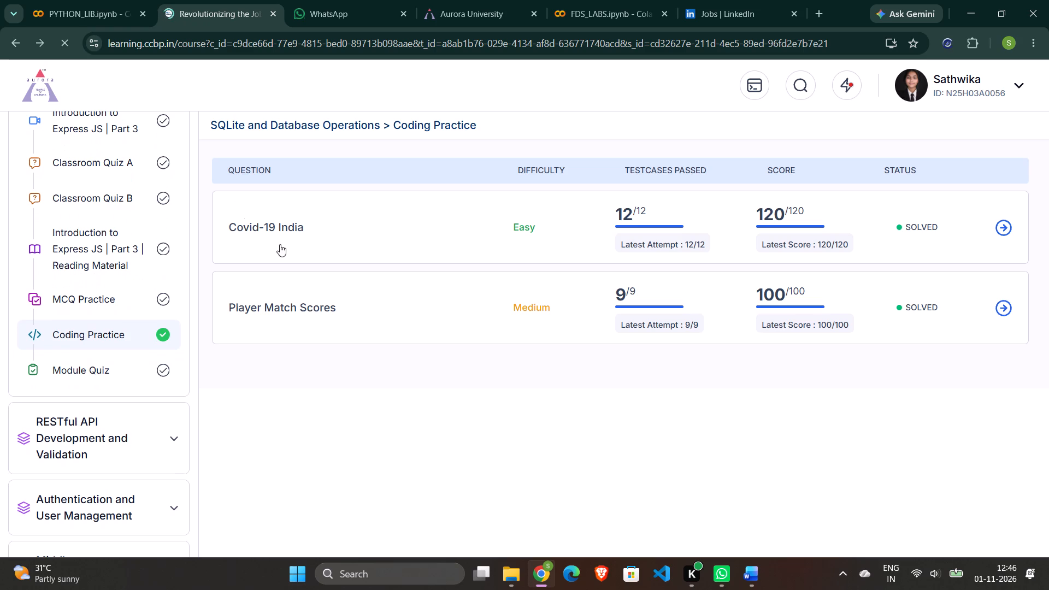
{"action": "left_click", "coordinate": [313, 310]}
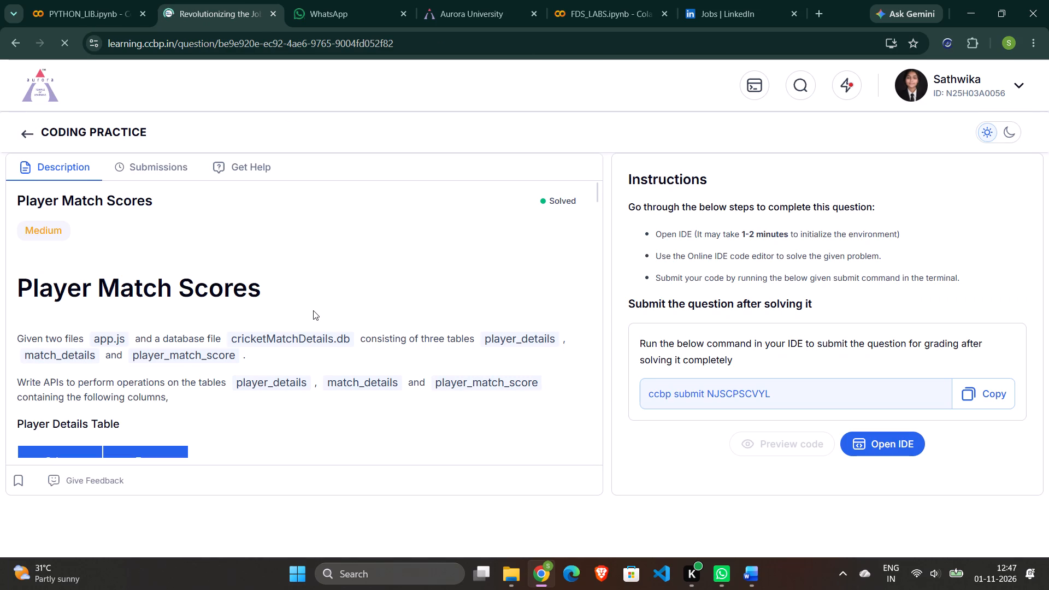
Copy the question title Player Match Scores and paste it into Word at the top of page 10 as a heading numbered 4.
{"action": "left_click_drag", "start_coordinate": [165, 204], "coordinate": [121, 198]}
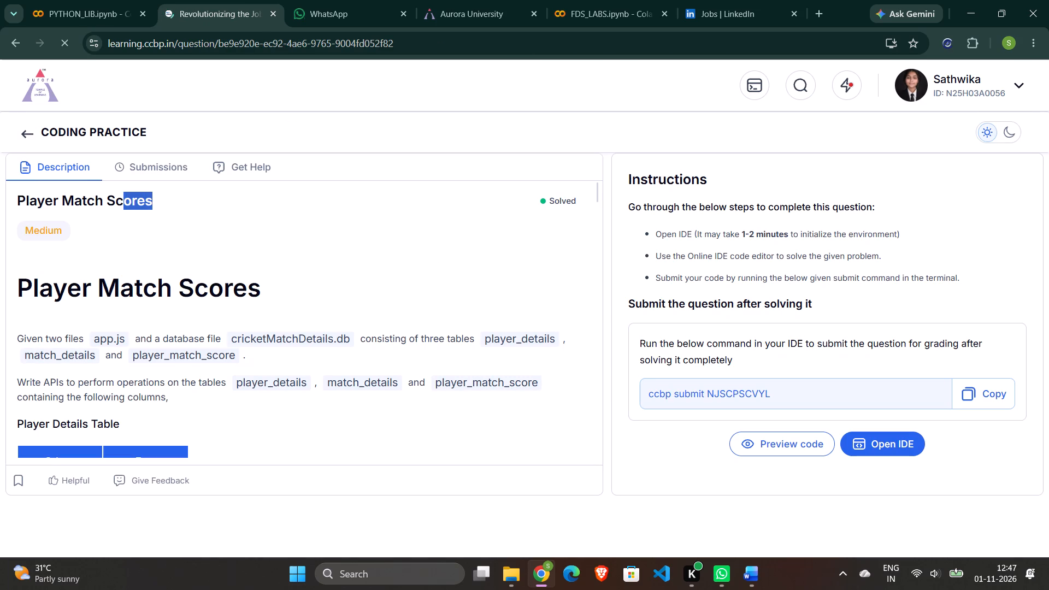
{"action": "left_click_drag", "start_coordinate": [121, 198], "coordinate": [14, 193]}
{"action": "key", "text": "ctrl+c"}
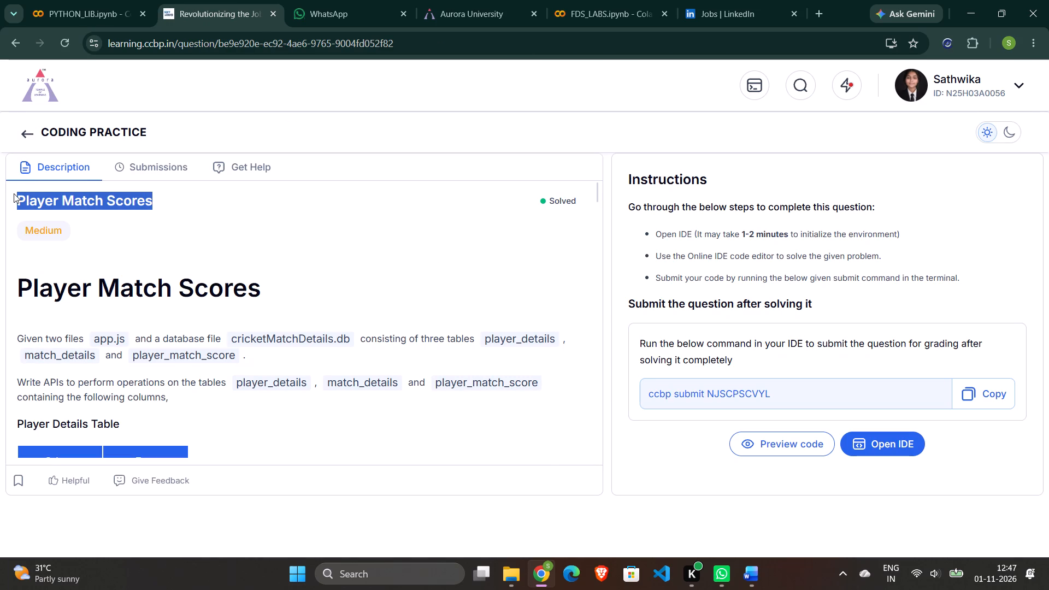
{"action": "left_click", "coordinate": [741, 570]}
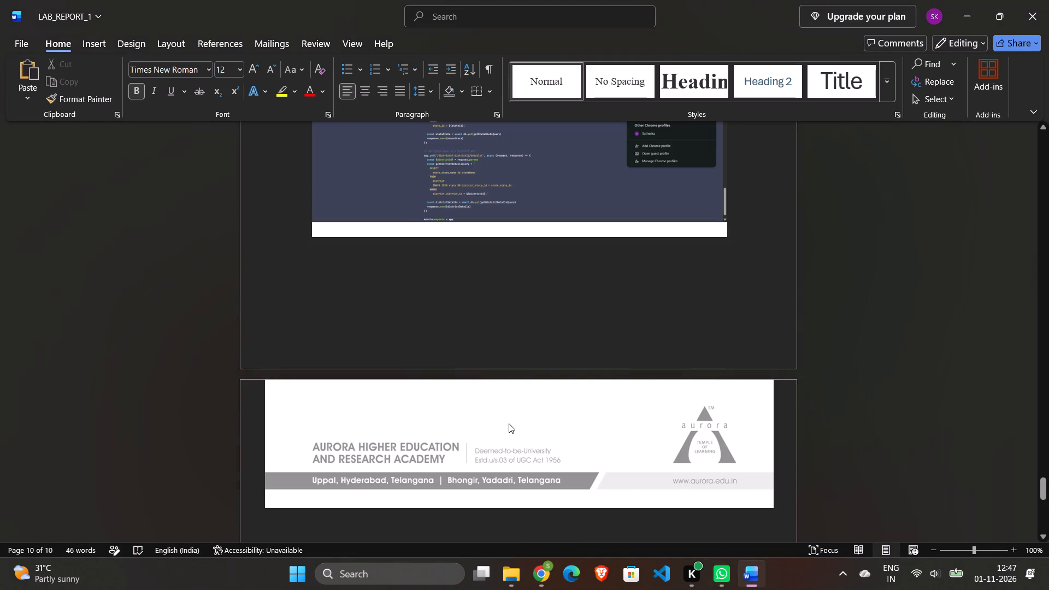
{"action": "scroll", "coordinate": [509, 423], "scroll_direction": "down", "scroll_amount": 1}
{"action": "left_click", "coordinate": [319, 286]}
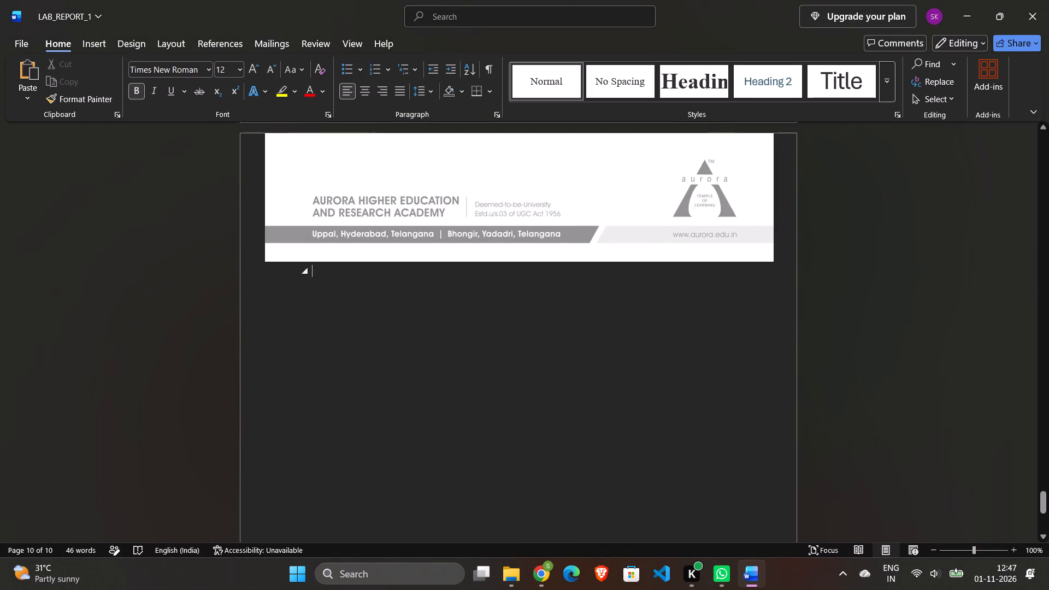
{"action": "key", "text": "ctrl+v"}
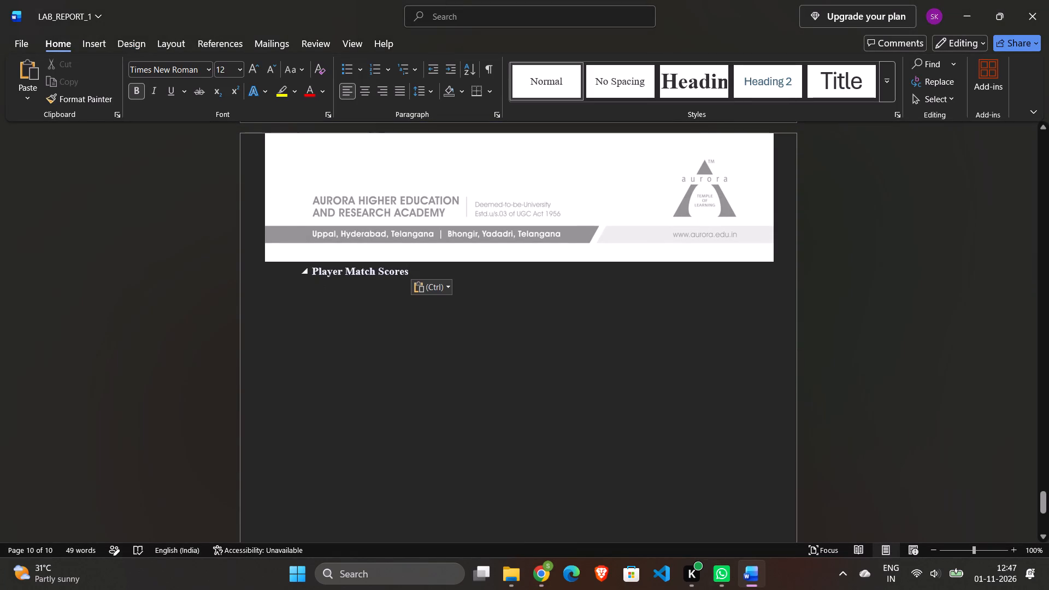
{"action": "left_click", "coordinate": [310, 270]}
{"action": "type", "text": "4."}
{"action": "key", "text": "space"}
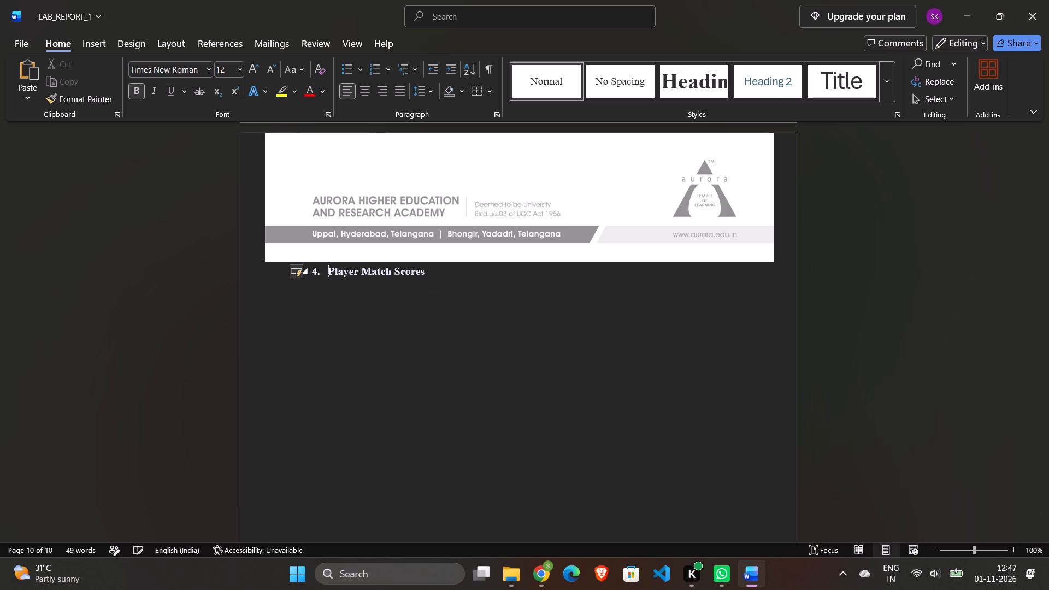
Start an unnumbered line at the left margin below the Player Match Scores heading.
{"action": "left_click", "coordinate": [311, 272]}
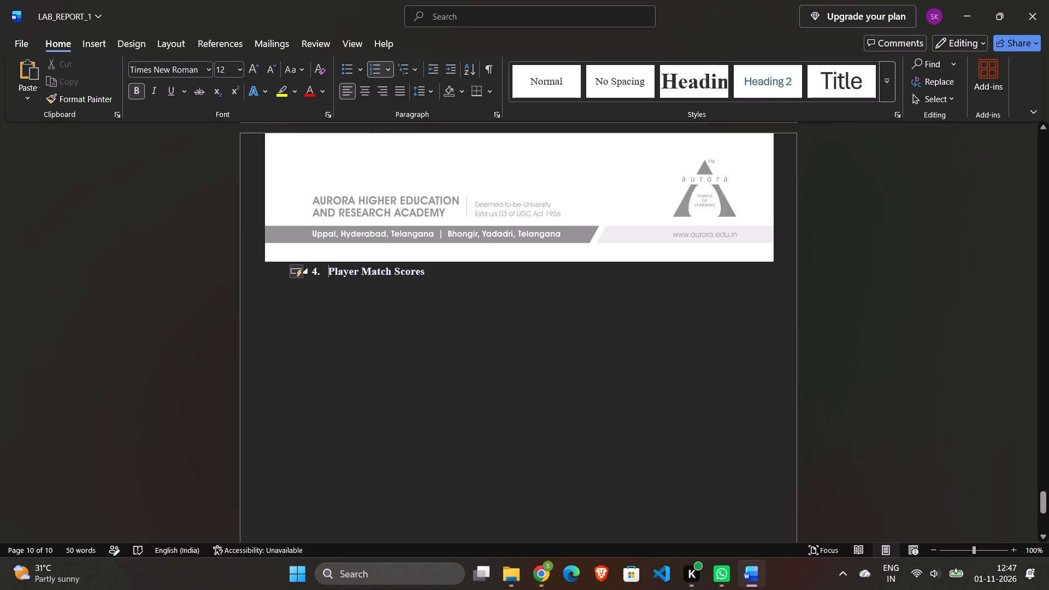
{"action": "key", "text": "Left"}
{"action": "left_click", "coordinate": [442, 275]}
{"action": "key", "text": "Return"}
{"action": "key", "text": "BackSpace"}
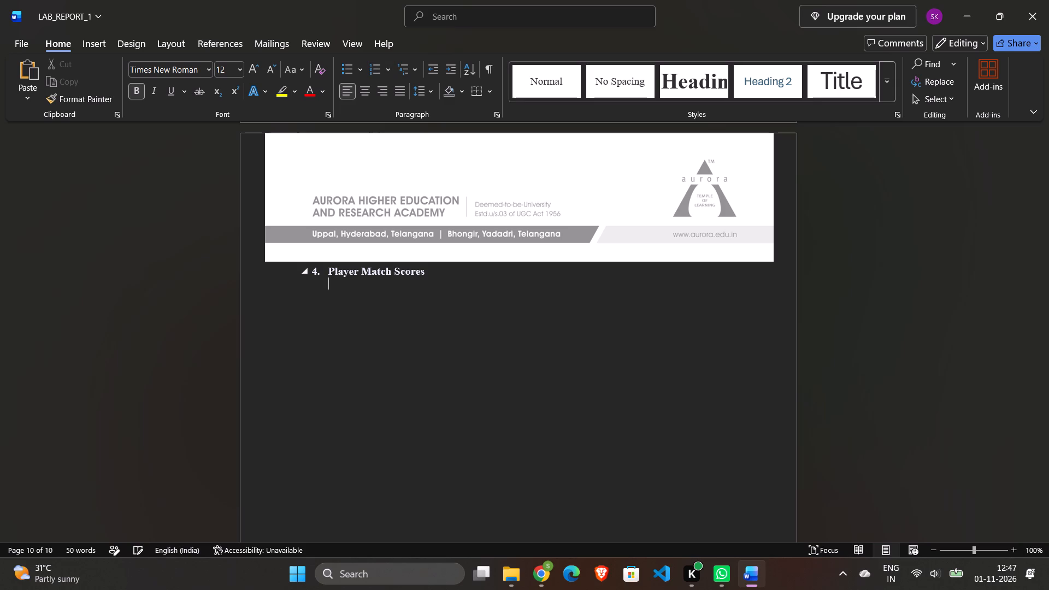
{"action": "left_click_drag", "start_coordinate": [473, 264], "coordinate": [428, 268]}
{"action": "left_click_drag", "start_coordinate": [428, 268], "coordinate": [439, 270]}
{"action": "left_click_drag", "start_coordinate": [439, 270], "coordinate": [321, 270]}
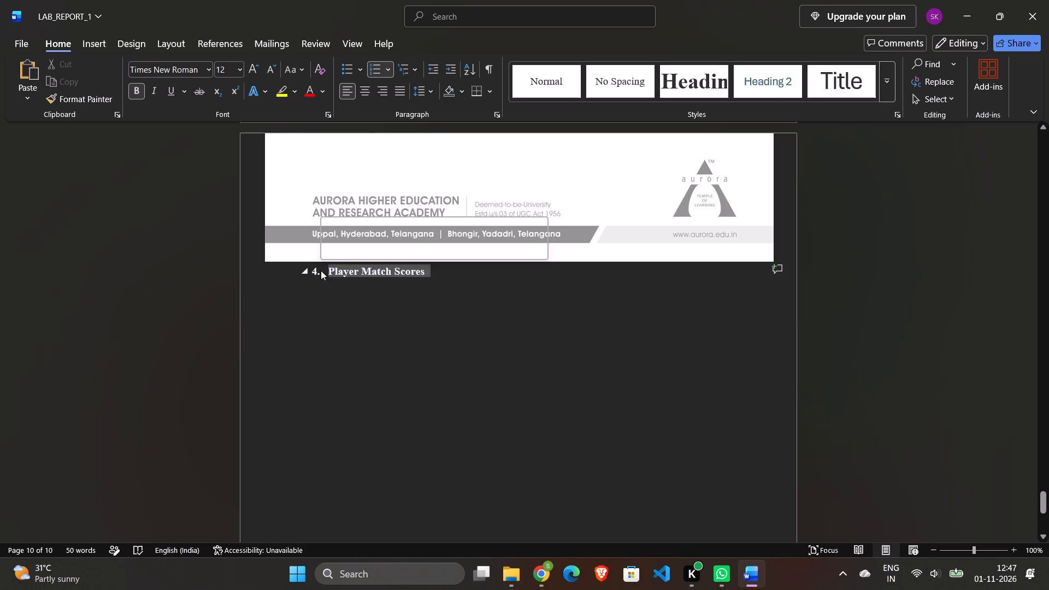
{"action": "left_click", "coordinate": [404, 332]}
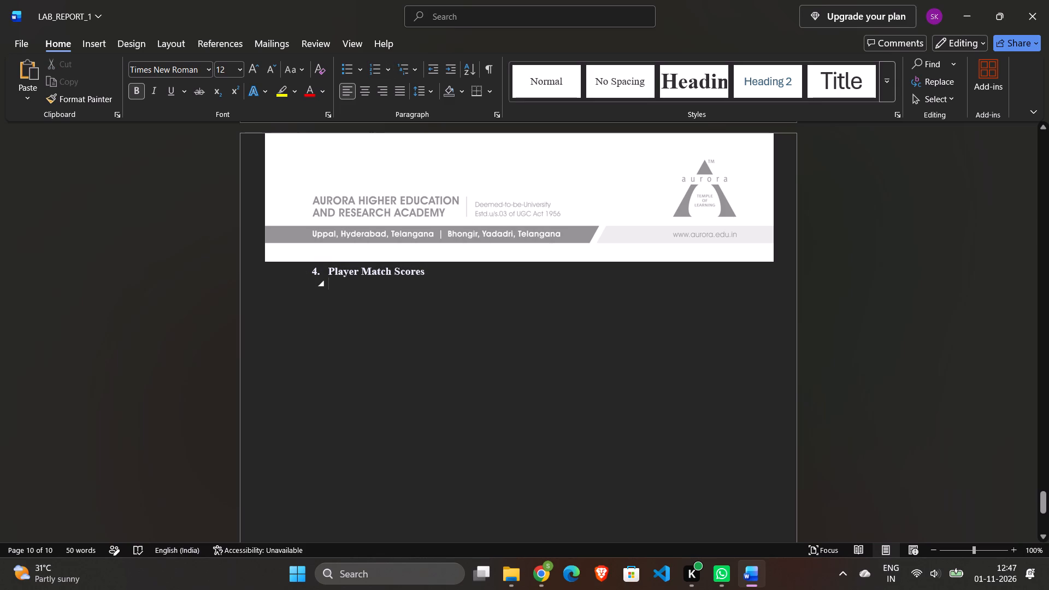
{"action": "key", "text": "BackSpace"}
Switch to Chrome, open the Player Match Scores code preview, and reload the preview page.
{"action": "left_click", "coordinate": [535, 569]}
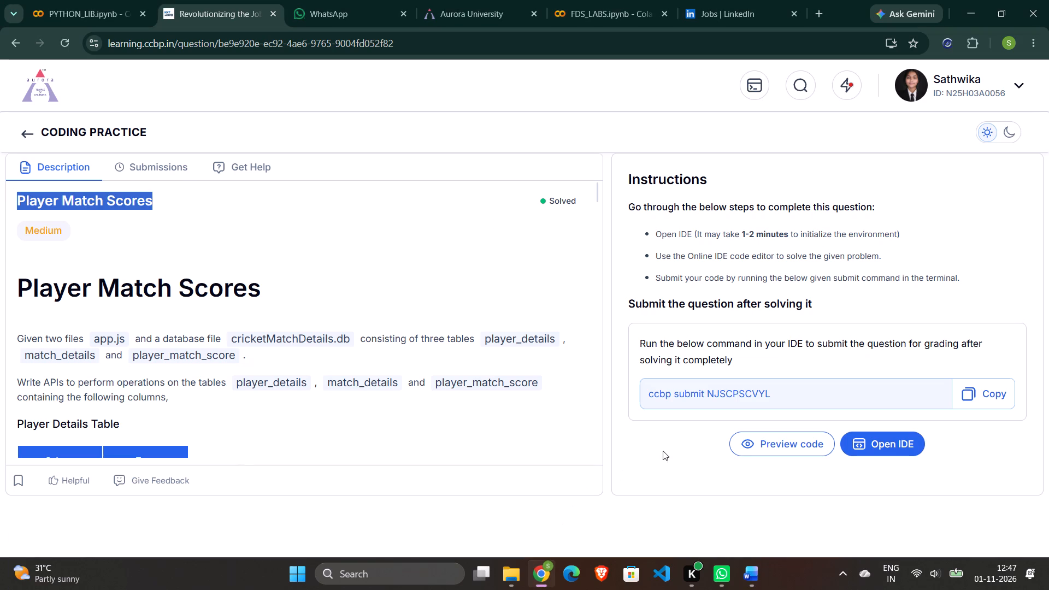
{"action": "left_click", "coordinate": [751, 442]}
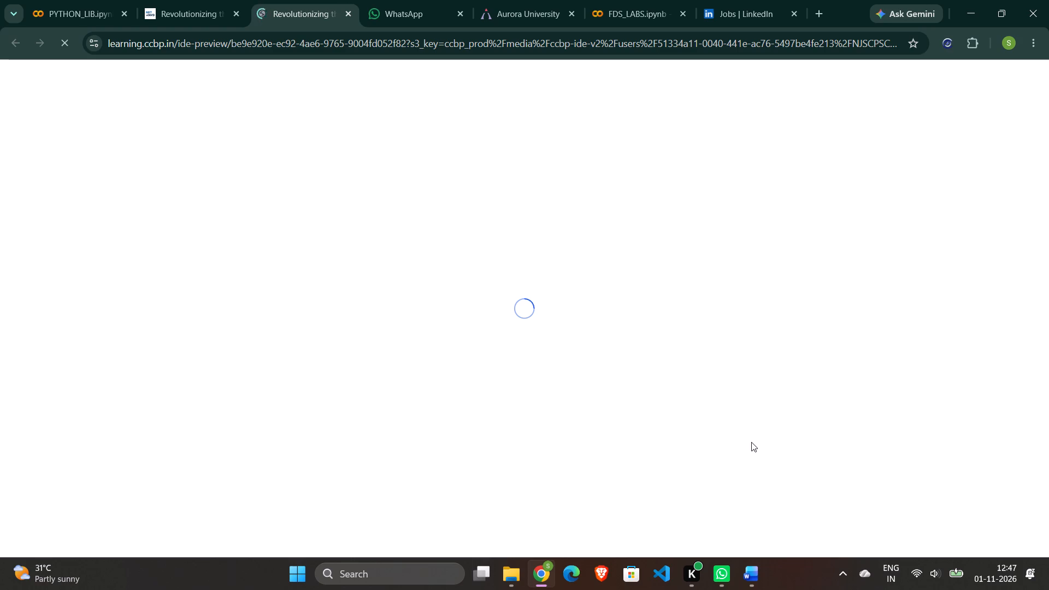
{"action": "scroll", "coordinate": [356, 326], "scroll_direction": "down", "scroll_amount": 1}
{"action": "left_click", "coordinate": [61, 47]}
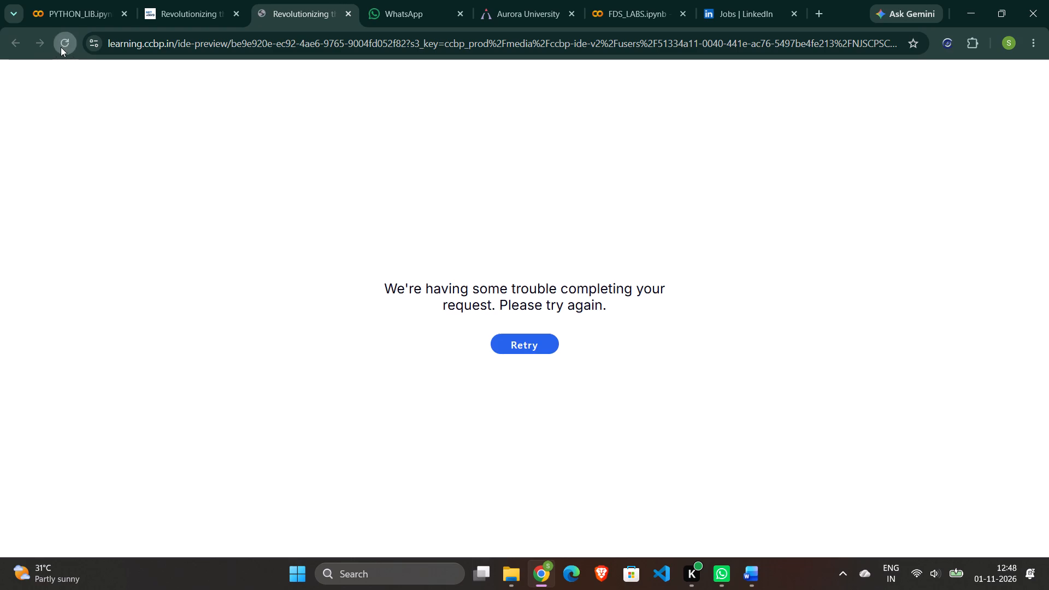
{"action": "left_click", "coordinate": [61, 37]}
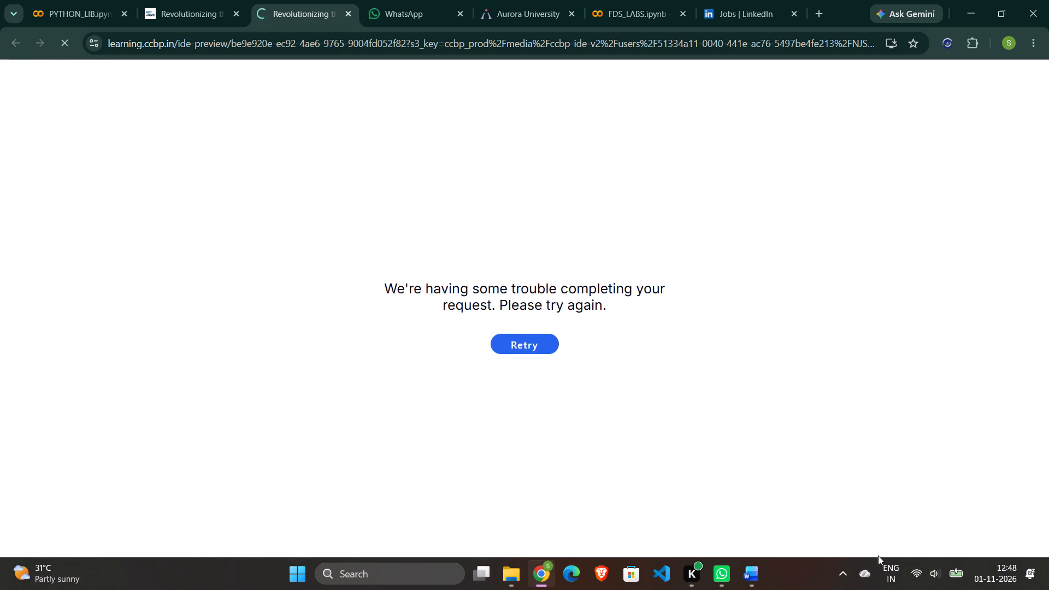
Check the network connection in the Windows quick settings while the code preview loads.
{"action": "left_click", "coordinate": [930, 577]}
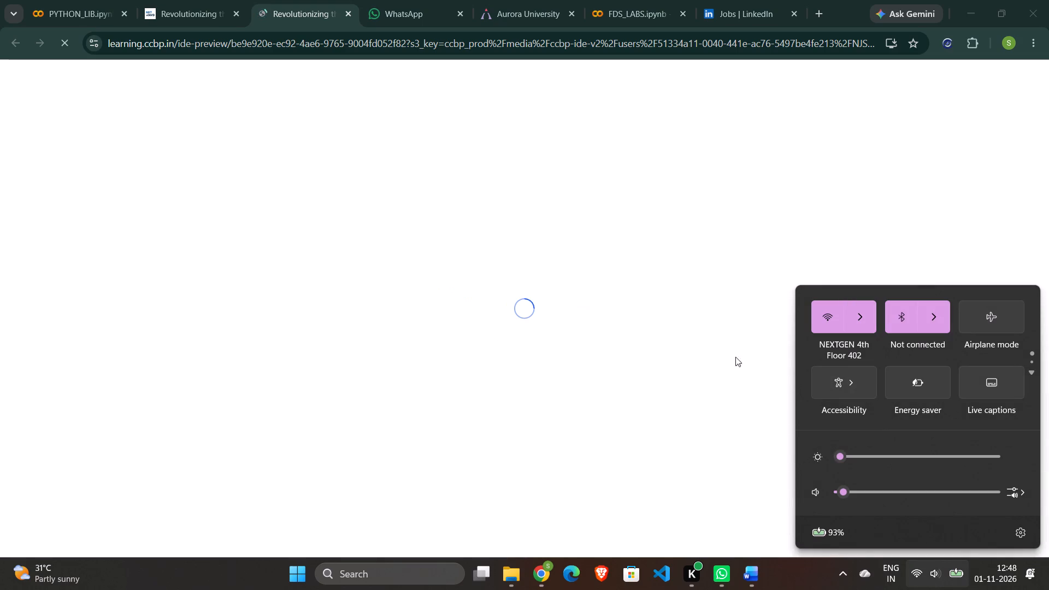
{"action": "left_click", "coordinate": [675, 402]}
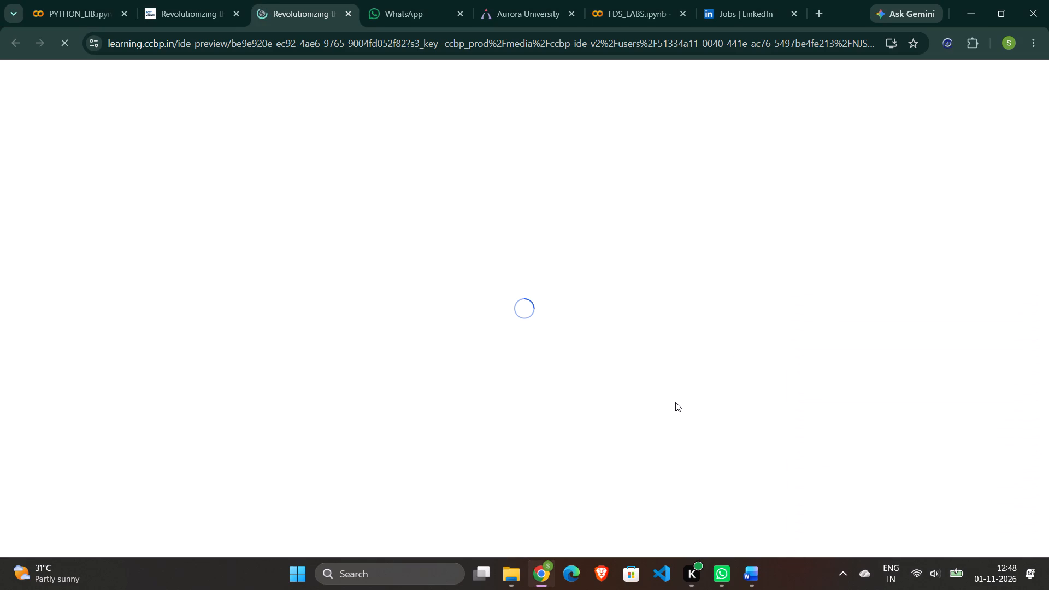
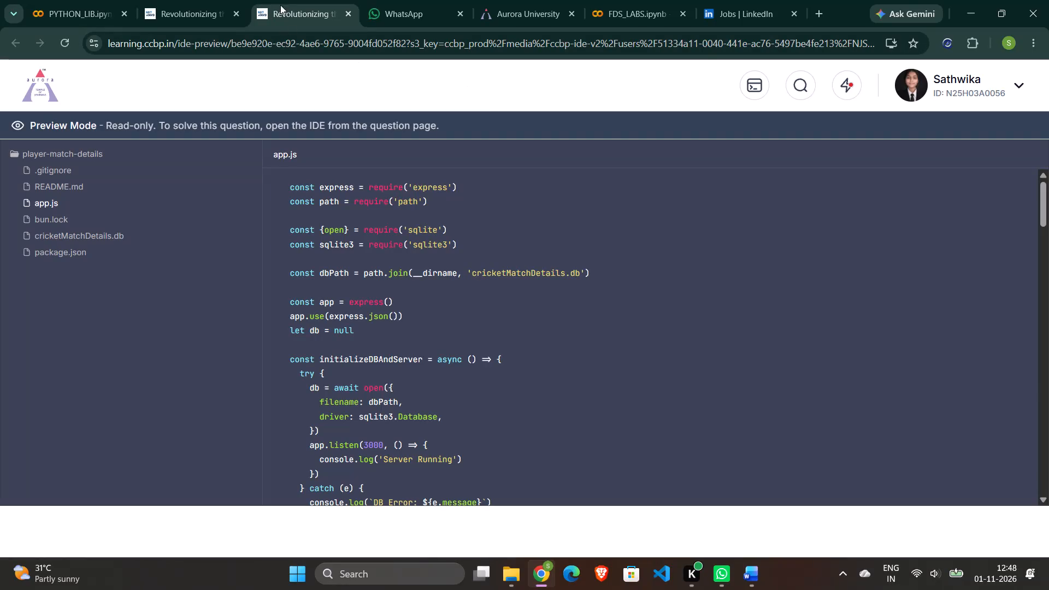
Detach the Player Match Scores code preview tab into its own Chrome window and maximize that window.
{"action": "left_click_drag", "start_coordinate": [287, 7], "coordinate": [302, 47]}
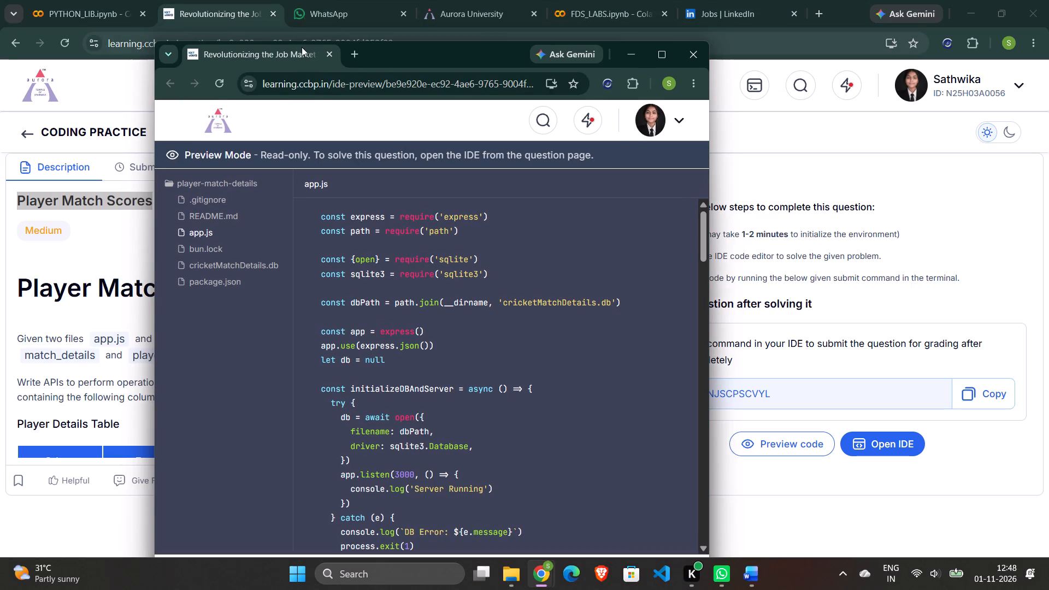
{"action": "left_click", "coordinate": [654, 57]}
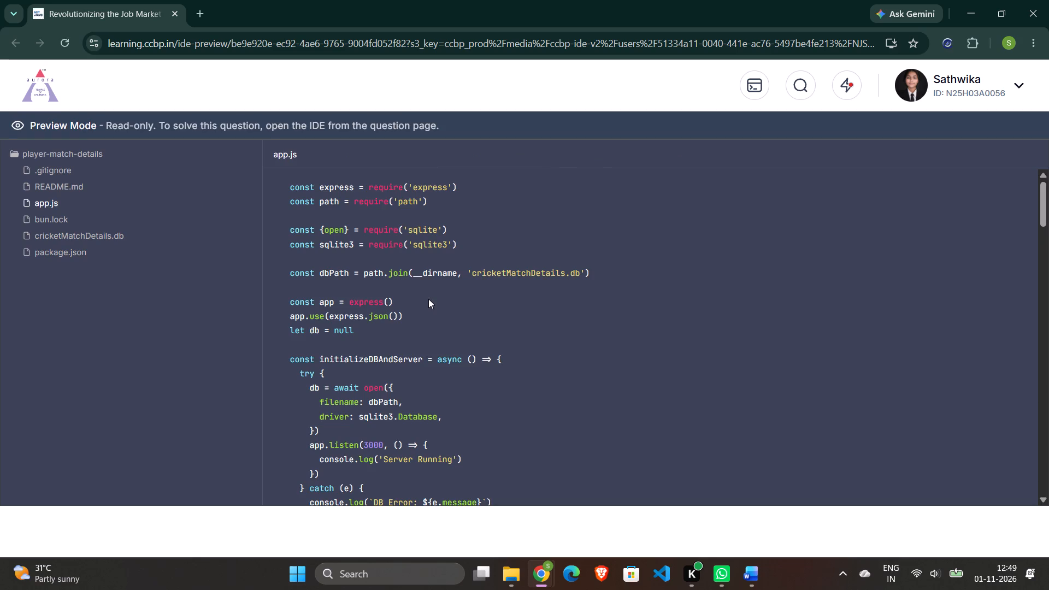
Capture a full-screen screenshot of the opening app.js code through initializeDBAndServer() at 90% zoom, with the Chrome profile card open.
{"action": "key", "text": "ctrl+minus"}
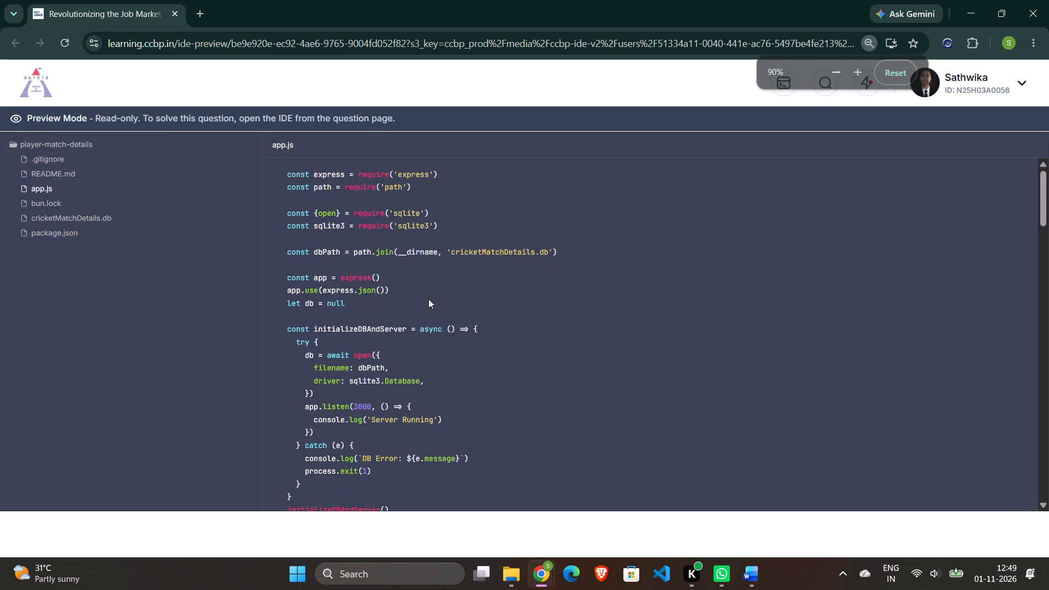
{"action": "key", "text": "ctrl+minus"}
{"action": "scroll", "coordinate": [545, 369], "scroll_direction": "up", "scroll_amount": 1}
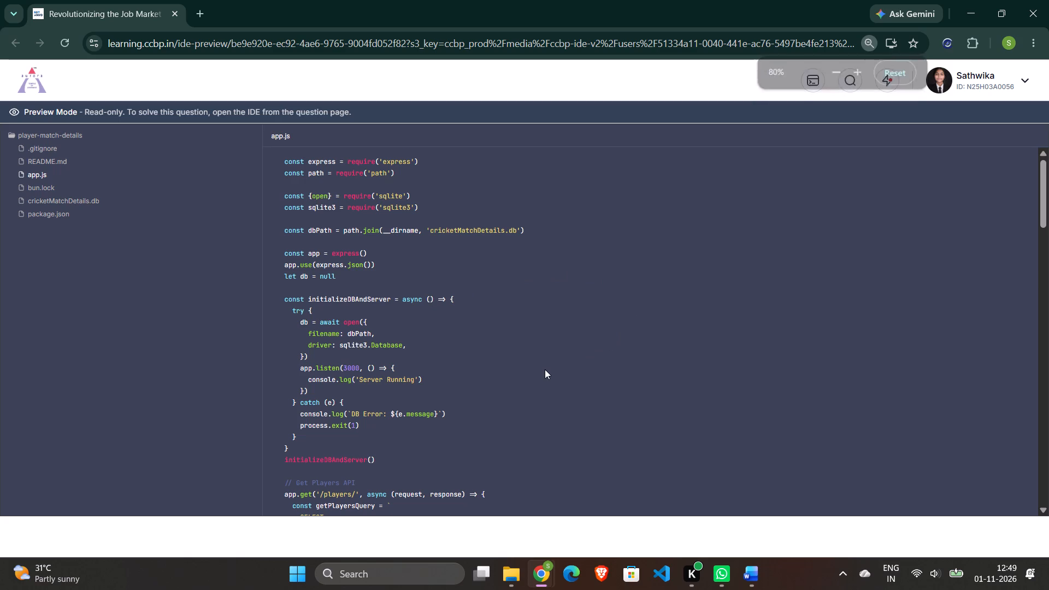
{"action": "scroll", "coordinate": [545, 369], "scroll_direction": "up", "scroll_amount": 1}
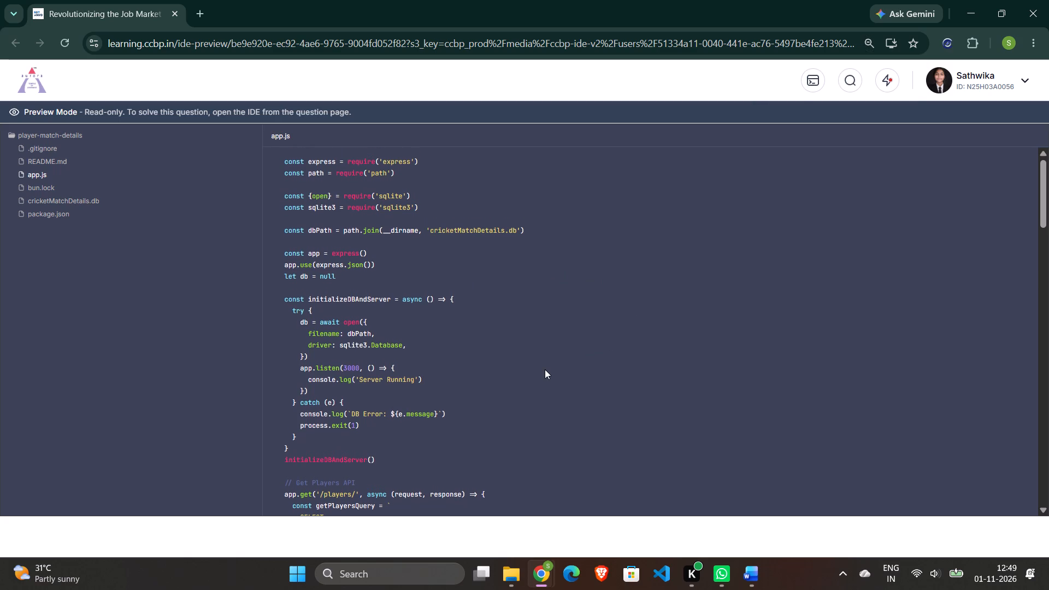
{"action": "key", "text": "ctrl+minus"}
{"action": "key", "text": "ctrl+equal"}
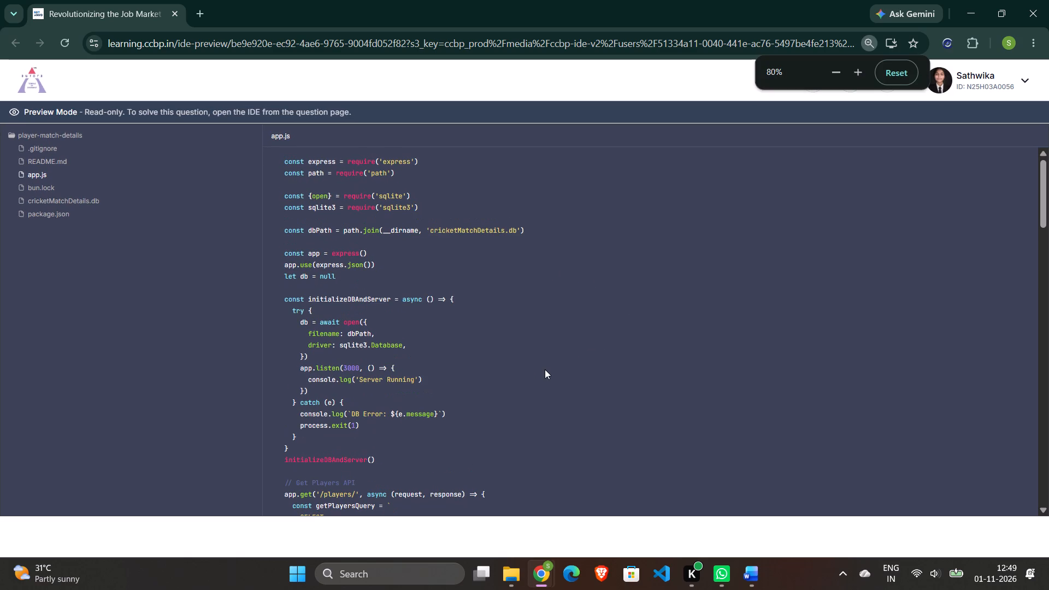
{"action": "key", "text": "ctrl+equal"}
{"action": "scroll", "coordinate": [518, 379], "scroll_direction": "down", "scroll_amount": 1}
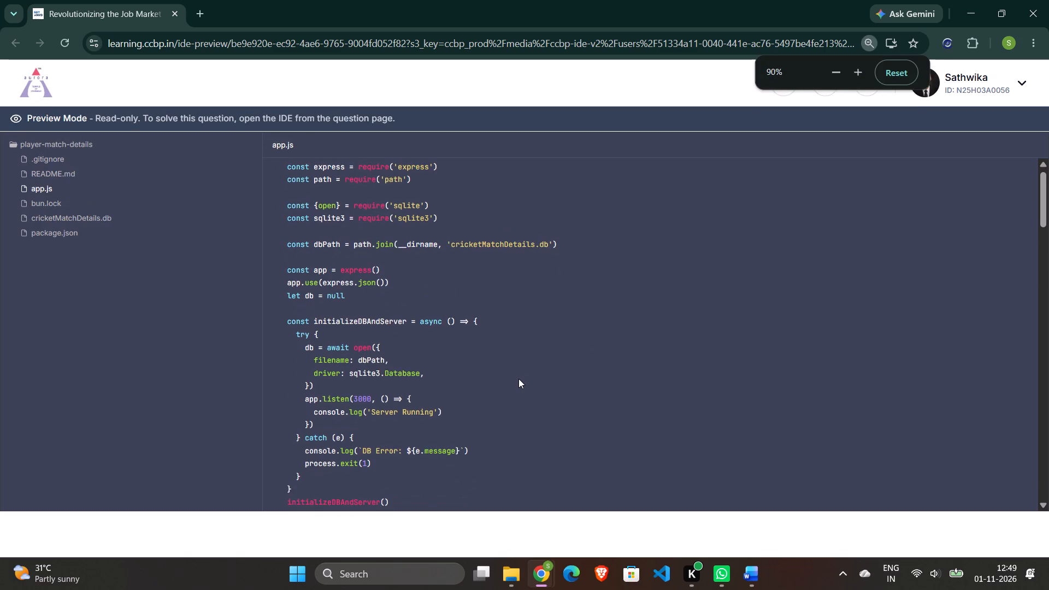
{"action": "scroll", "coordinate": [518, 379], "scroll_direction": "down", "scroll_amount": 1}
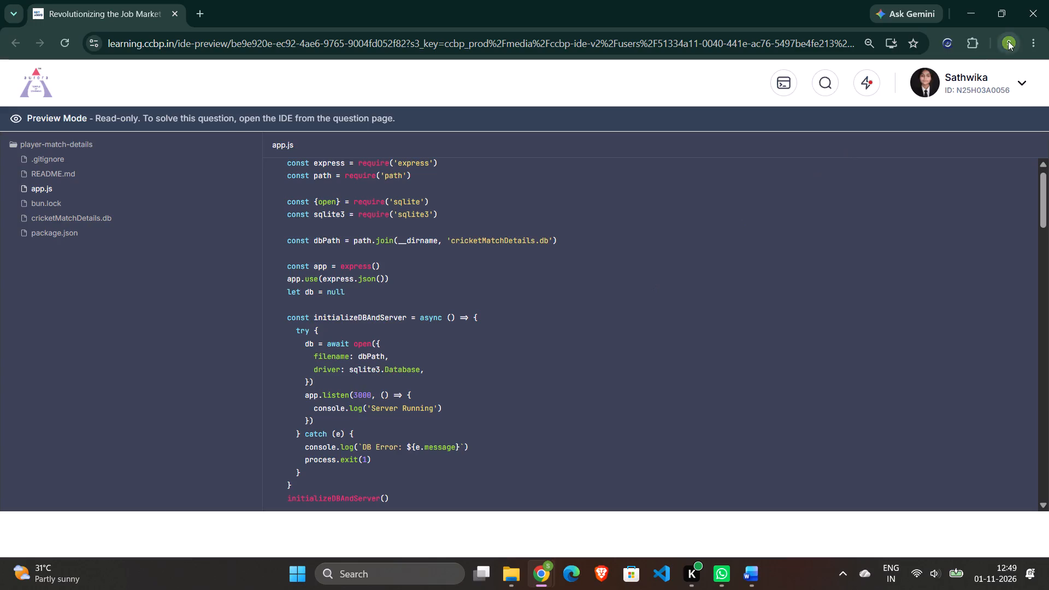
{"action": "left_click", "coordinate": [1008, 41]}
{"action": "key", "text": "Print"}
{"action": "key", "text": "minus"}
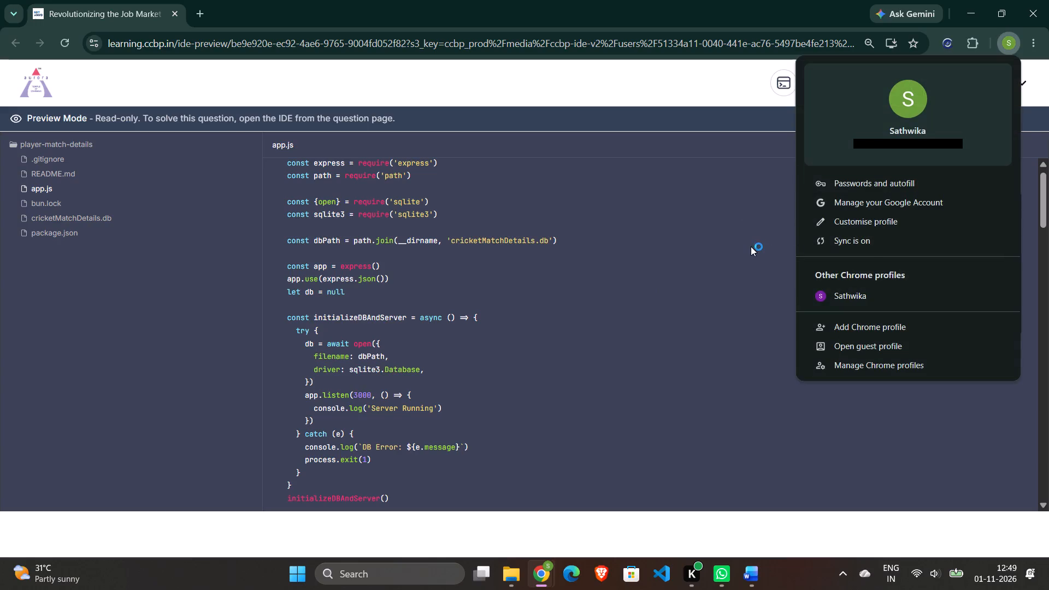
{"action": "left_click", "coordinate": [751, 246]}
Switch to Word, paste the screenshot below the Player Match Scores heading, and start a new line under it.
{"action": "left_click", "coordinate": [762, 563]}
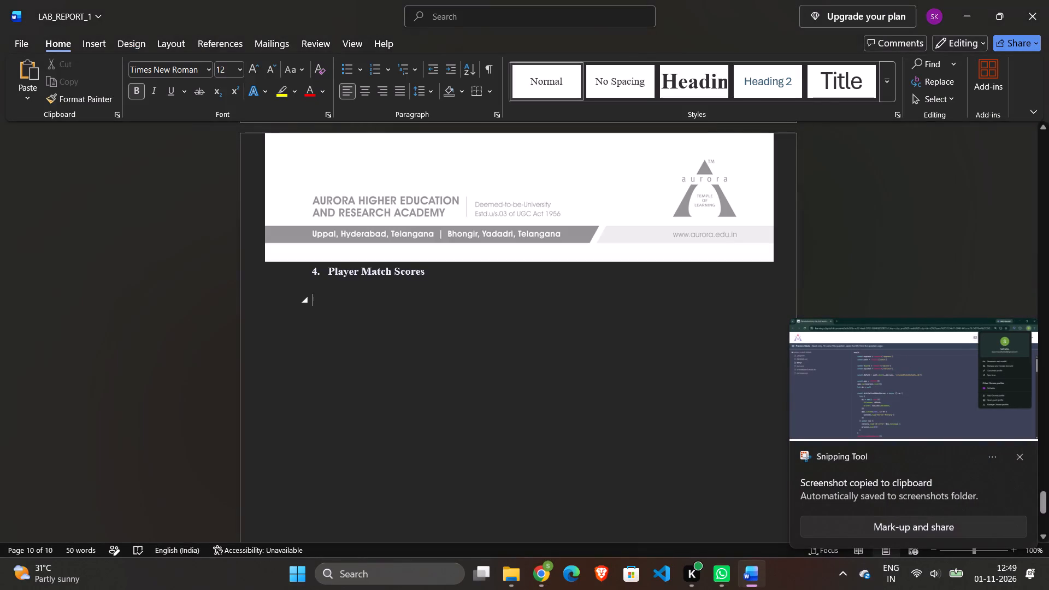
{"action": "key", "text": "ctrl+v"}
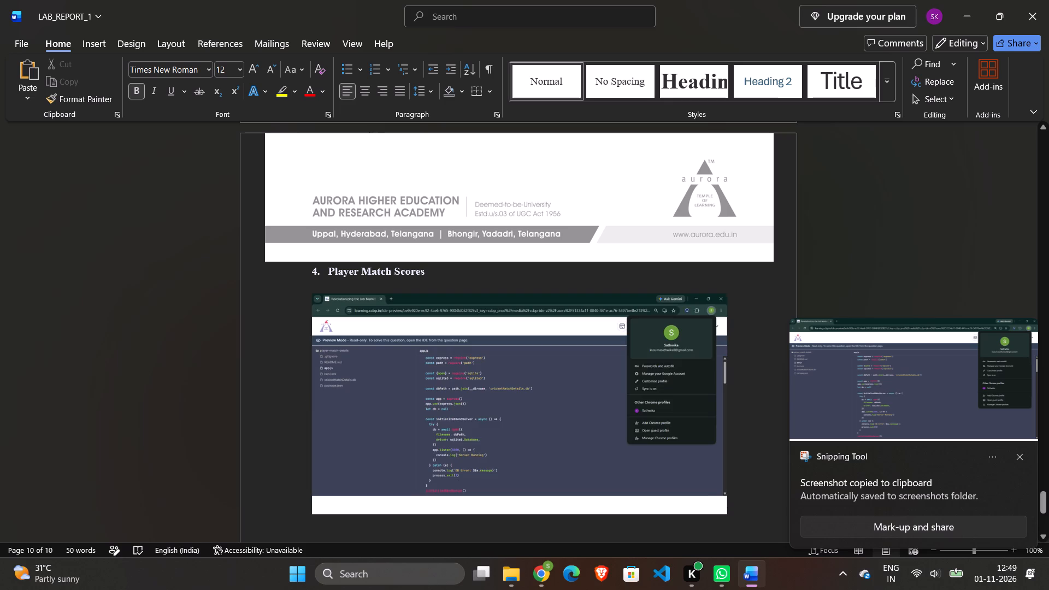
{"action": "left_click", "coordinate": [765, 510]}
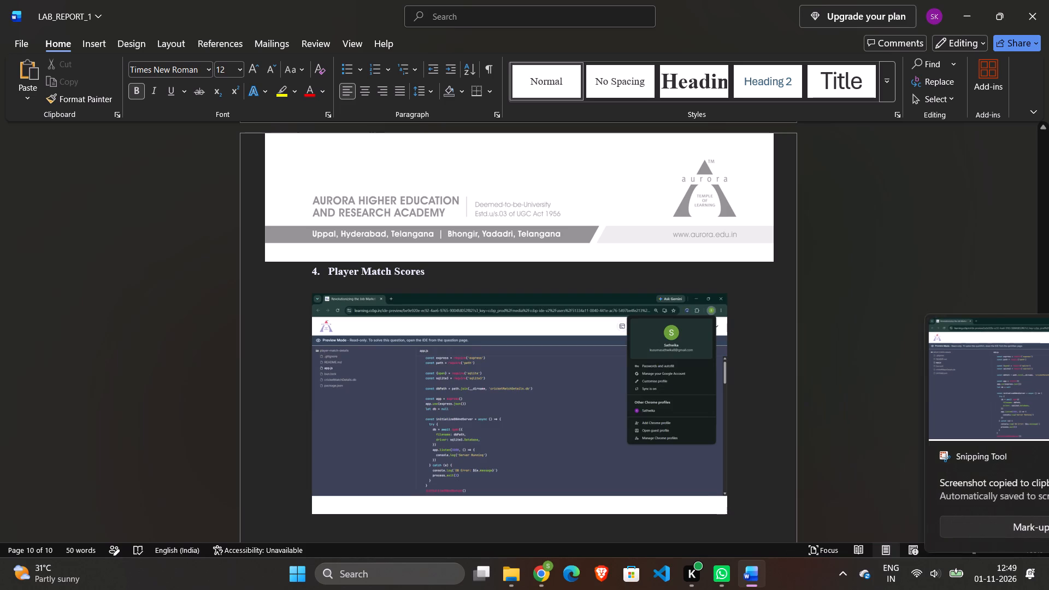
{"action": "key", "text": "Return"}
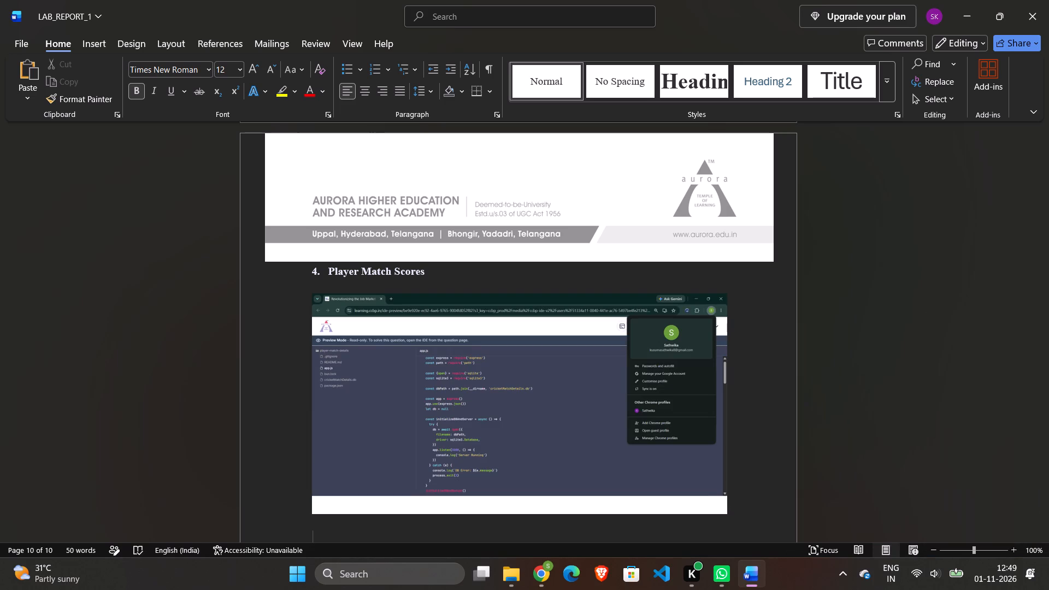
{"action": "scroll", "coordinate": [765, 510], "scroll_direction": "down", "scroll_amount": 1}
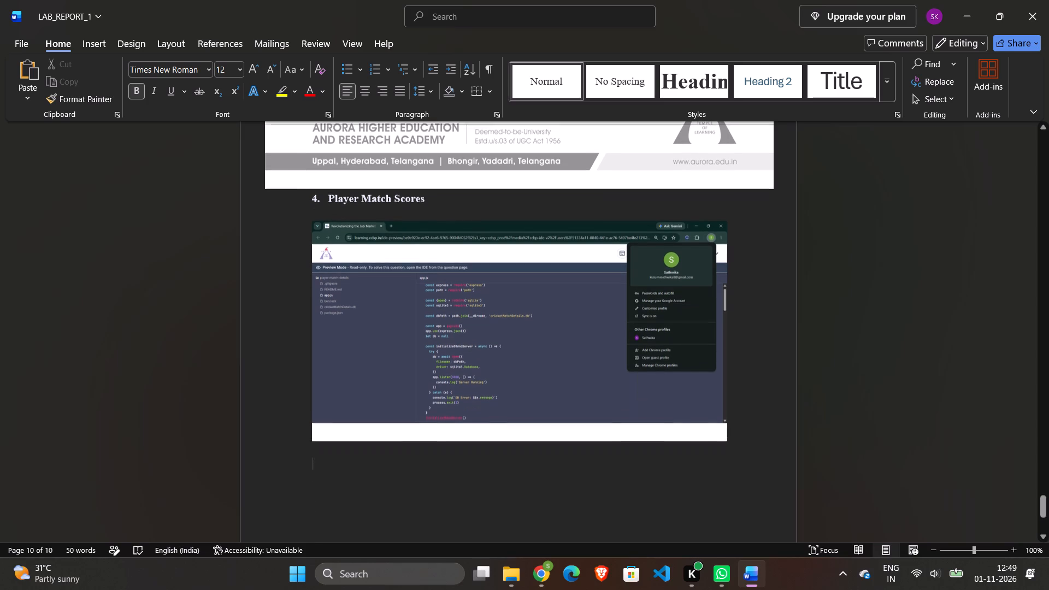
{"action": "scroll", "coordinate": [765, 510], "scroll_direction": "down", "scroll_amount": 1}
Switch to Chrome and capture the Get Players and Get Player API code at 80% zoom with the profile card open.
{"action": "left_click", "coordinate": [597, 516]}
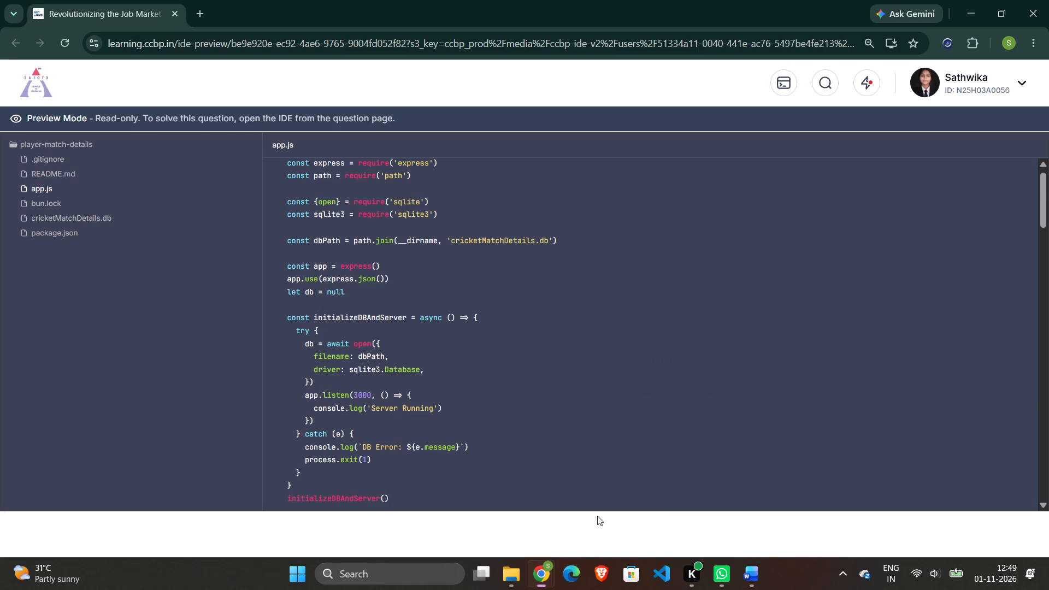
{"action": "scroll", "coordinate": [459, 464], "scroll_direction": "down", "scroll_amount": 4}
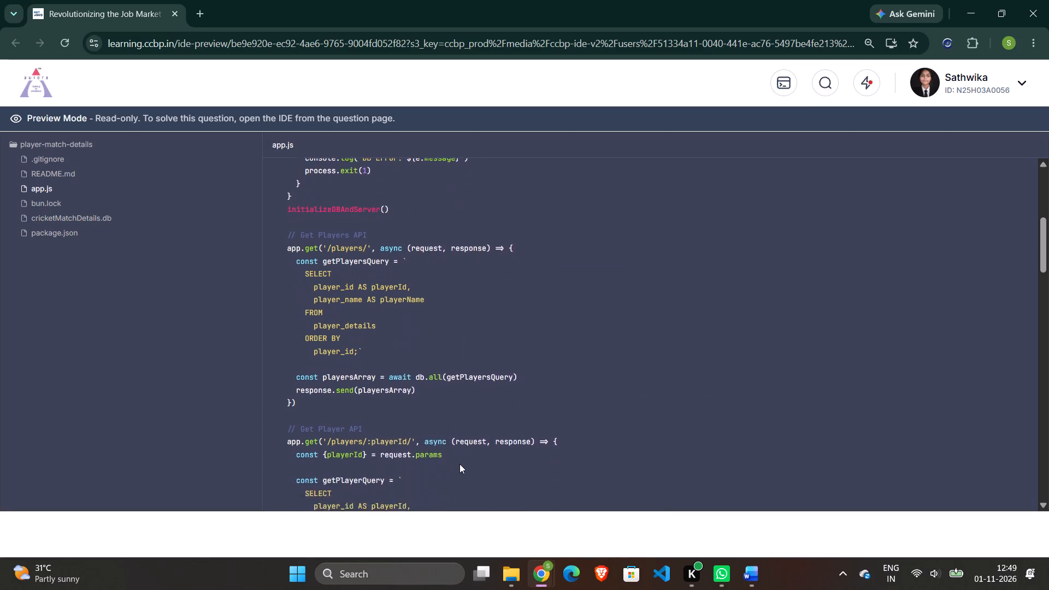
{"action": "scroll", "coordinate": [459, 464], "scroll_direction": "down", "scroll_amount": 3}
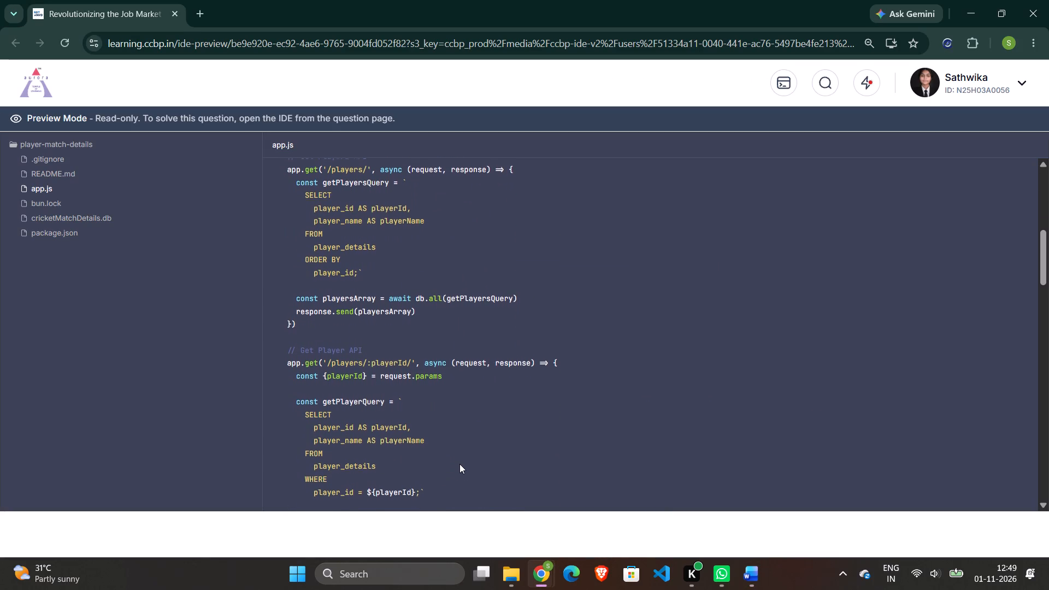
{"action": "key", "text": "ctrl+minus"}
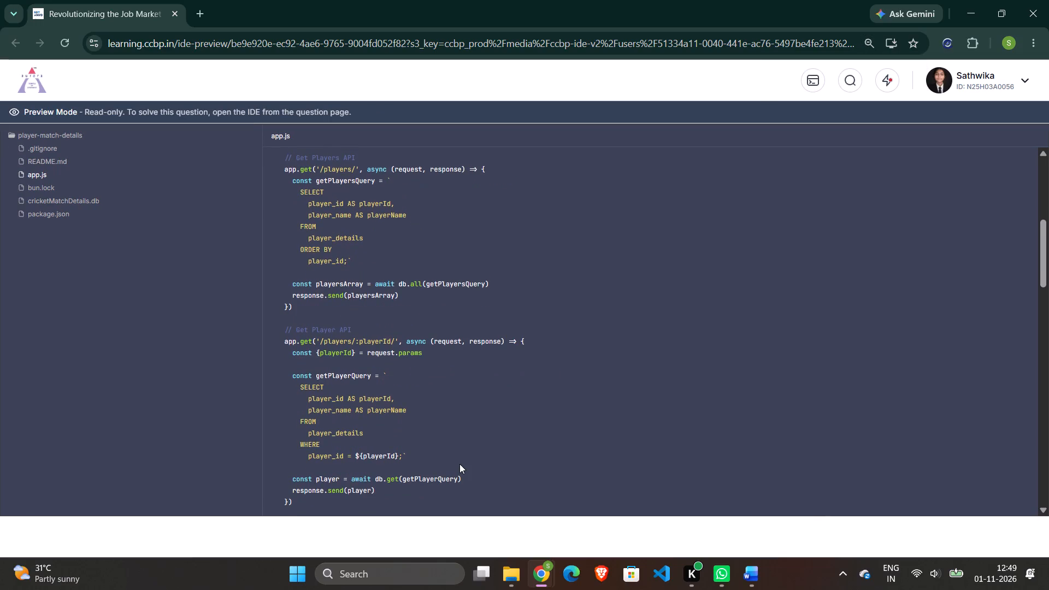
{"action": "left_click", "coordinate": [1011, 46]}
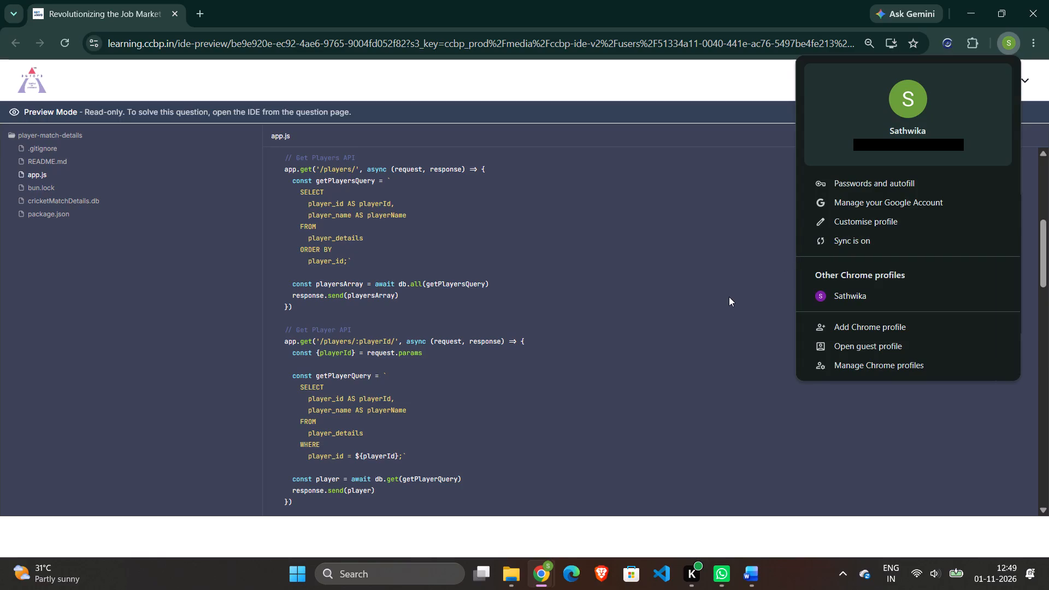
{"action": "key", "text": "Print"}
{"action": "left_click", "coordinate": [729, 297]}
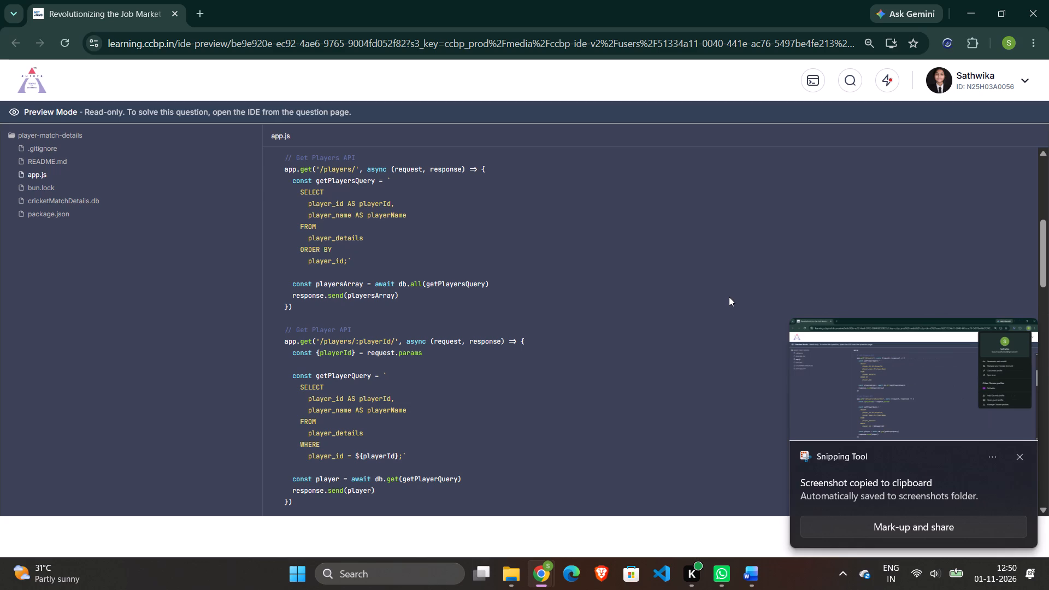
Switch to Word, paste the screenshot below the first code image, and add new lines until the cursor reaches page 11.
{"action": "left_click", "coordinate": [745, 567]}
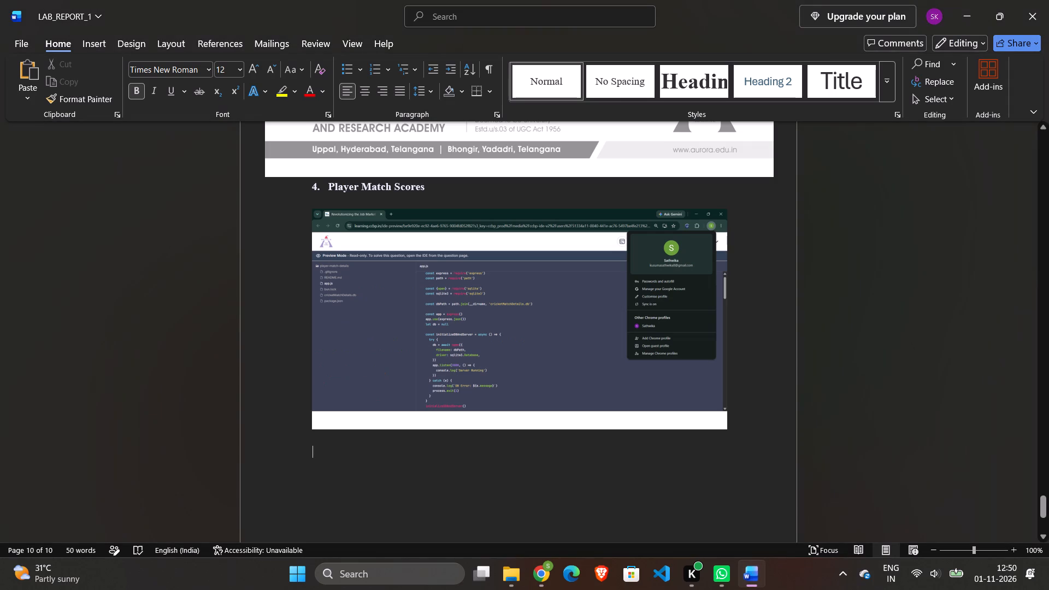
{"action": "key", "text": "ctrl+v"}
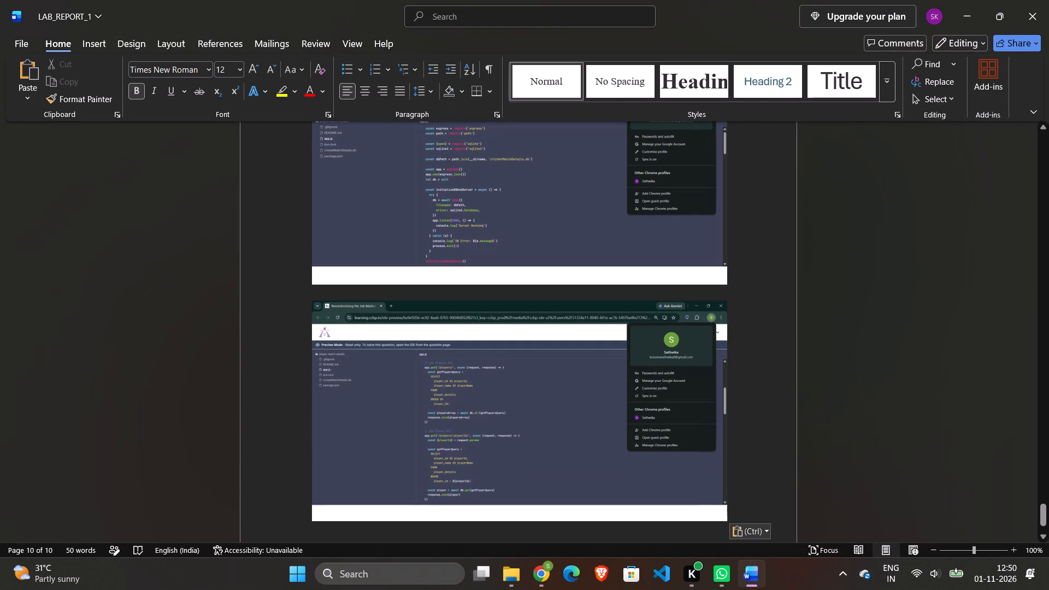
{"action": "key", "text": "Return"}
{"action": "key", "text": "Return"}
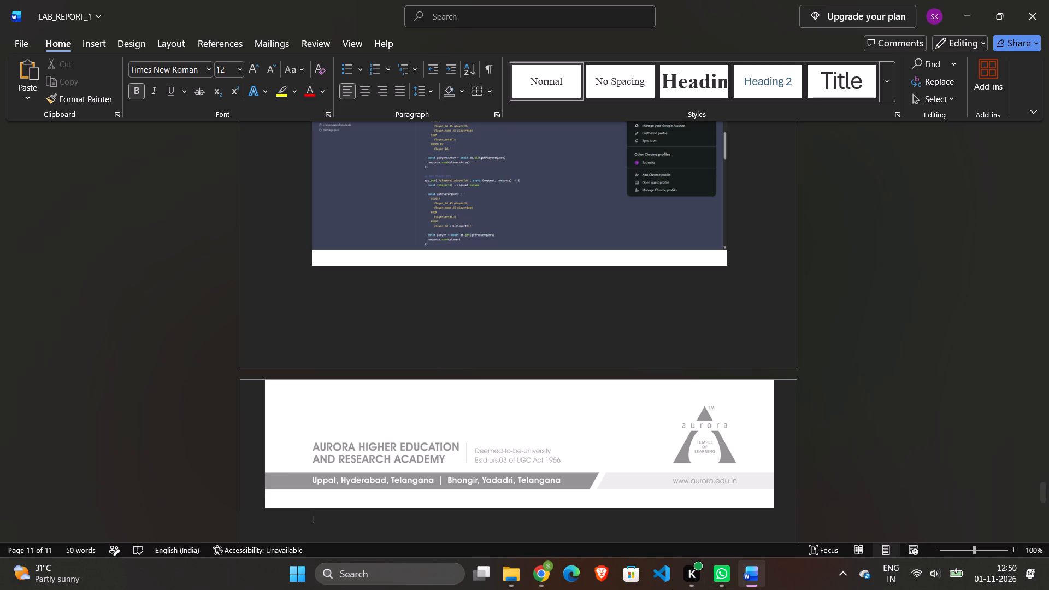
Switch to Chrome and capture the Update PUT METHOD code in app.js at 100% zoom with the profile card open.
{"action": "left_click", "coordinate": [549, 566]}
{"action": "left_click", "coordinate": [577, 512]}
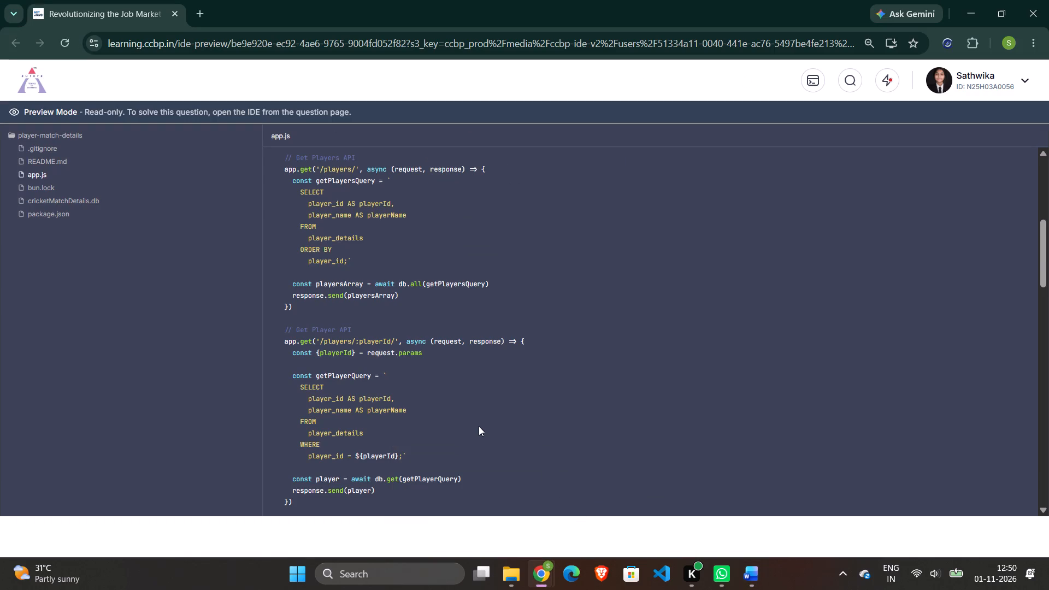
{"action": "scroll", "coordinate": [479, 426], "scroll_direction": "down", "scroll_amount": 3}
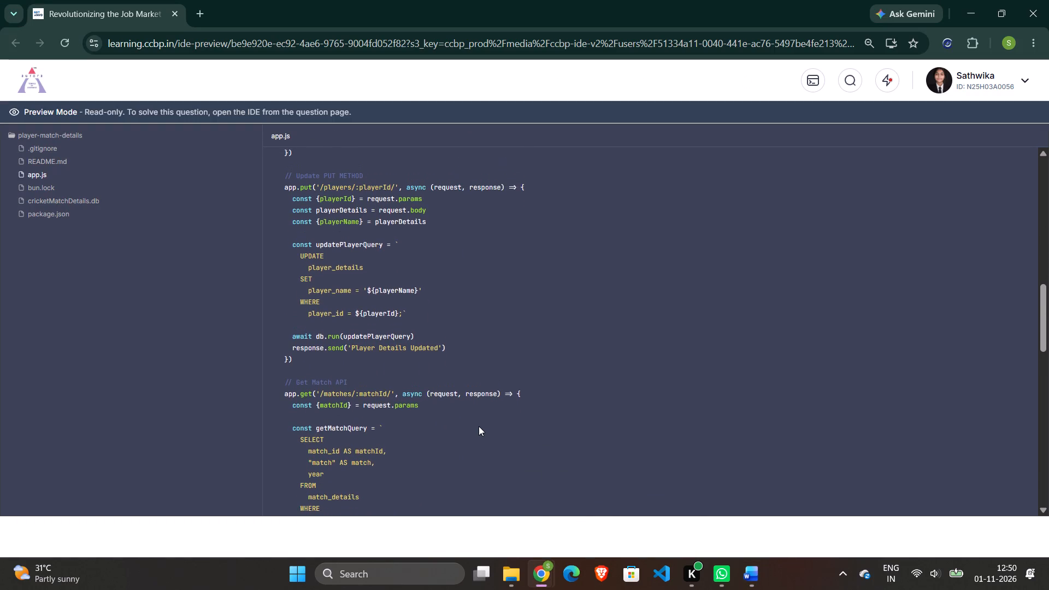
{"action": "scroll", "coordinate": [479, 426], "scroll_direction": "down", "scroll_amount": 2}
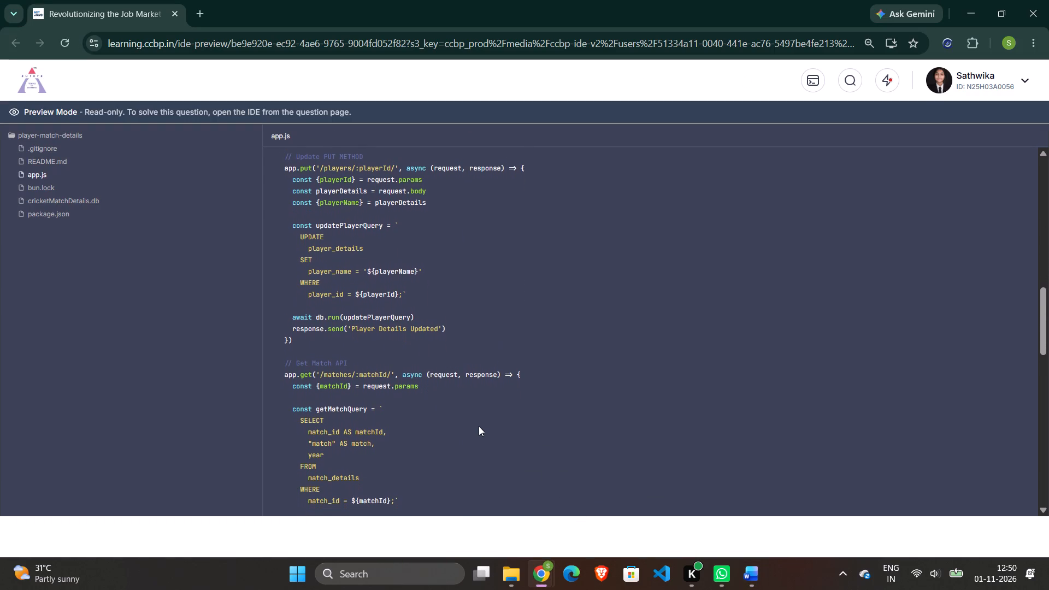
{"action": "key", "text": "ctrl+equal"}
{"action": "key", "text": "ctrl+equal"}
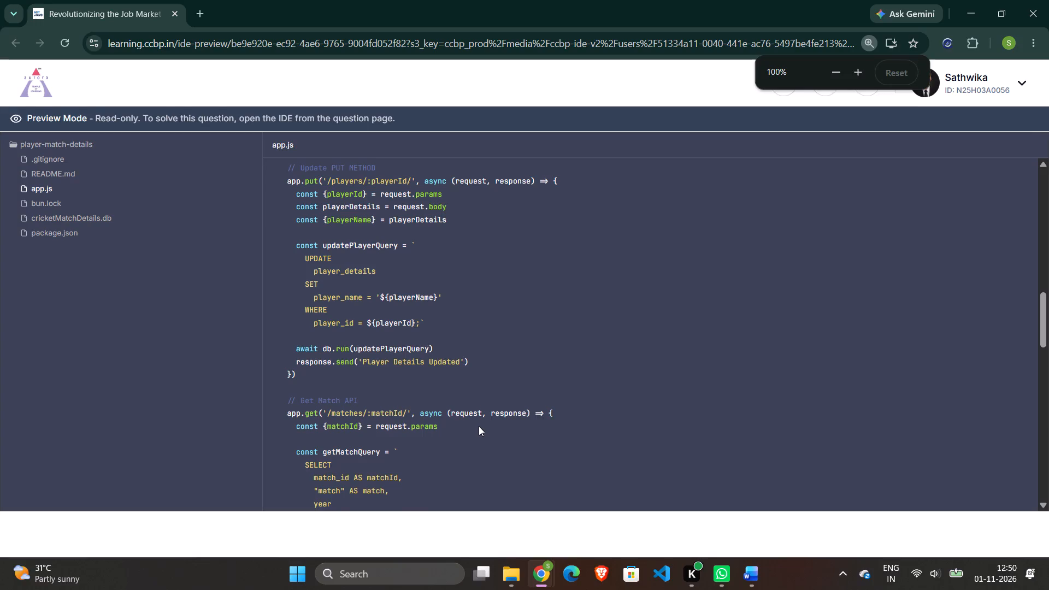
{"action": "scroll", "coordinate": [479, 426], "scroll_direction": "up", "scroll_amount": 1}
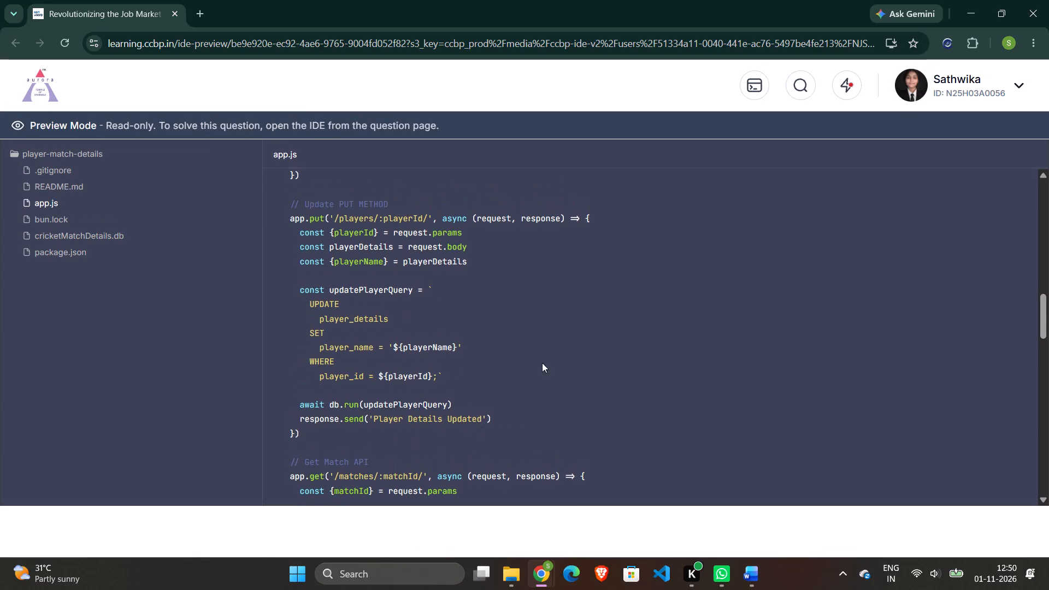
{"action": "left_click", "coordinate": [1001, 50]}
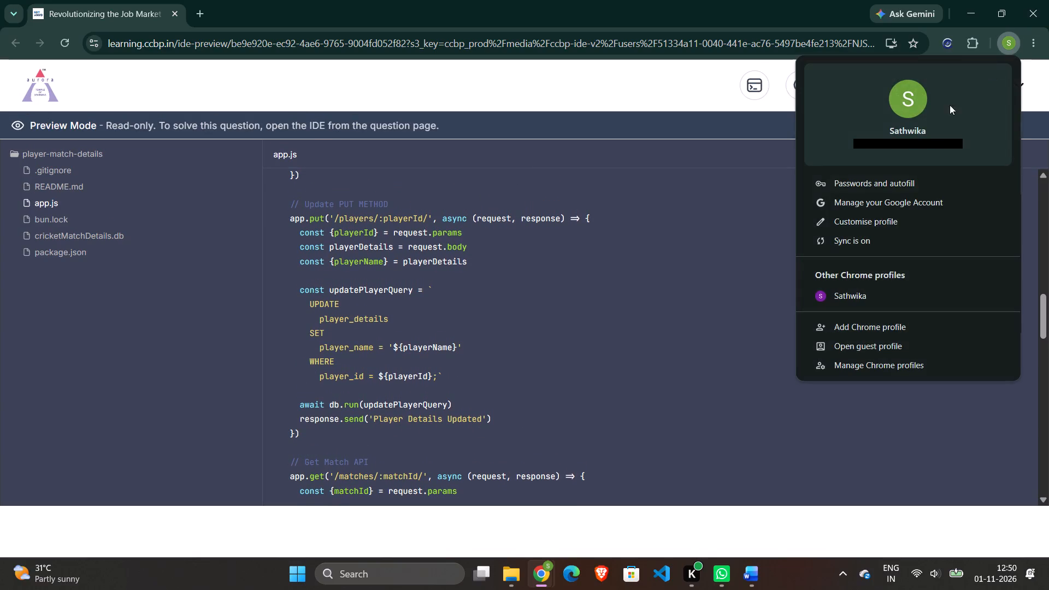
{"action": "key", "text": "Print"}
{"action": "left_click", "coordinate": [753, 194]}
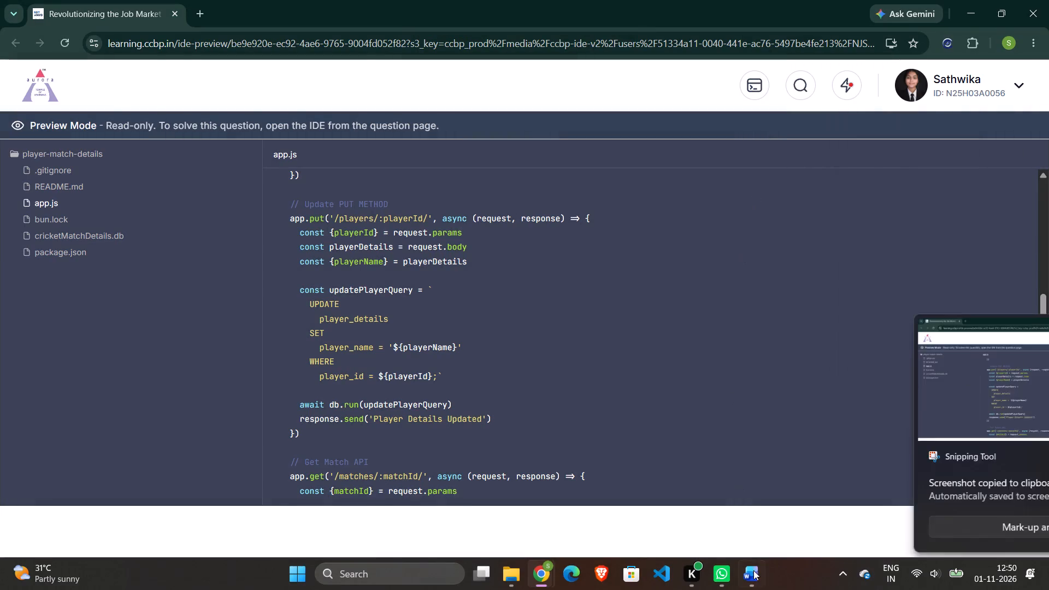
Switch to Word, paste the screenshot one line below the header on page 11, and start a new line under it.
{"action": "left_click", "coordinate": [754, 576]}
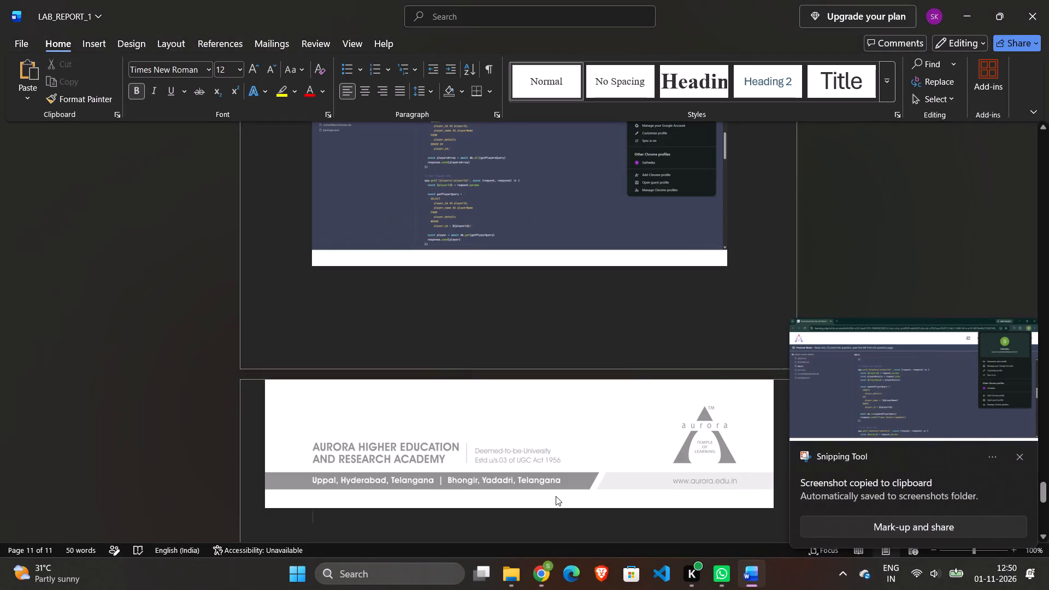
{"action": "key", "text": "Return"}
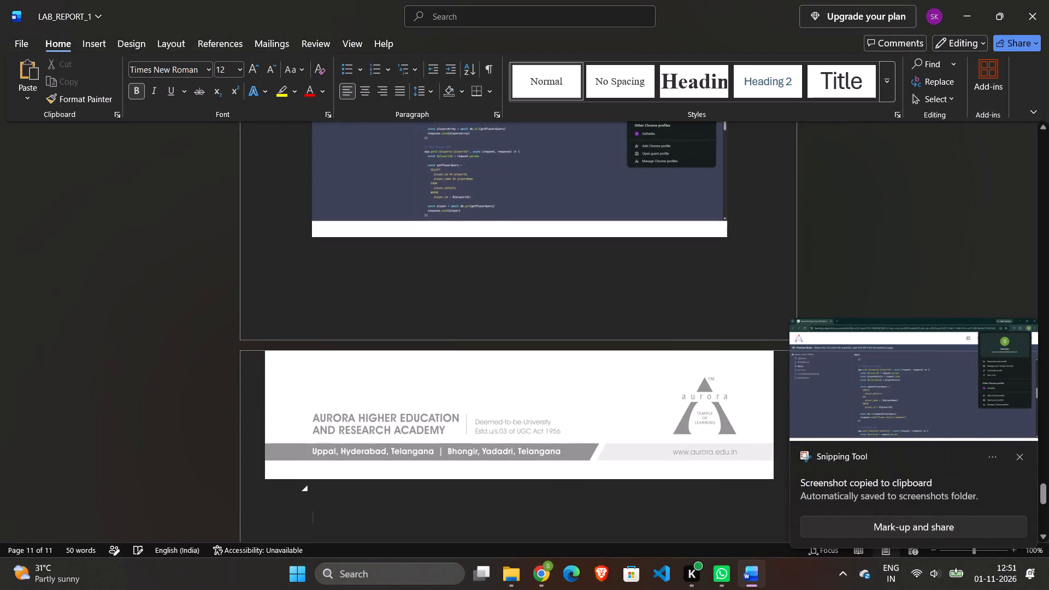
{"action": "key", "text": "ctrl+v"}
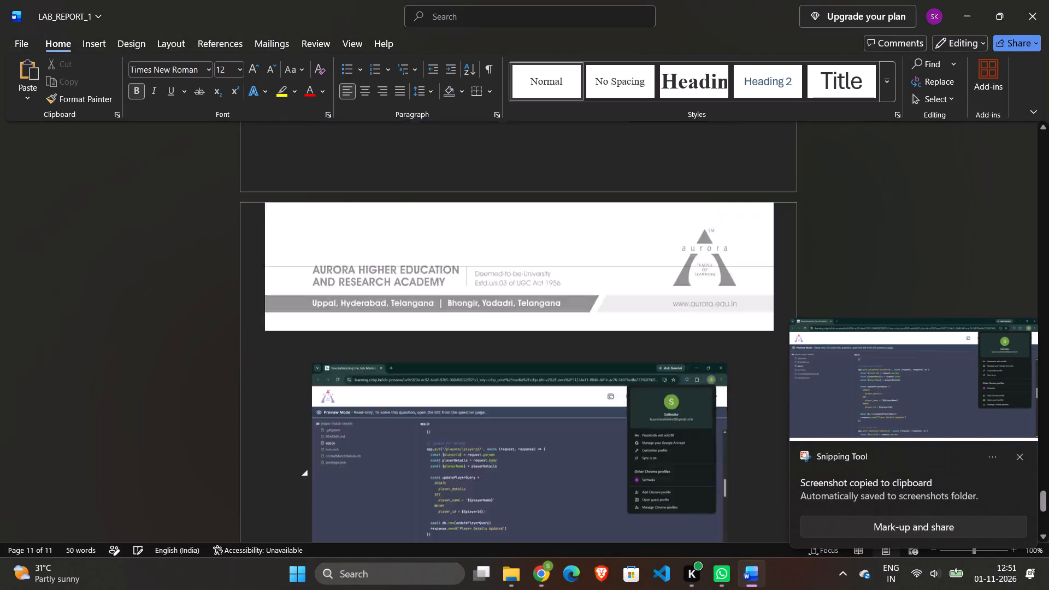
{"action": "scroll", "coordinate": [758, 482], "scroll_direction": "down", "scroll_amount": 1}
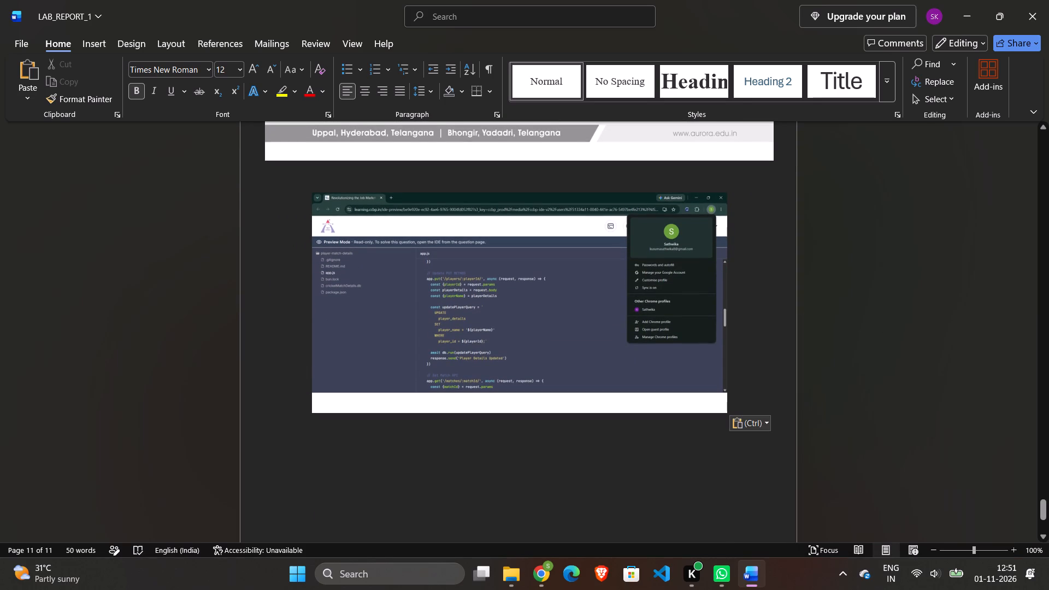
{"action": "key", "text": "Return"}
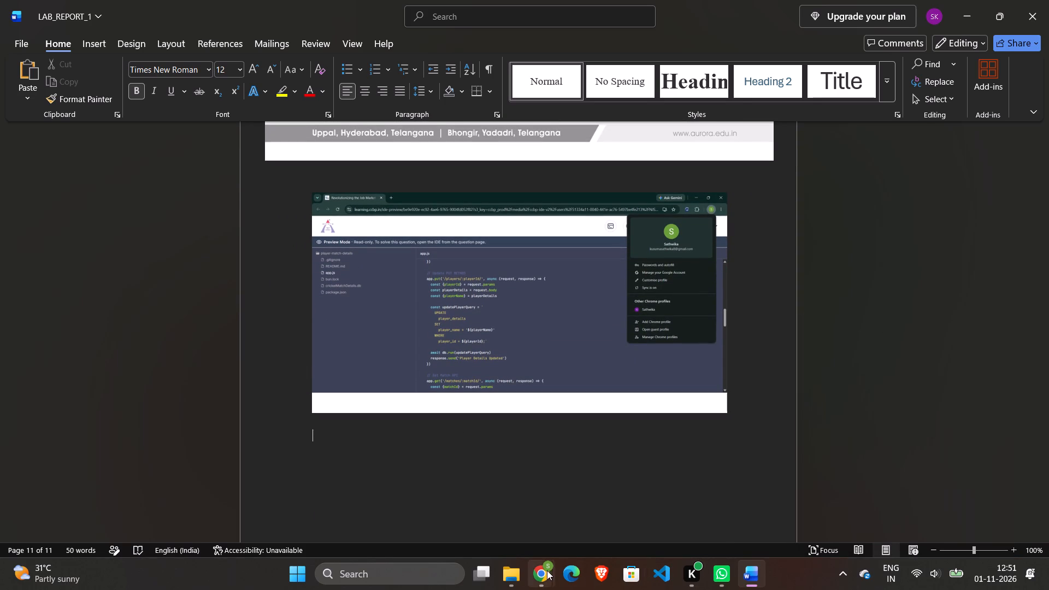
Switch to Chrome and bring up the complete Get Match API section of app.js in the code preview.
{"action": "left_click", "coordinate": [547, 570]}
{"action": "left_click", "coordinate": [594, 516]}
{"action": "scroll", "coordinate": [571, 421], "scroll_direction": "down", "scroll_amount": 2}
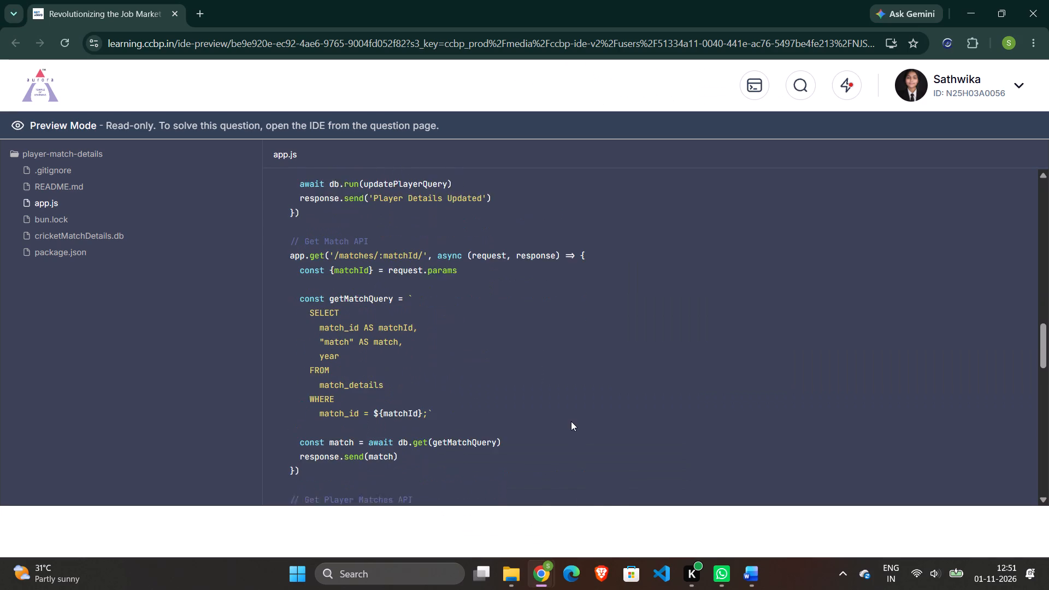
{"action": "scroll", "coordinate": [571, 421], "scroll_direction": "down", "scroll_amount": 2}
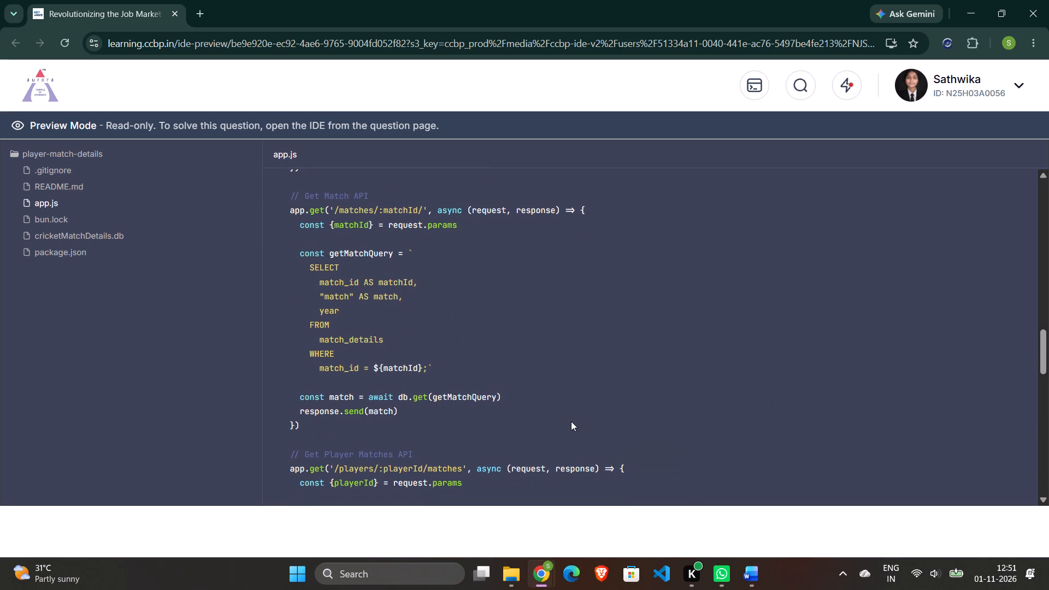
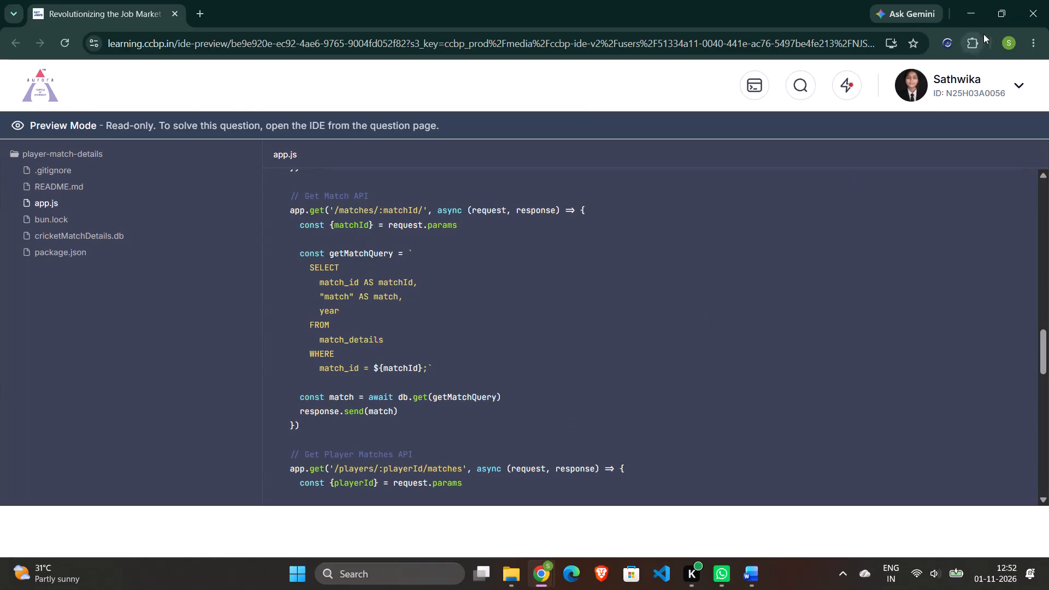
Capture a full-screen screenshot of the Get Match API code in app.js with the browser profile card open.
{"action": "left_click", "coordinate": [1004, 40]}
{"action": "key", "text": "Print"}
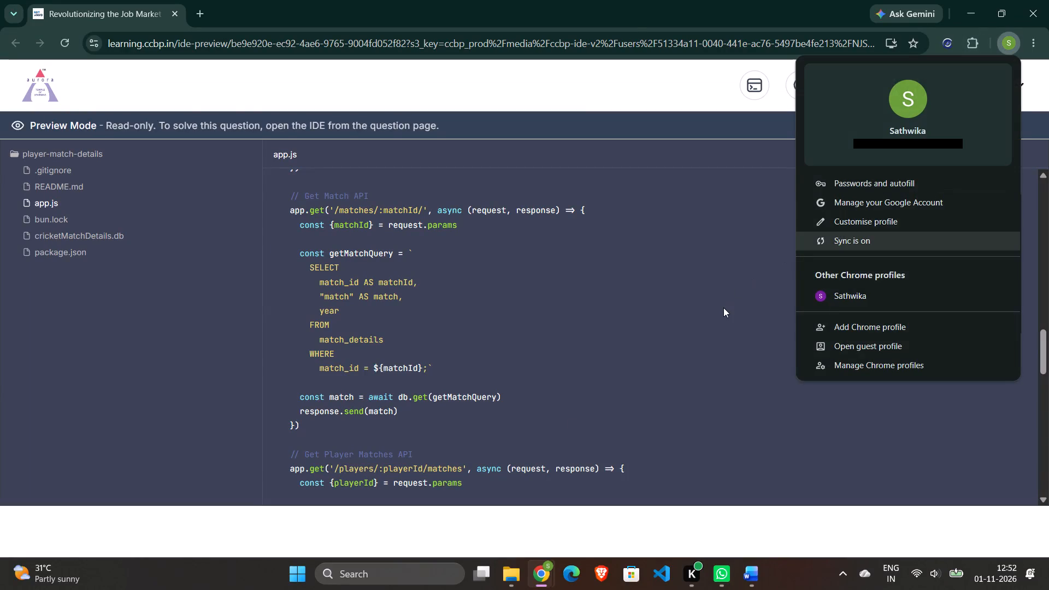
{"action": "left_click", "coordinate": [723, 308]}
Switch to Word, paste the screenshot below the first image on page 11, and add new lines until the cursor reaches page 12.
{"action": "left_click", "coordinate": [758, 570]}
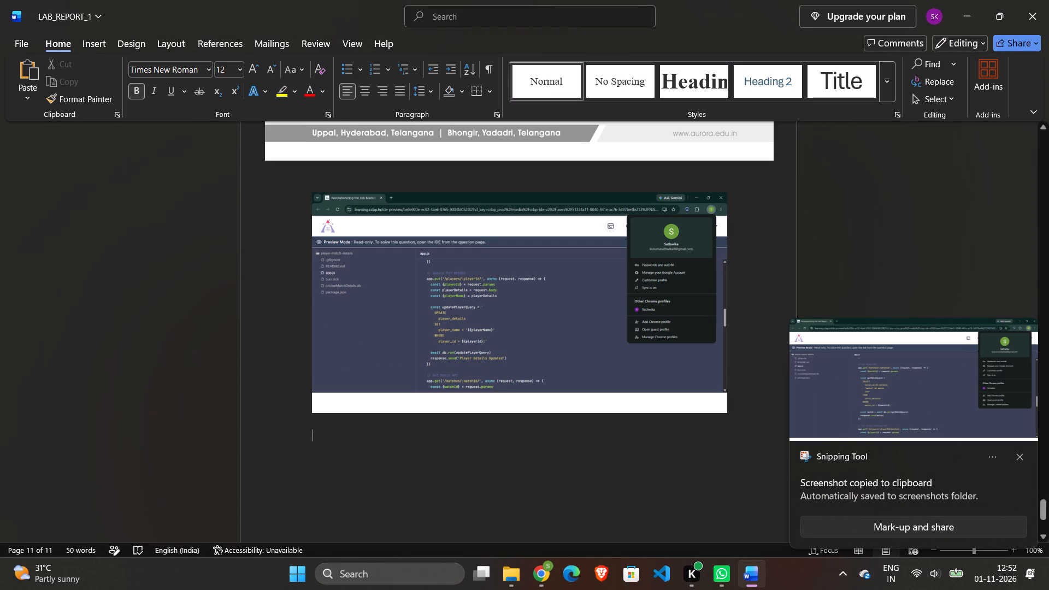
{"action": "key", "text": "ctrl+v"}
{"action": "scroll", "coordinate": [470, 474], "scroll_direction": "down", "scroll_amount": 1}
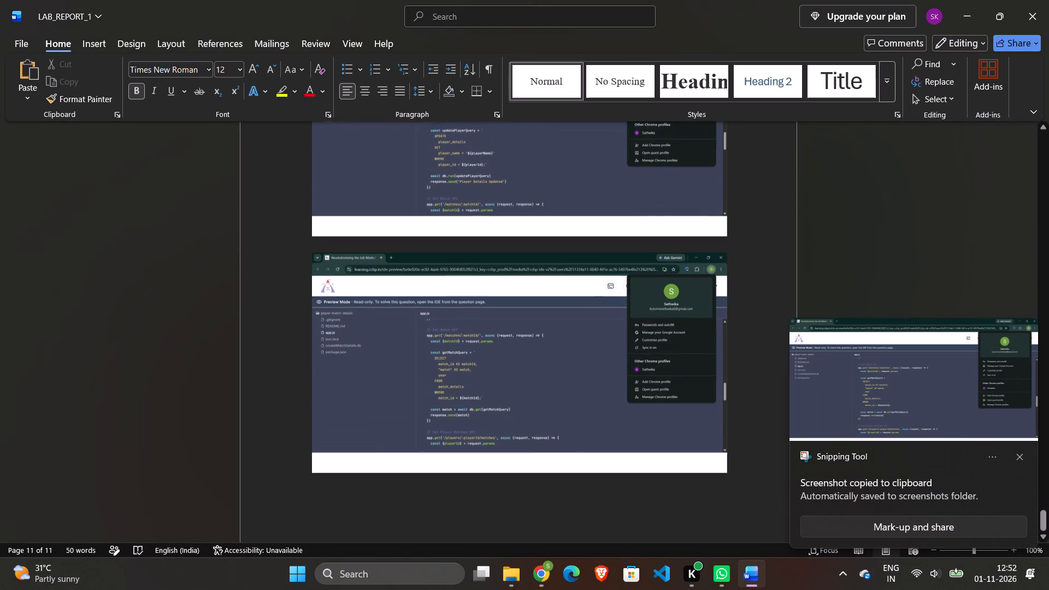
{"action": "scroll", "coordinate": [470, 474], "scroll_direction": "down", "scroll_amount": 1}
{"action": "left_click", "coordinate": [744, 418]}
{"action": "key", "text": "Return"}
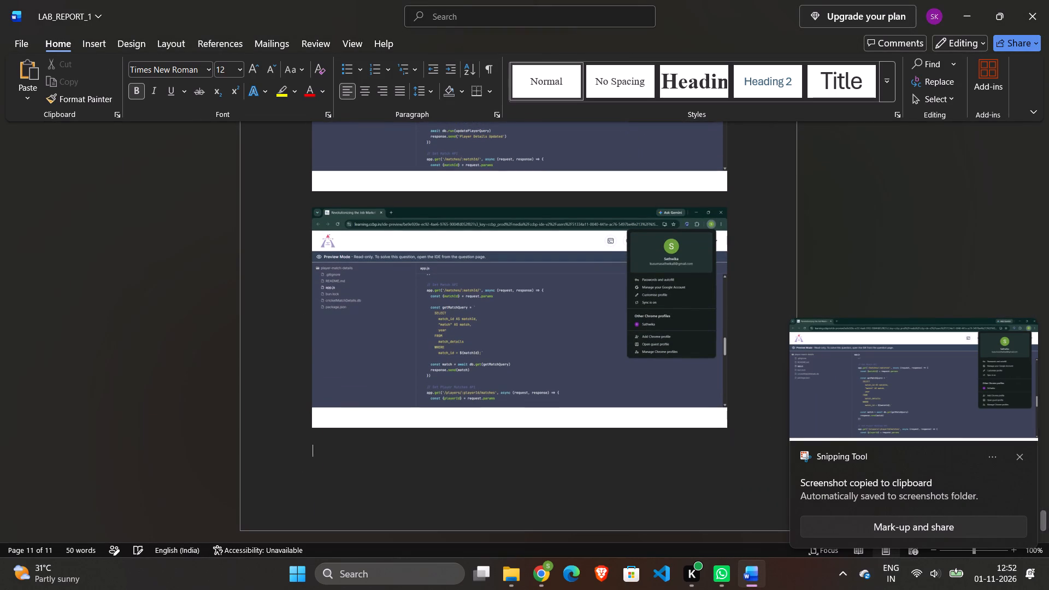
{"action": "key", "text": "Return"}
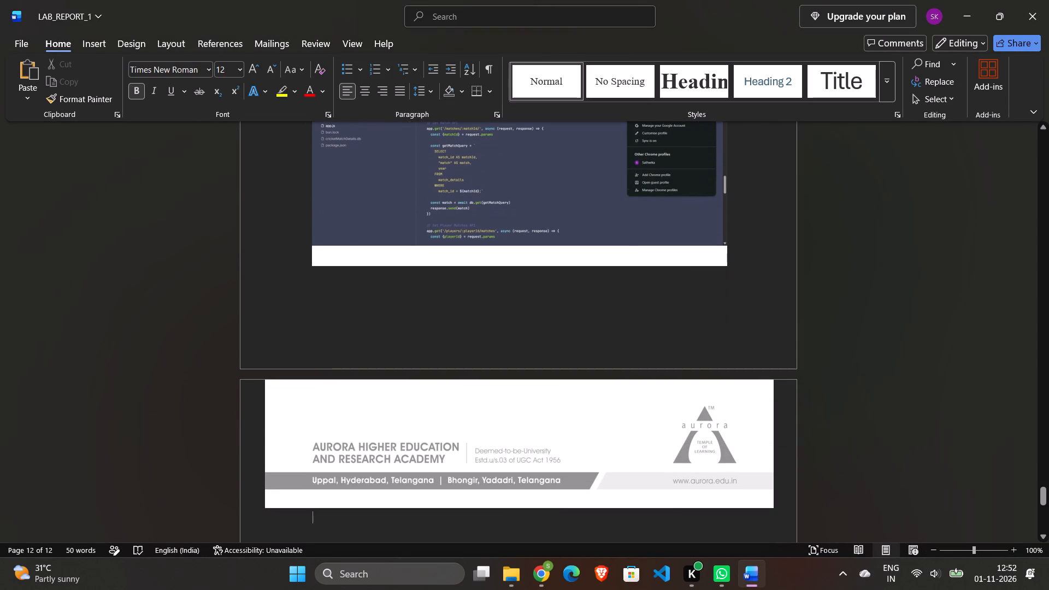
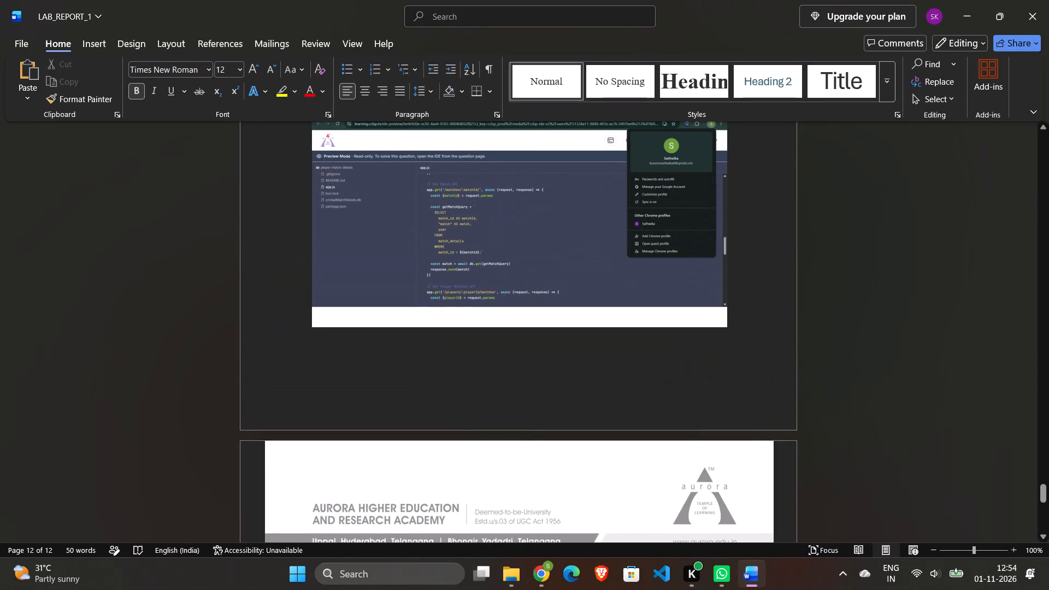
Switch to the Chrome code preview and capture a full-screen screenshot of the Get Player Matches API code with the browser profile card open.
{"action": "left_click", "coordinate": [543, 569]}
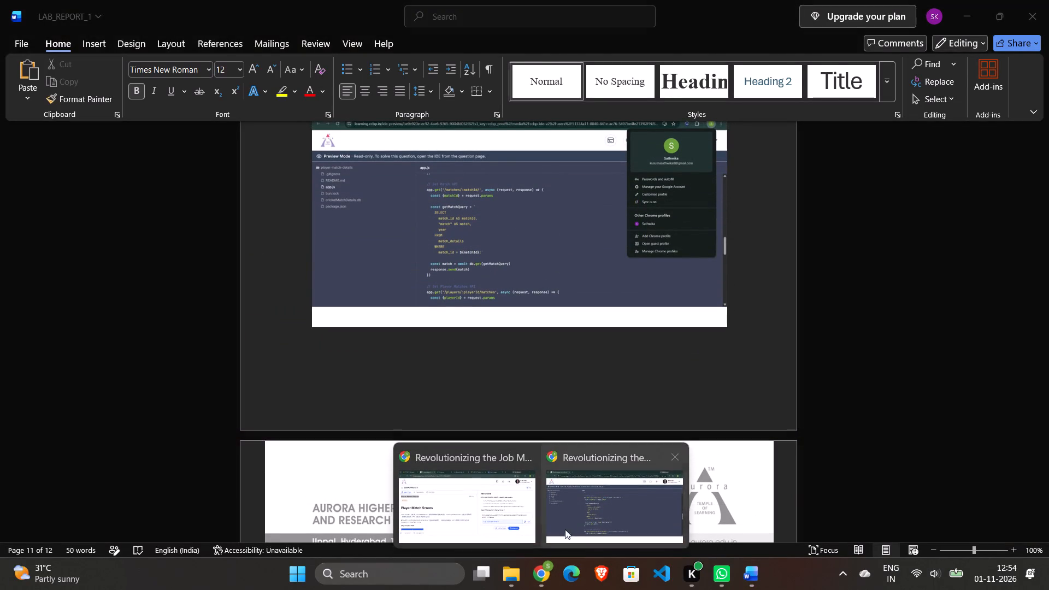
{"action": "left_click", "coordinate": [575, 512]}
{"action": "scroll", "coordinate": [535, 457], "scroll_direction": "down", "scroll_amount": 2}
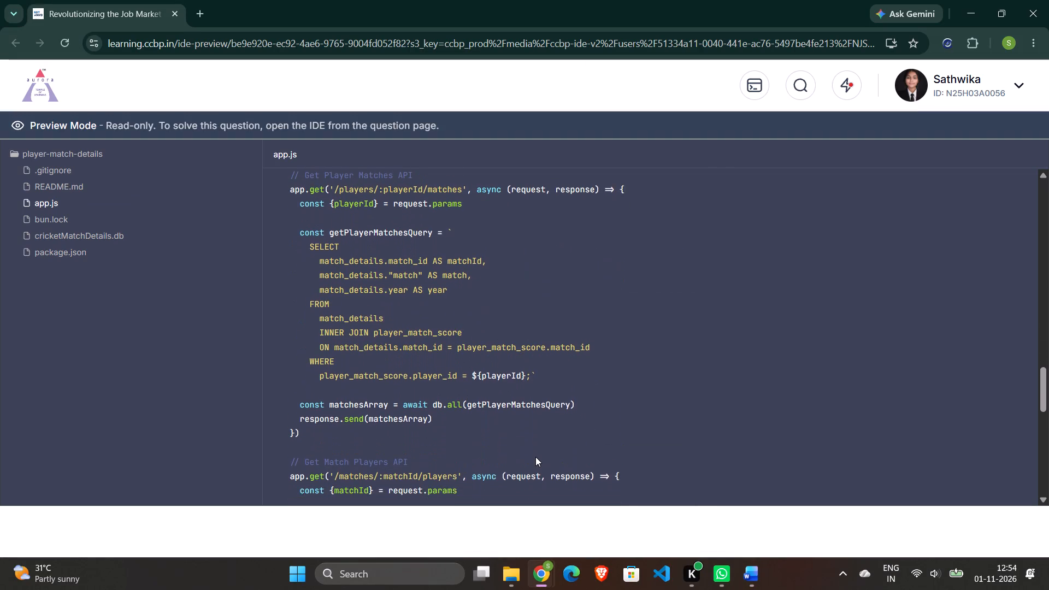
{"action": "scroll", "coordinate": [535, 457], "scroll_direction": "down", "scroll_amount": 1}
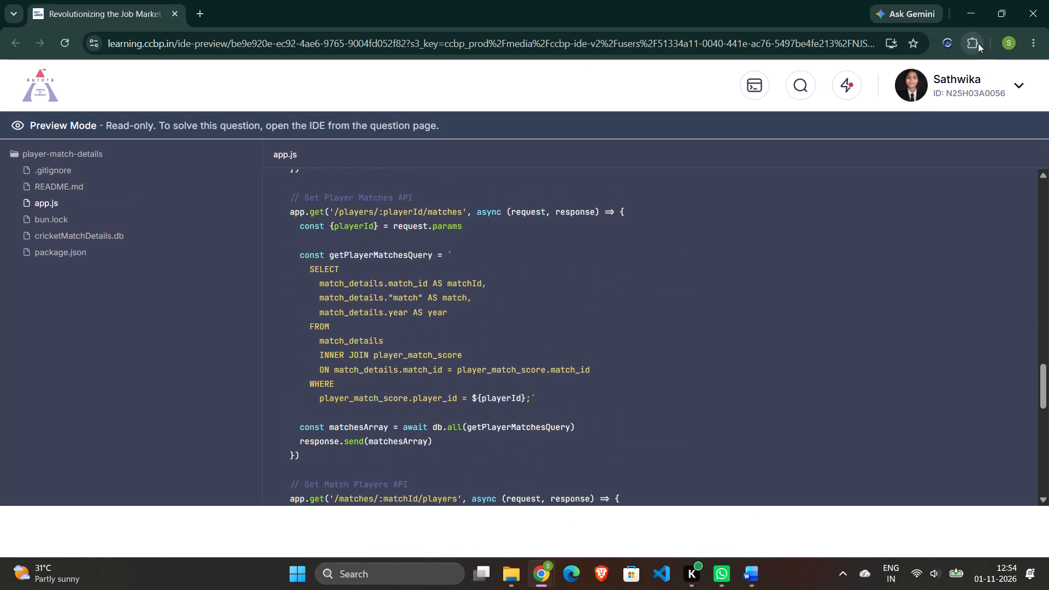
{"action": "left_click", "coordinate": [1011, 44]}
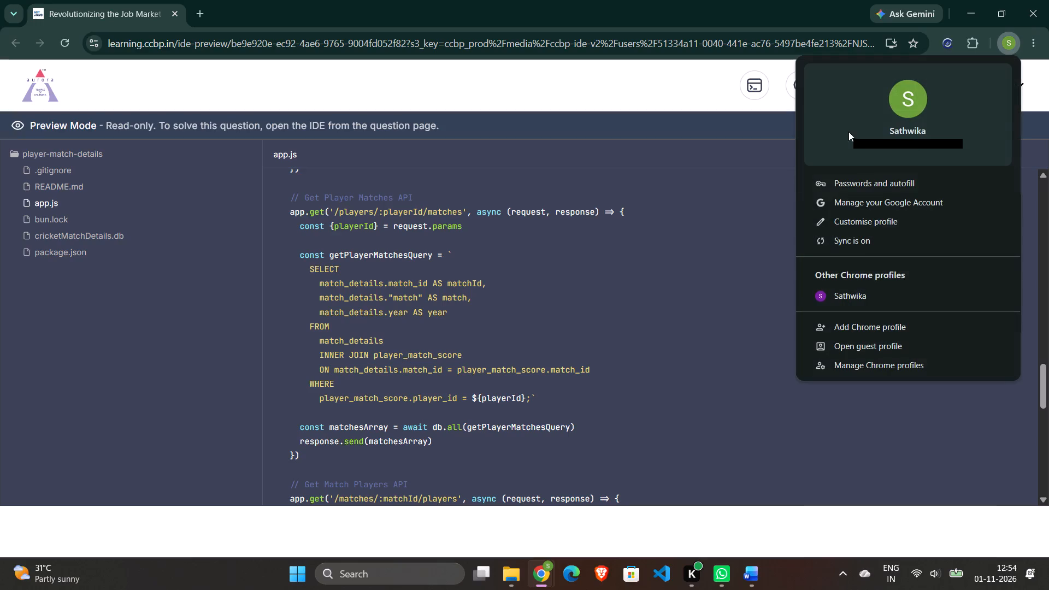
{"action": "key", "text": "Print"}
{"action": "left_click", "coordinate": [689, 253]}
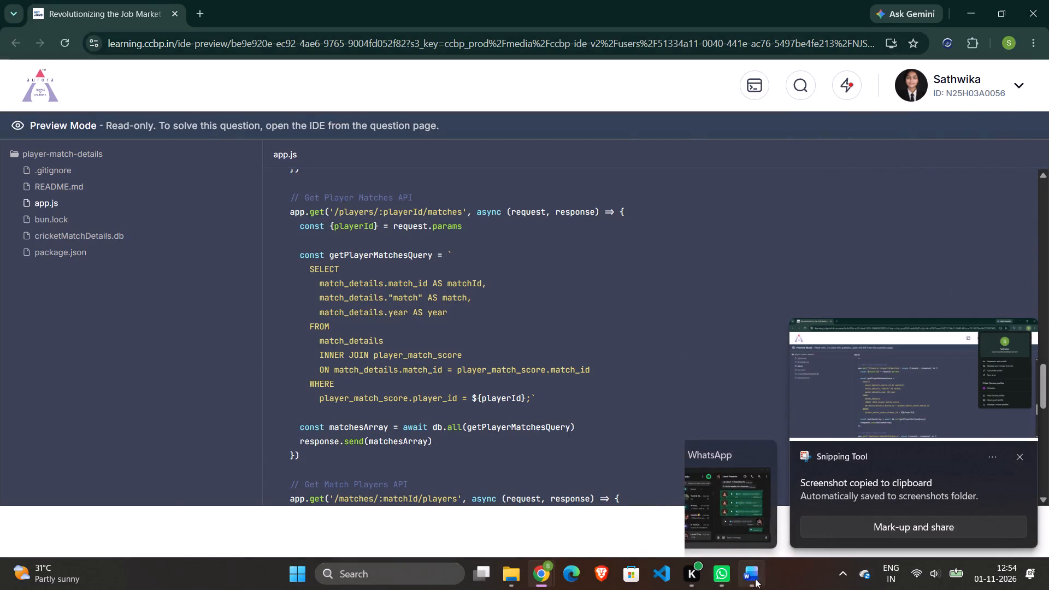
Switch to Word, paste the screenshot at the start of page 12, and add a new line below it.
{"action": "left_click", "coordinate": [751, 582]}
{"action": "scroll", "coordinate": [534, 526], "scroll_direction": "down", "scroll_amount": 1}
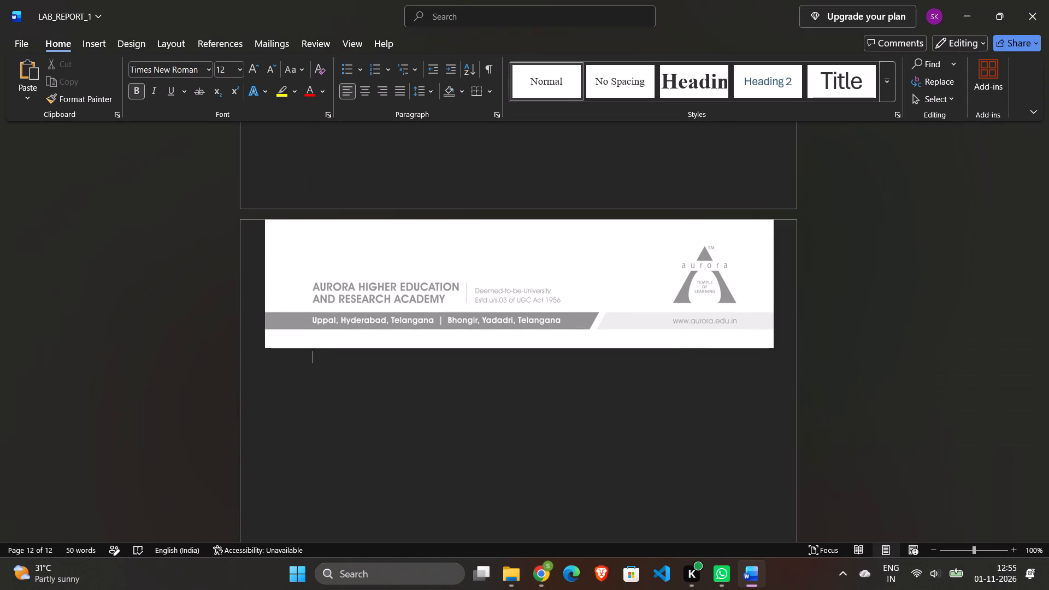
{"action": "key", "text": "ctrl+v"}
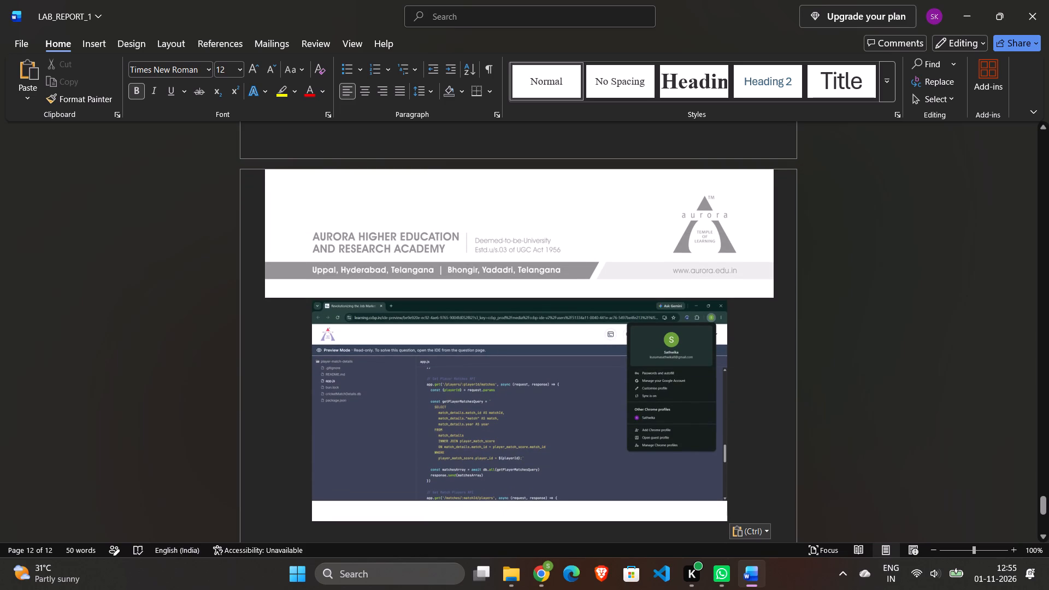
{"action": "key", "text": "Return"}
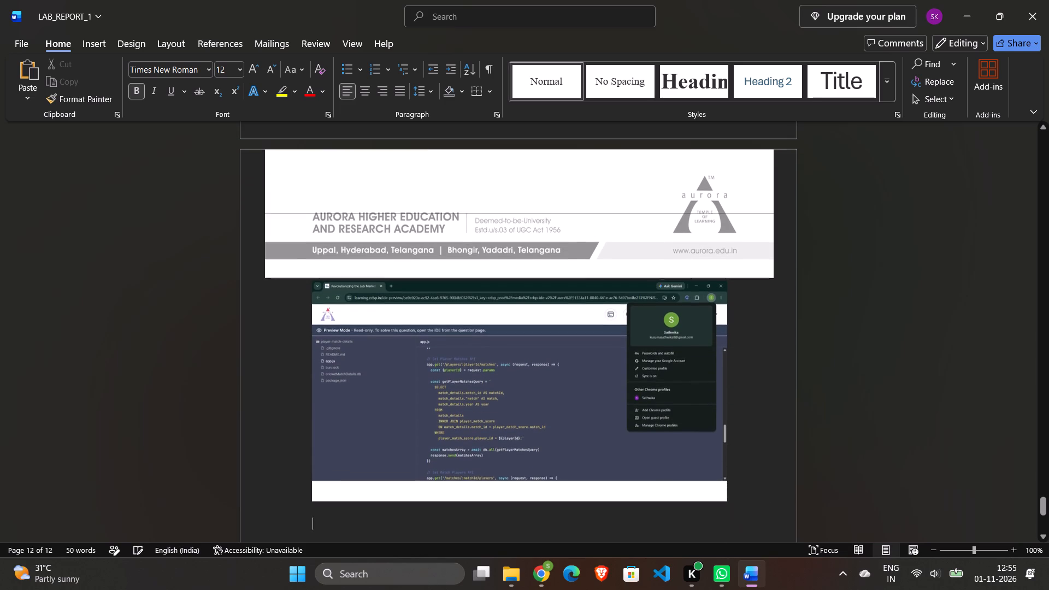
{"action": "key", "text": "Return"}
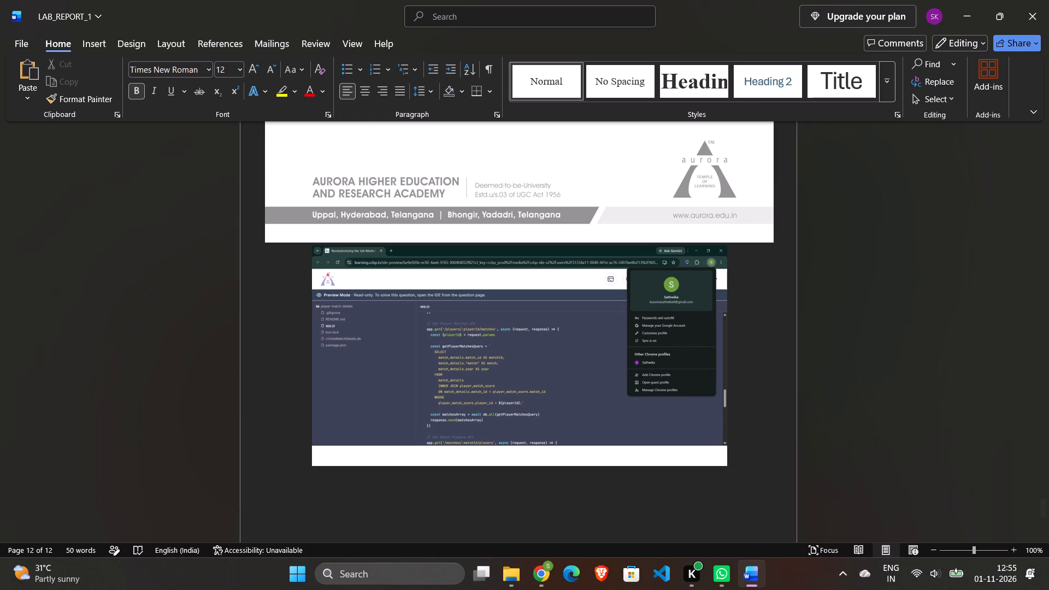
{"action": "key", "text": "BackSpace"}
Switch to the Chrome code preview and capture a full-screen screenshot of the Get Match Players API code with the profile card open.
{"action": "left_click", "coordinate": [540, 574]}
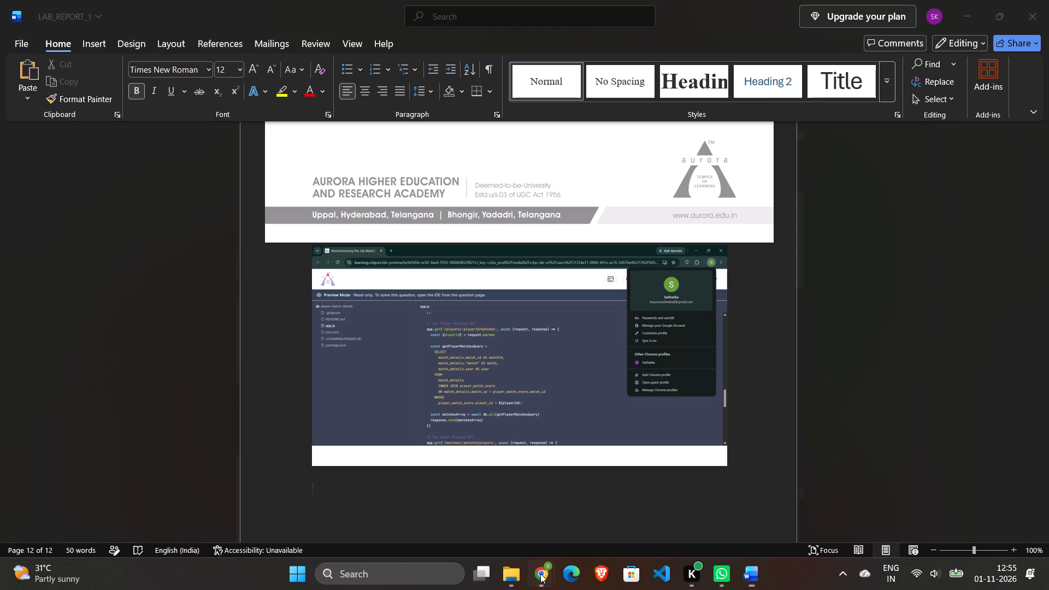
{"action": "left_click", "coordinate": [579, 529]}
{"action": "scroll", "coordinate": [544, 460], "scroll_direction": "down", "scroll_amount": 2}
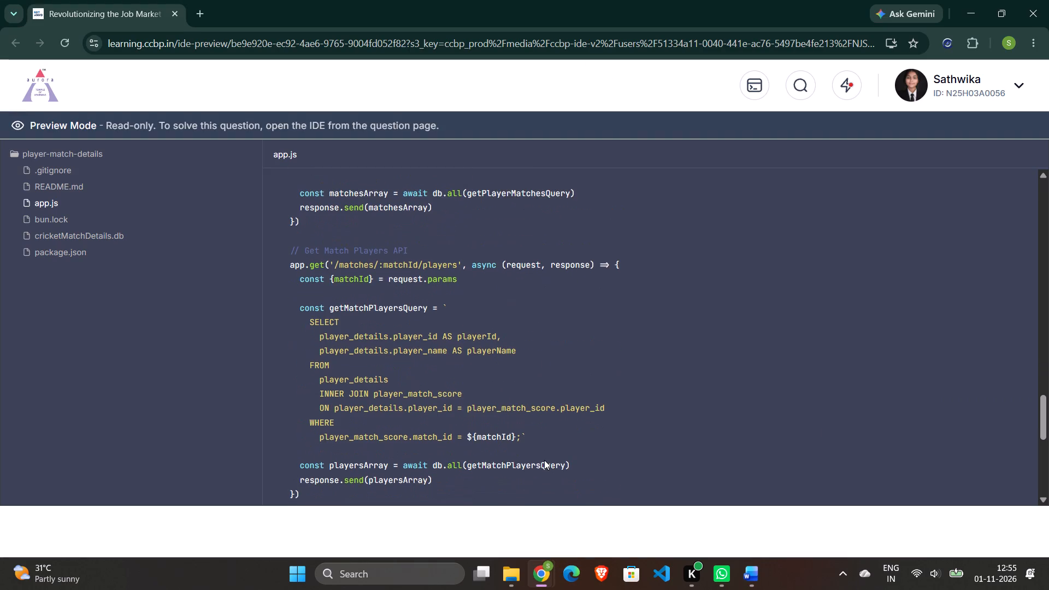
{"action": "scroll", "coordinate": [544, 460], "scroll_direction": "down", "scroll_amount": 3}
{"action": "scroll", "coordinate": [544, 460], "scroll_direction": "up", "scroll_amount": 2}
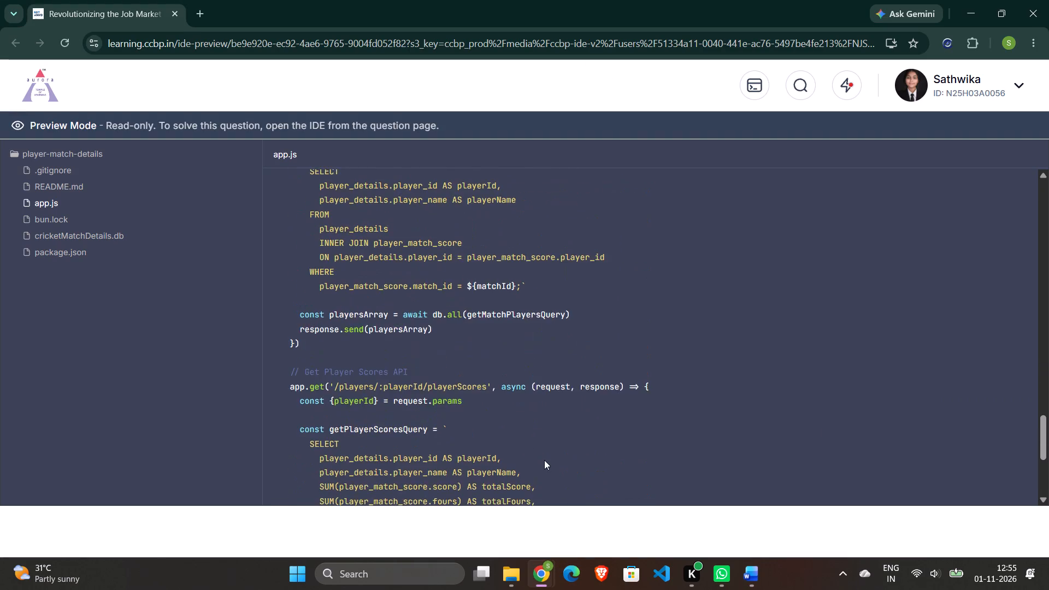
{"action": "scroll", "coordinate": [544, 460], "scroll_direction": "up", "scroll_amount": 2}
{"action": "scroll", "coordinate": [544, 460], "scroll_direction": "down", "scroll_amount": 1}
{"action": "scroll", "coordinate": [544, 460], "scroll_direction": "up", "scroll_amount": 1}
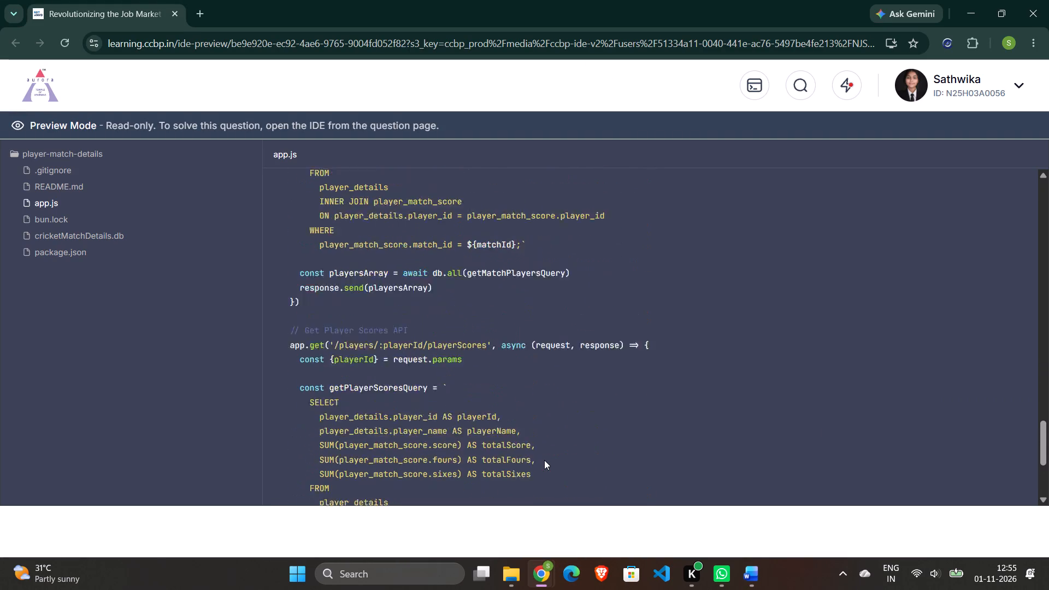
{"action": "scroll", "coordinate": [544, 460], "scroll_direction": "up", "scroll_amount": 3}
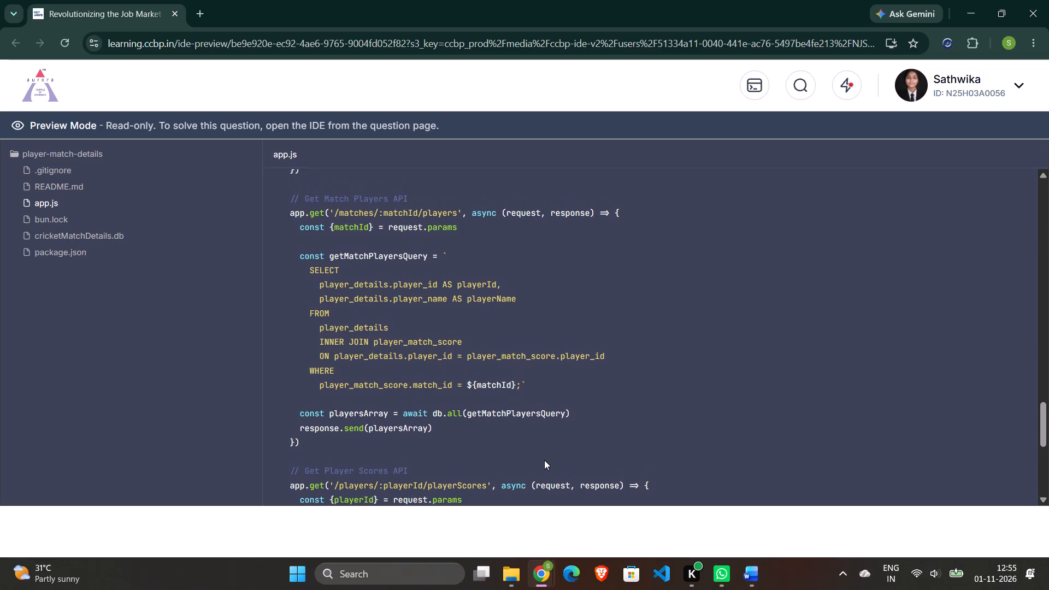
{"action": "left_click", "coordinate": [1009, 43]}
{"action": "key", "text": "Print"}
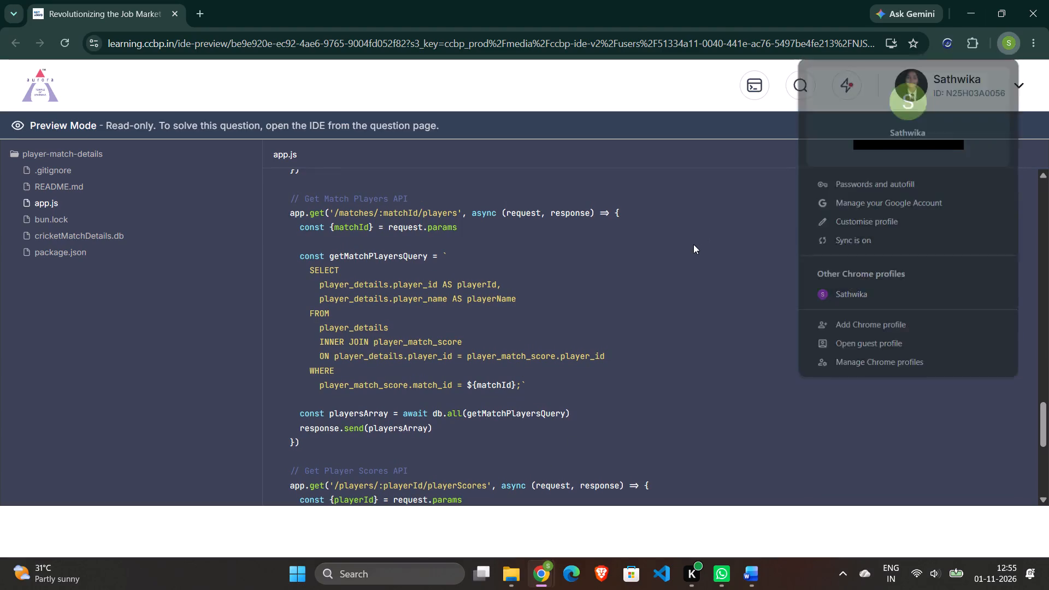
{"action": "left_click", "coordinate": [693, 244]}
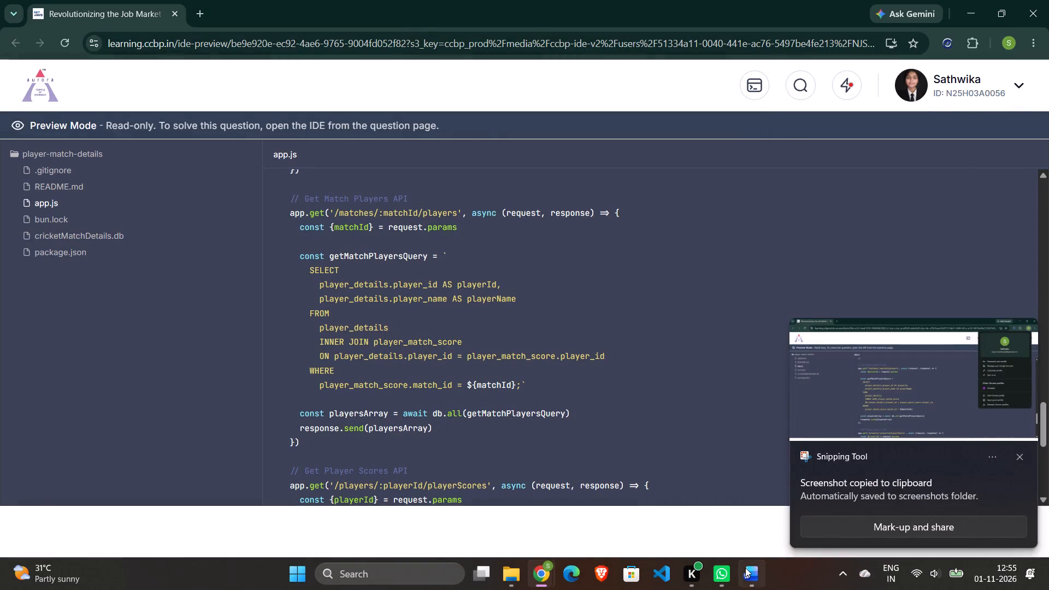
Switch to Word, paste the screenshot below the first image on page 12, and add new lines until the cursor reaches page 13.
{"action": "left_click", "coordinate": [745, 568]}
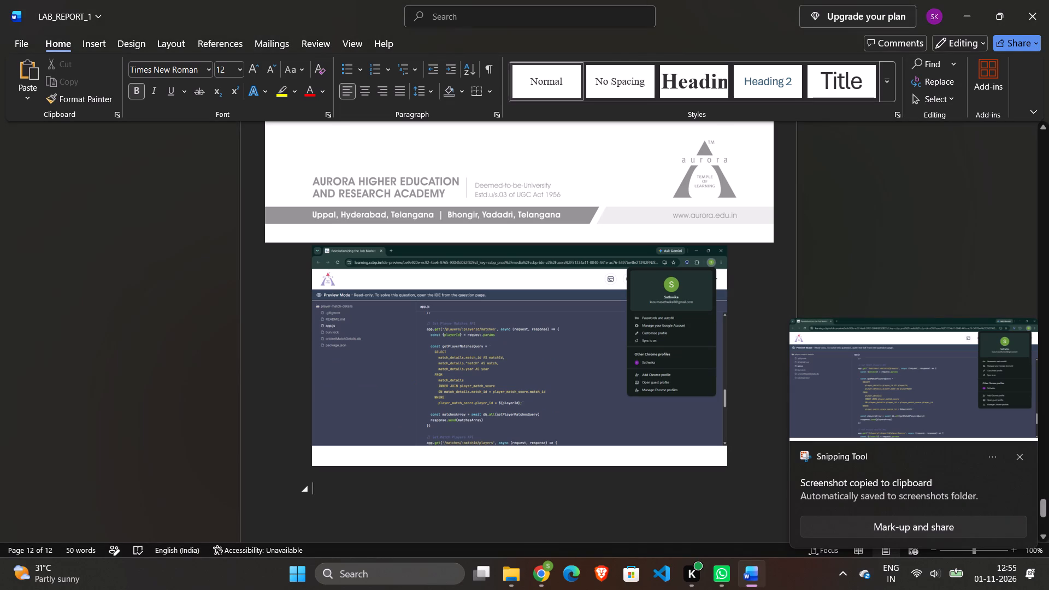
{"action": "key", "text": "ctrl+v"}
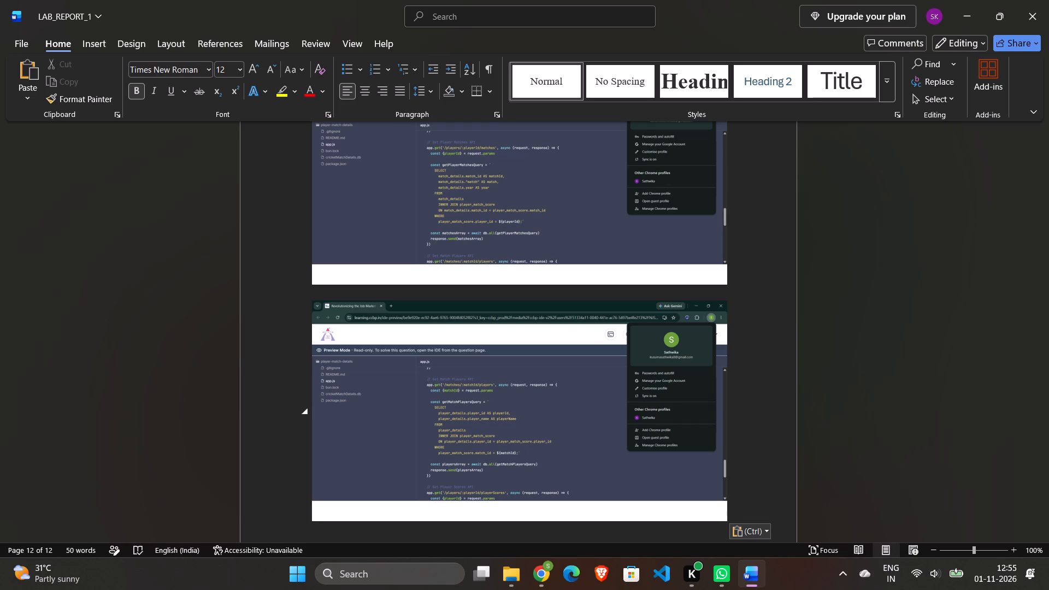
{"action": "key", "text": "Return"}
{"action": "key", "text": "Return"}
{"action": "key", "text": "Return"}
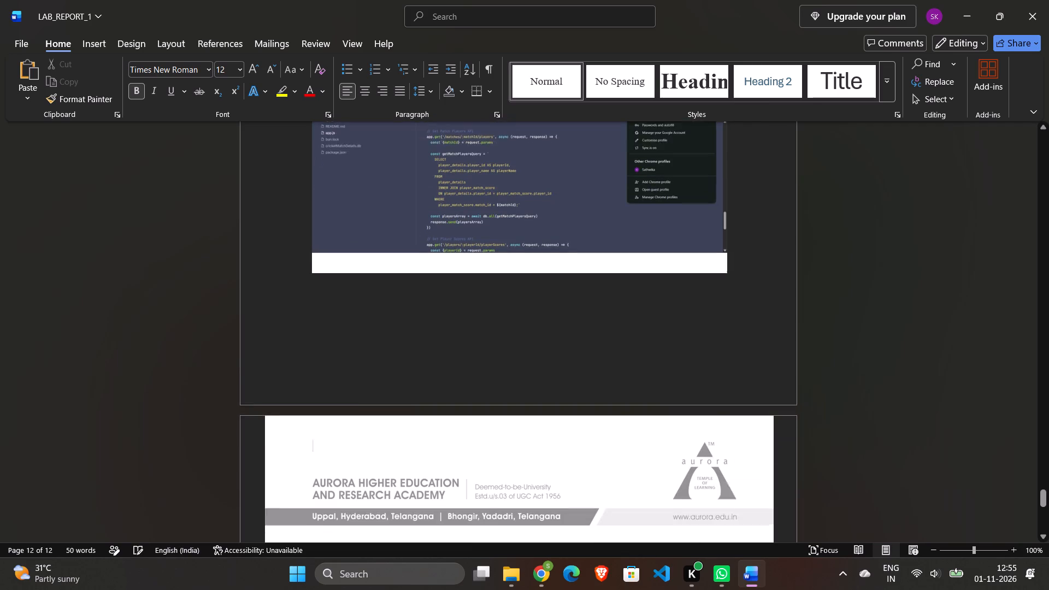
Insert a full-screen Chrome screenshot of the Get Player Scores API code, with the profile card open, at the start of page 13 in Word.
{"action": "left_click", "coordinate": [544, 583]}
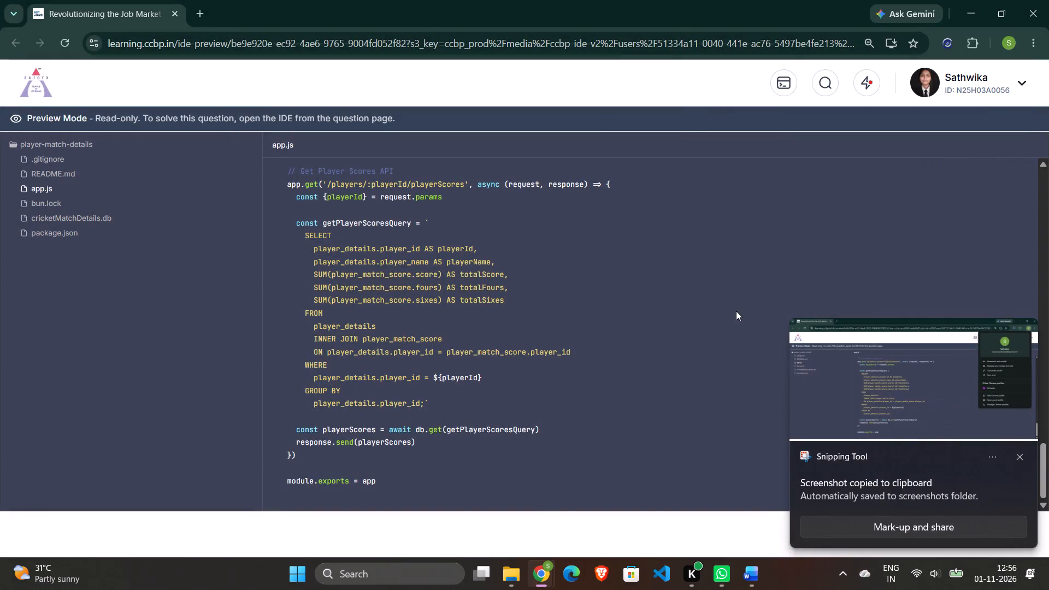
{"action": "left_click", "coordinate": [757, 576]}
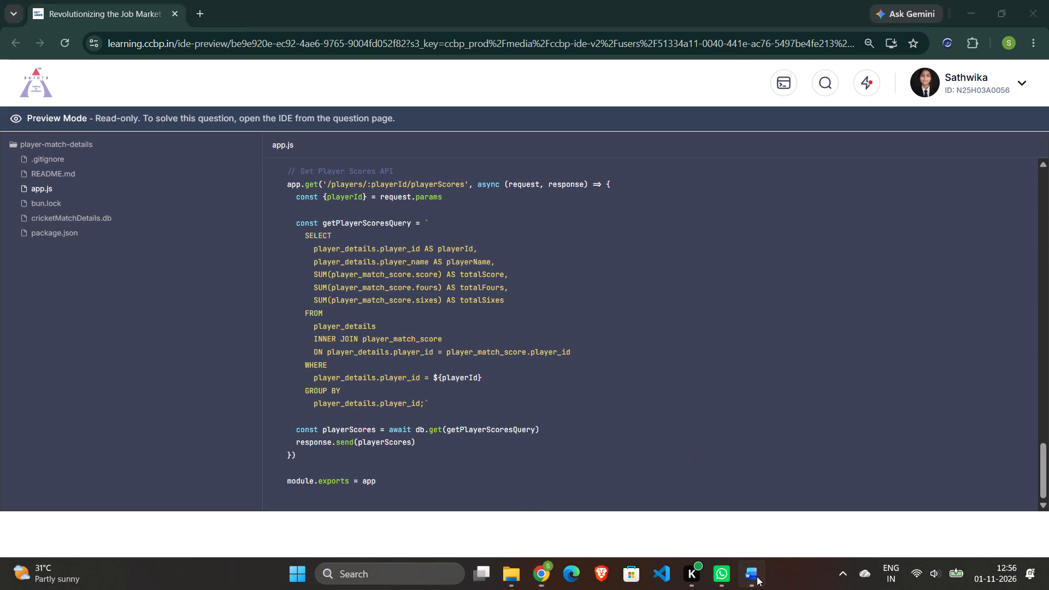
{"action": "scroll", "coordinate": [408, 532], "scroll_direction": "down", "scroll_amount": 1}
{"action": "key", "text": "ctrl+v"}
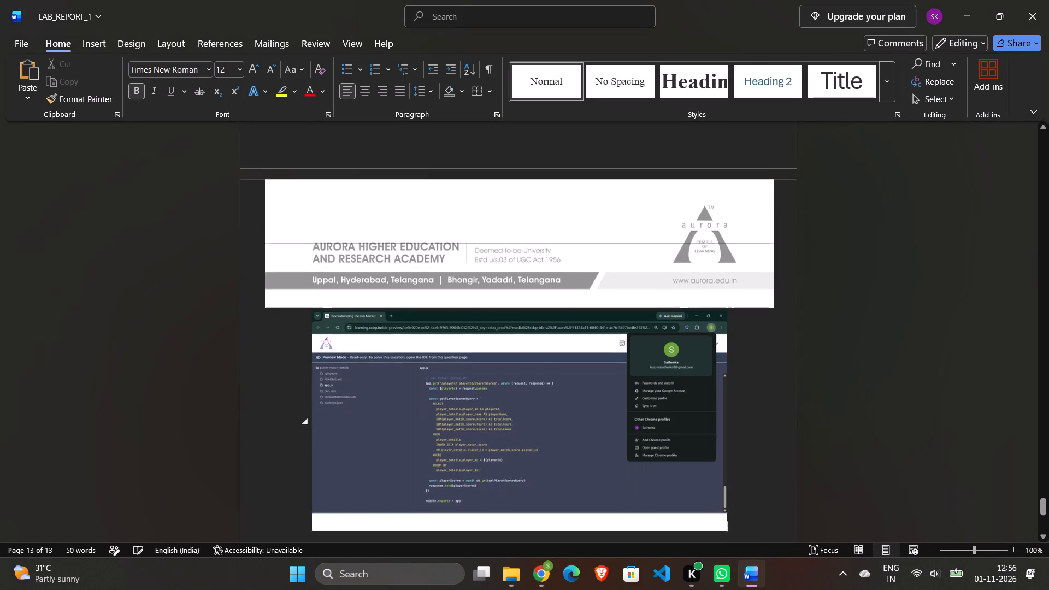
Review the code screenshots pasted on the report's pages, checking their order and placement.
{"action": "scroll", "coordinate": [408, 532], "scroll_direction": "down", "scroll_amount": 1}
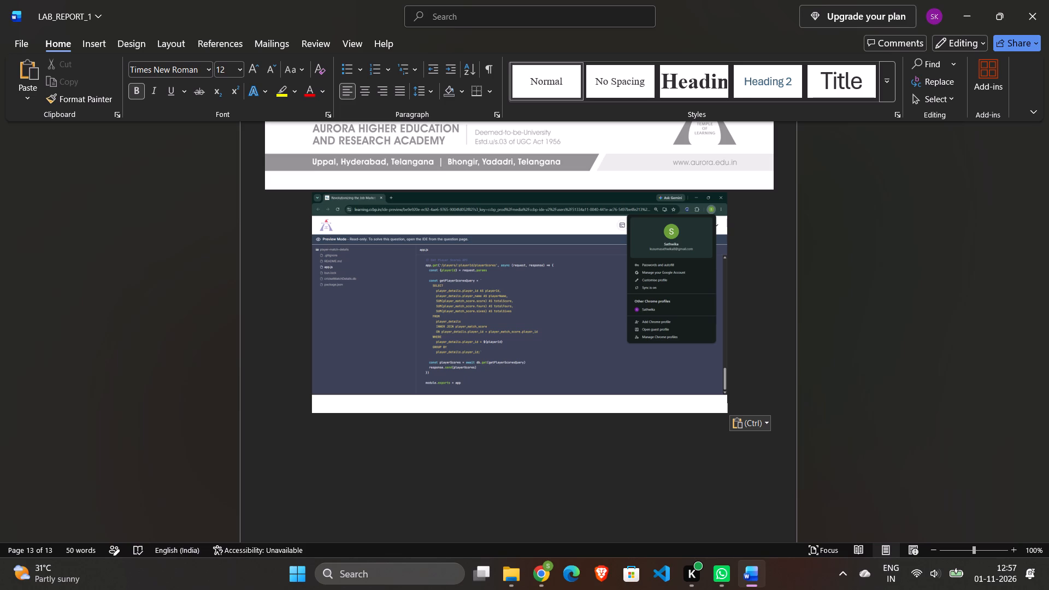
{"action": "scroll", "coordinate": [408, 532], "scroll_direction": "down", "scroll_amount": 1}
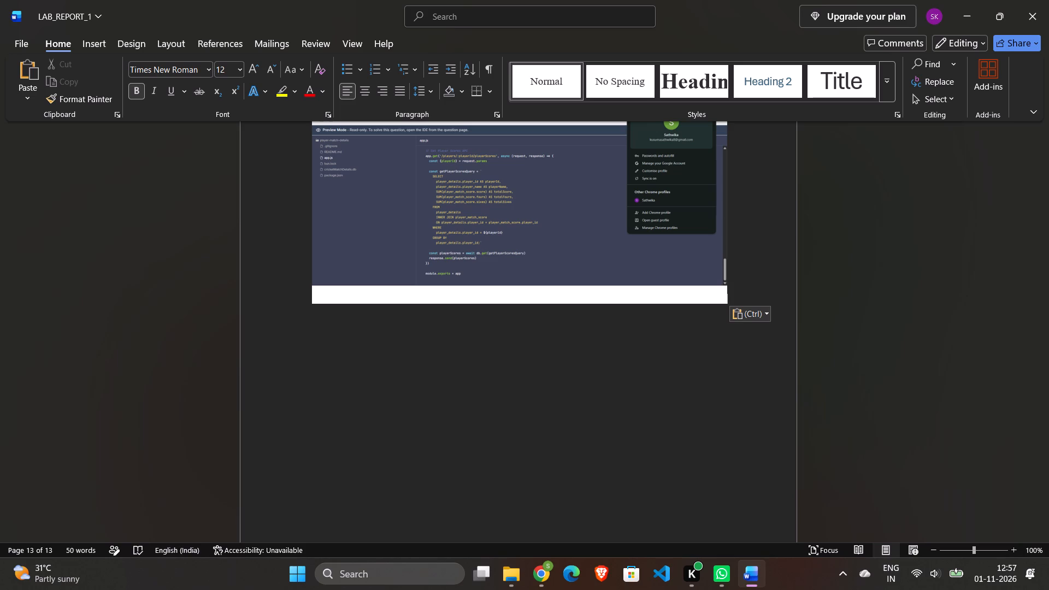
{"action": "scroll", "coordinate": [408, 532], "scroll_direction": "down", "scroll_amount": 2}
{"action": "scroll", "coordinate": [408, 532], "scroll_direction": "up", "scroll_amount": 1}
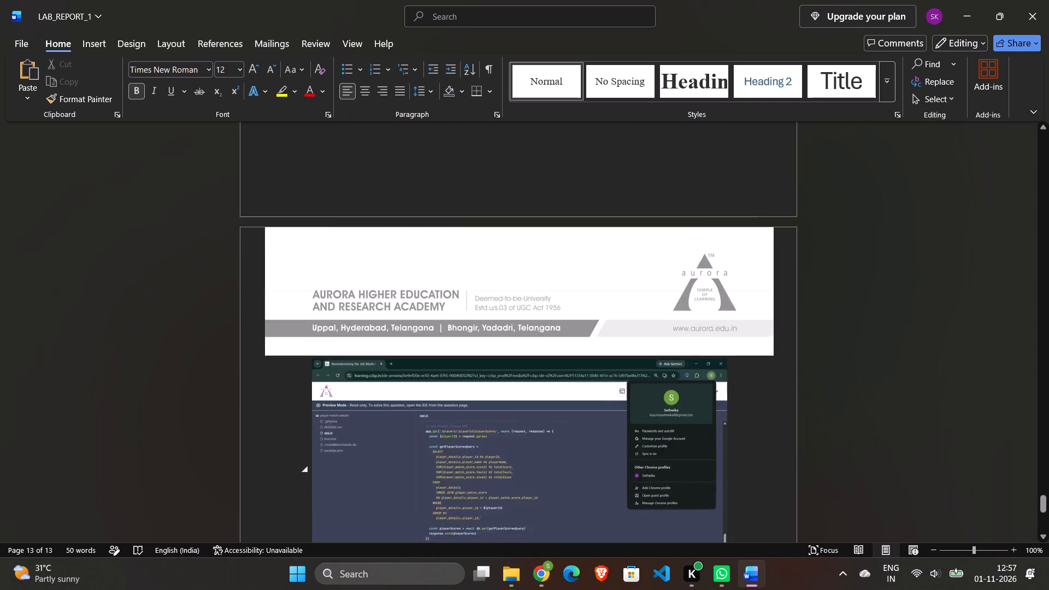
{"action": "scroll", "coordinate": [408, 532], "scroll_direction": "up", "scroll_amount": 1}
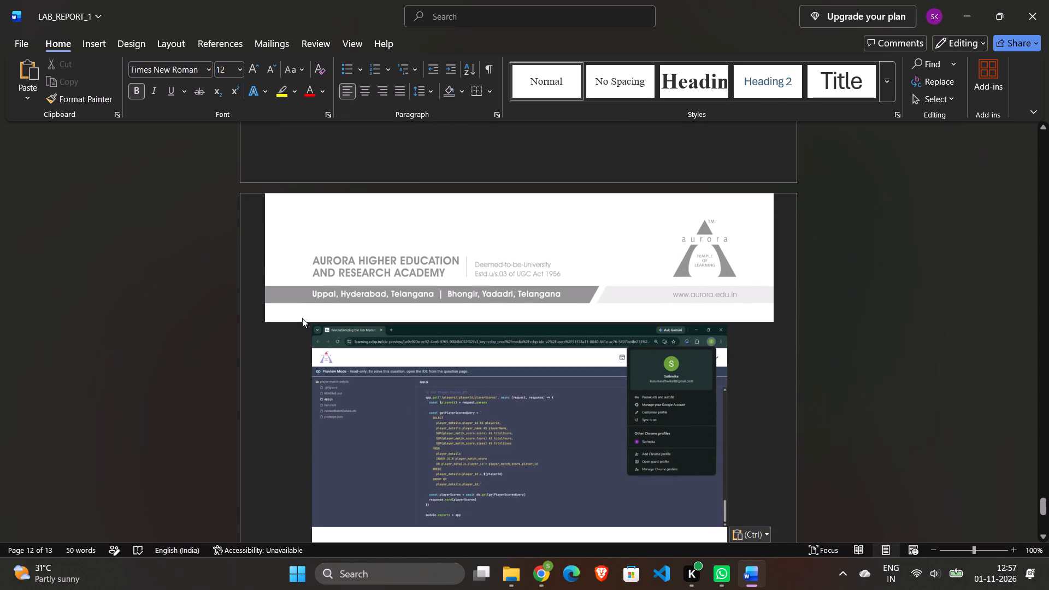
{"action": "scroll", "coordinate": [314, 333], "scroll_direction": "up", "scroll_amount": 7}
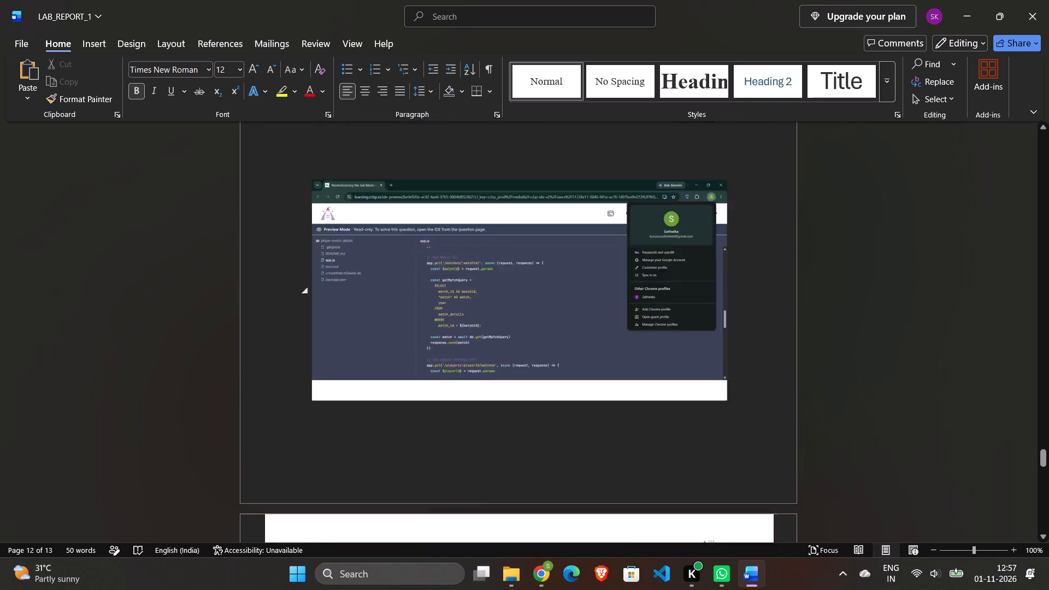
{"action": "scroll", "coordinate": [314, 333], "scroll_direction": "up", "scroll_amount": 8}
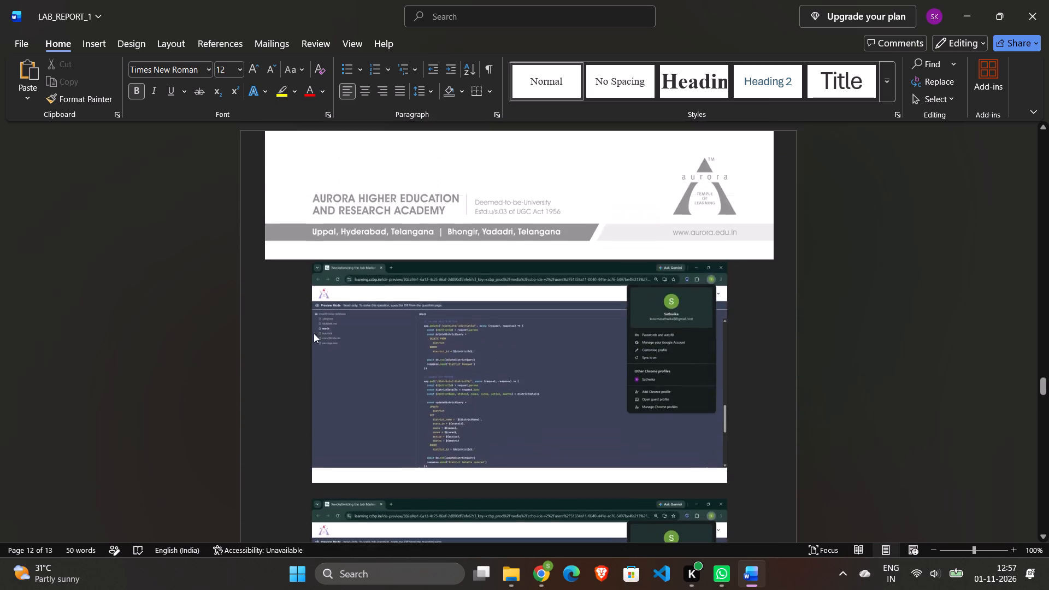
{"action": "scroll", "coordinate": [314, 333], "scroll_direction": "up", "scroll_amount": 7}
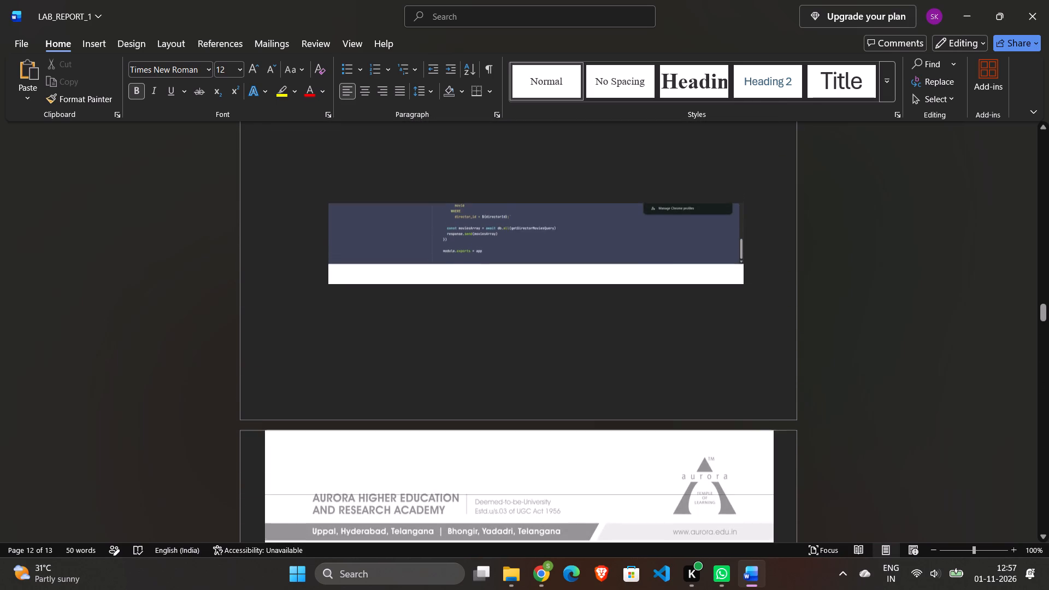
{"action": "scroll", "coordinate": [314, 333], "scroll_direction": "up", "scroll_amount": 6}
{"action": "scroll", "coordinate": [314, 333], "scroll_direction": "down", "scroll_amount": 18}
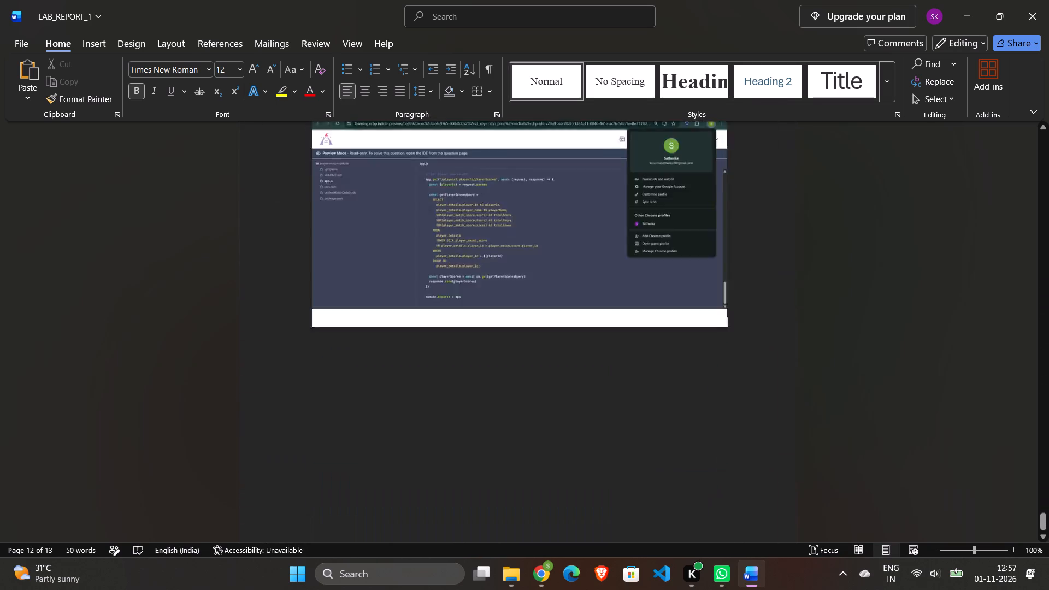
{"action": "scroll", "coordinate": [314, 333], "scroll_direction": "down", "scroll_amount": 5}
Add two new lines below the Get Player Scores API screenshot on page 13.
{"action": "left_click", "coordinate": [524, 283]}
{"action": "key", "text": "Return"}
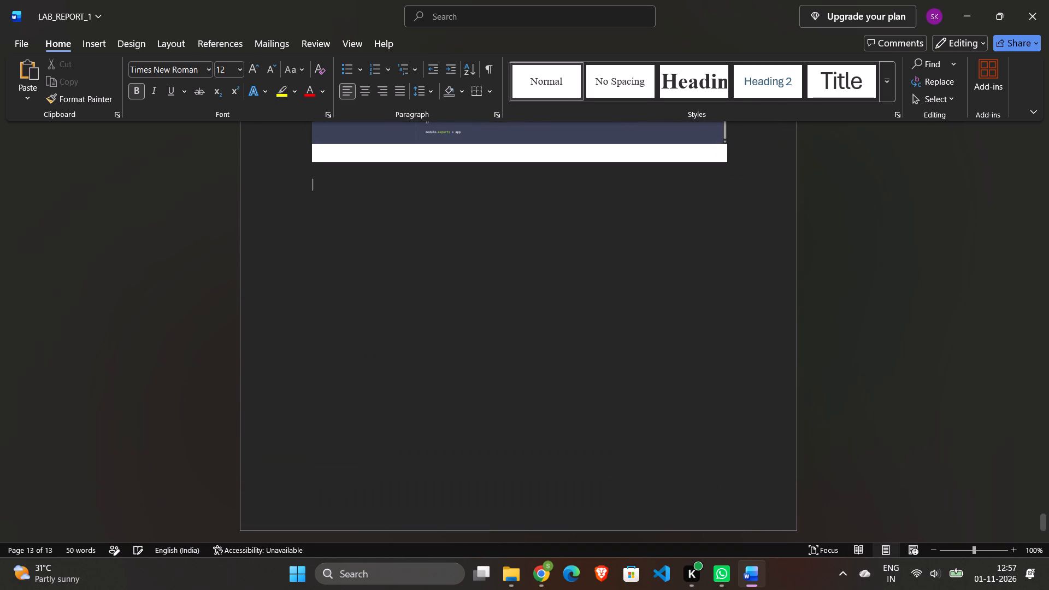
{"action": "key", "text": "Return"}
Switch to Chrome and detach the Player Match Scores question tab into its own window.
{"action": "left_click", "coordinate": [517, 567]}
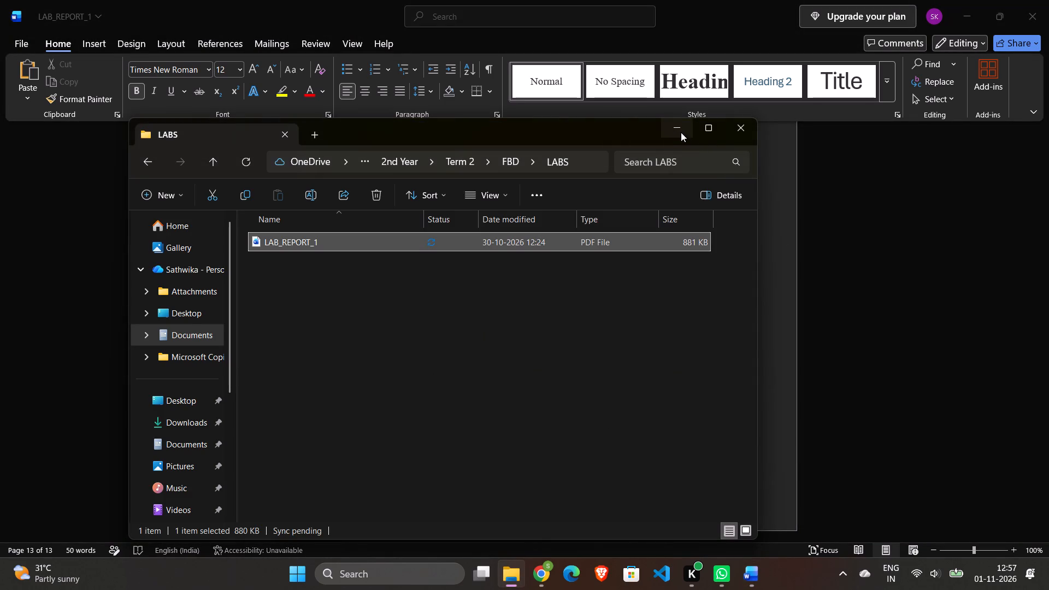
{"action": "left_click", "coordinate": [681, 132]}
{"action": "left_click", "coordinate": [532, 583]}
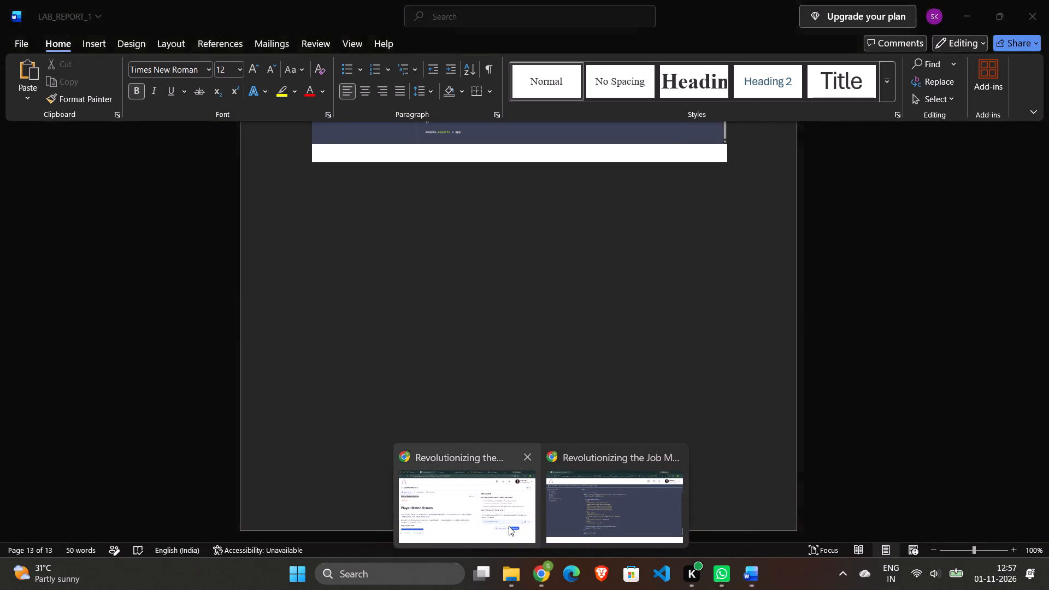
{"action": "left_click", "coordinate": [508, 526]}
{"action": "left_click_drag", "start_coordinate": [191, 5], "coordinate": [209, 46]}
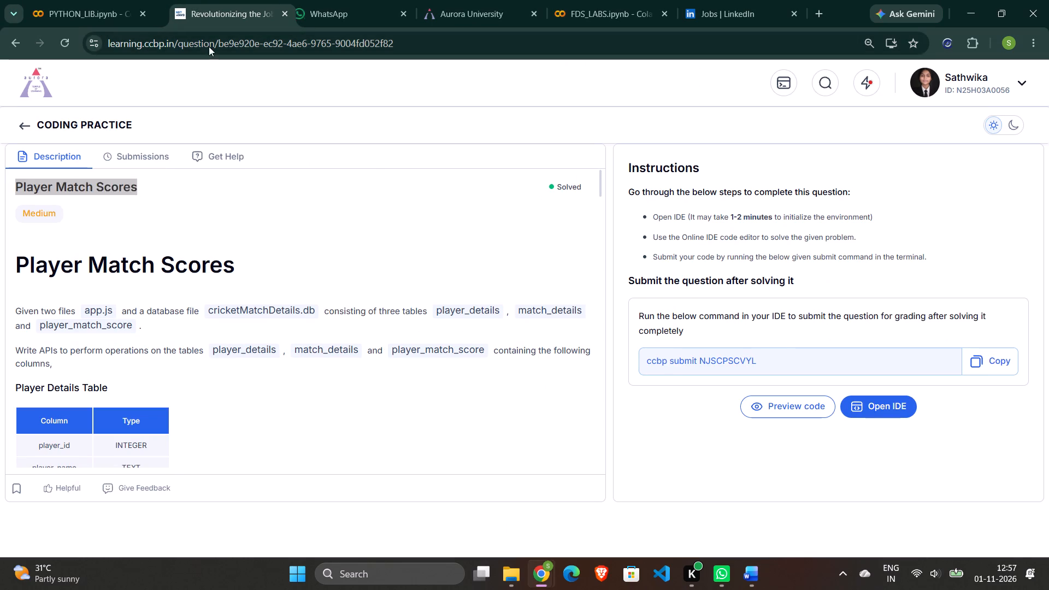
{"action": "left_click_drag", "start_coordinate": [209, 46], "coordinate": [221, 72]}
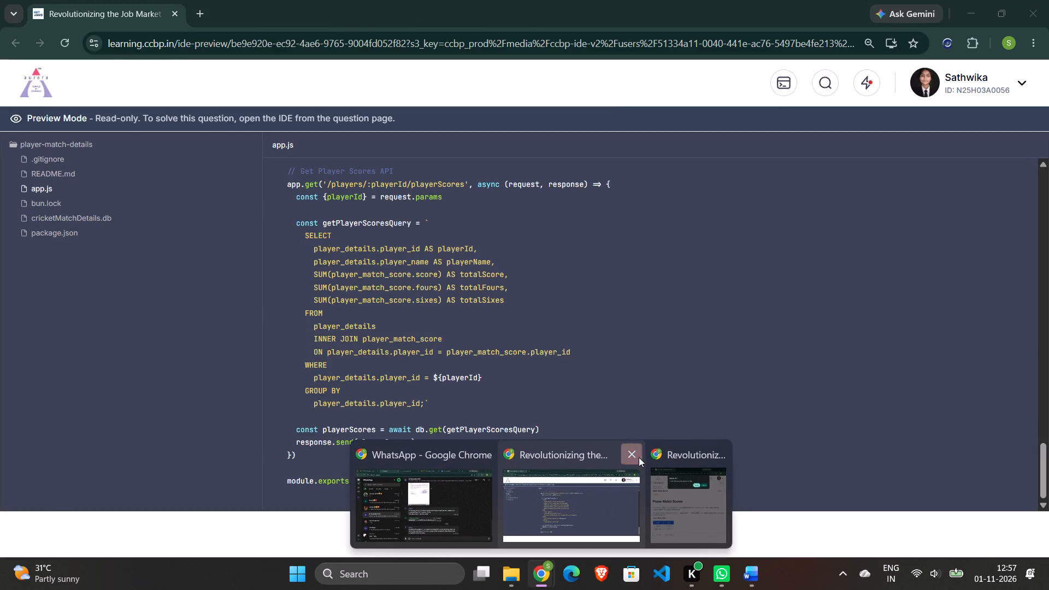
Close the Chrome window holding the Player Match Scores code preview.
{"action": "left_click", "coordinate": [635, 457]}
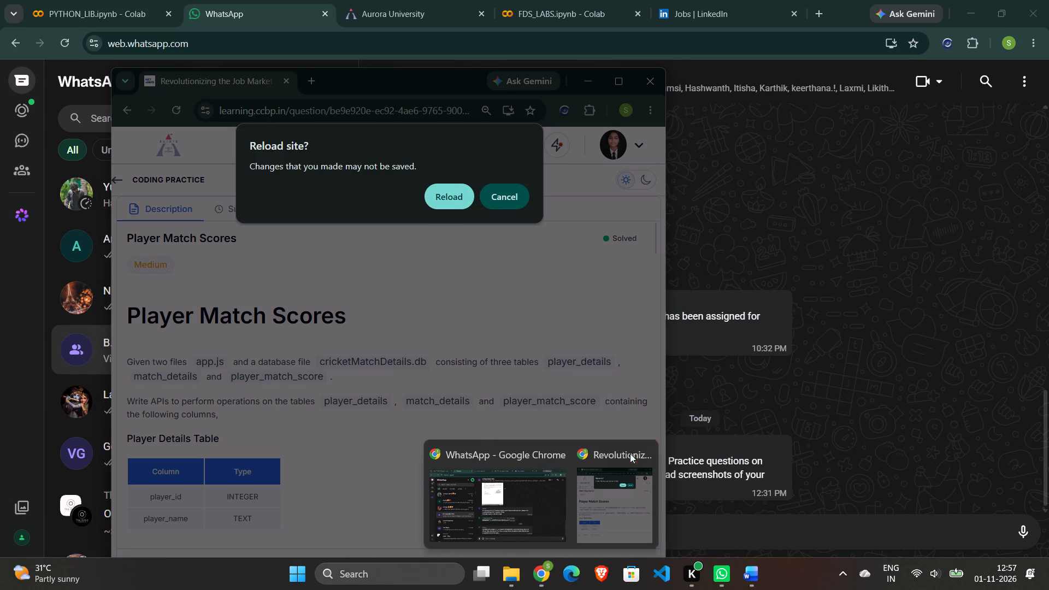
Bring the detached Player Match Scores window forward and maximize it, declining to reload the site.
{"action": "left_click", "coordinate": [630, 453]}
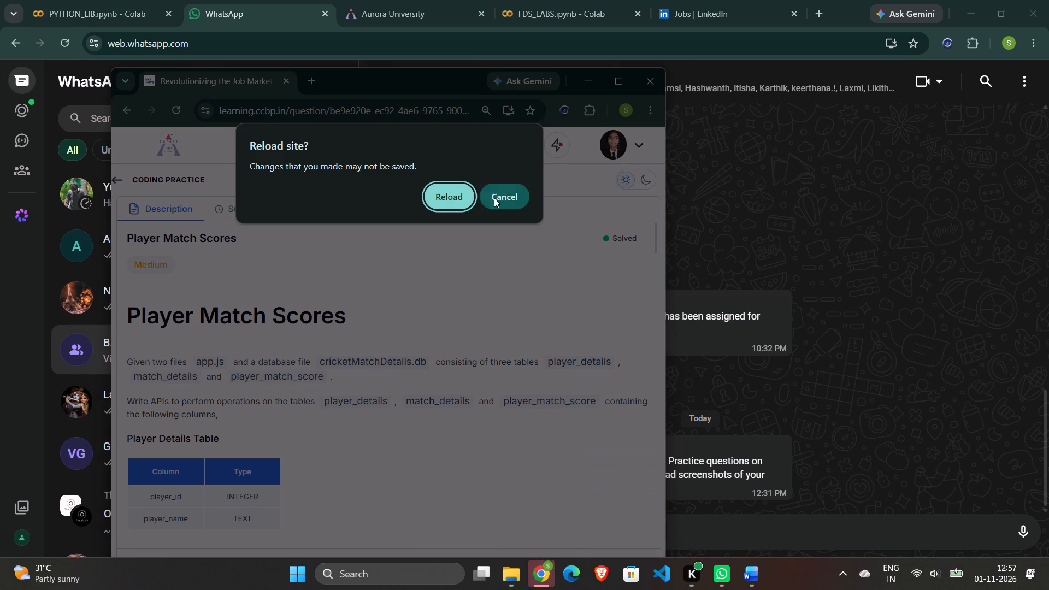
{"action": "left_click", "coordinate": [494, 198]}
{"action": "left_click", "coordinate": [446, 304]}
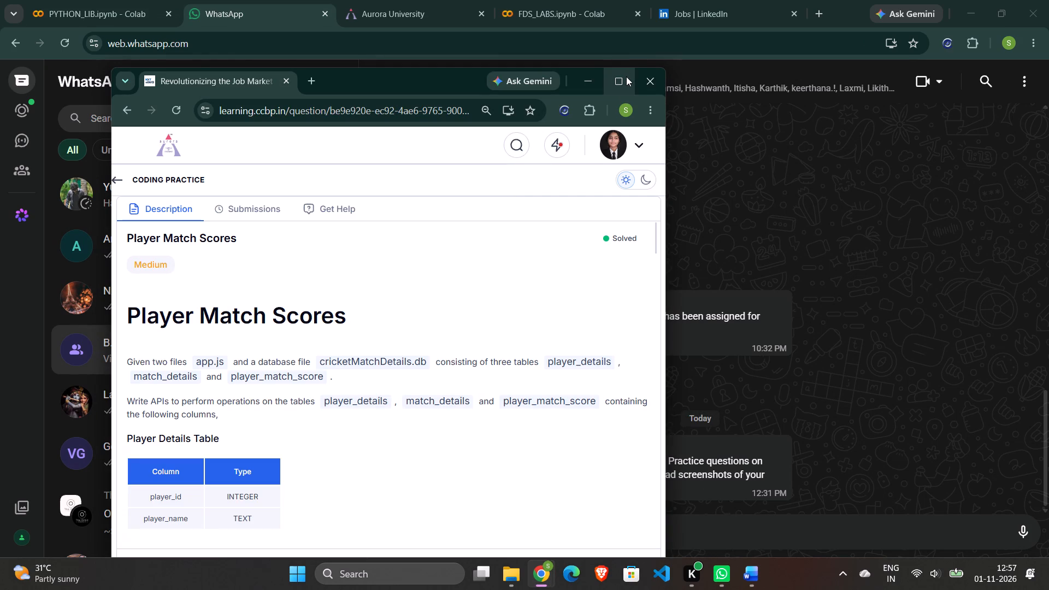
{"action": "left_click", "coordinate": [626, 77]}
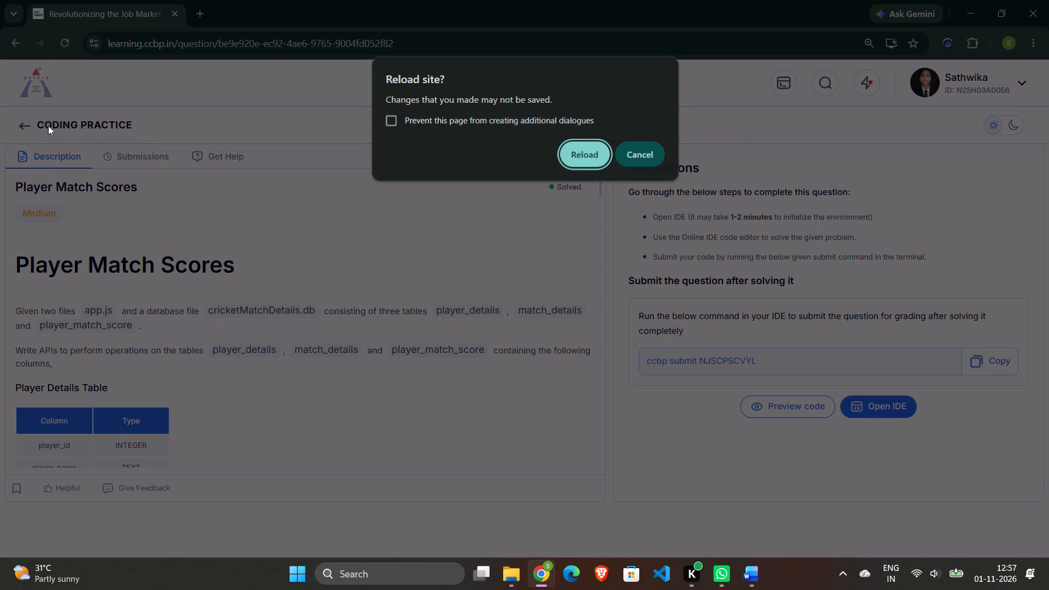
{"action": "left_click", "coordinate": [650, 154]}
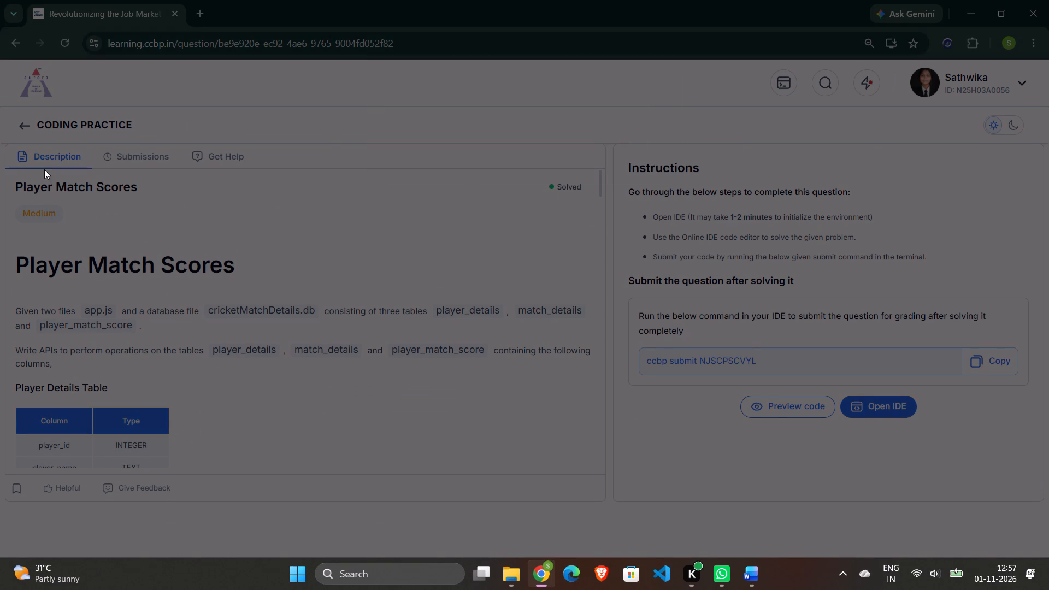
Return to the course and open the Coding Practice after Introduction to Express JS Part 2, listing Cricket Team and Movies.
{"action": "left_click", "coordinate": [26, 127]}
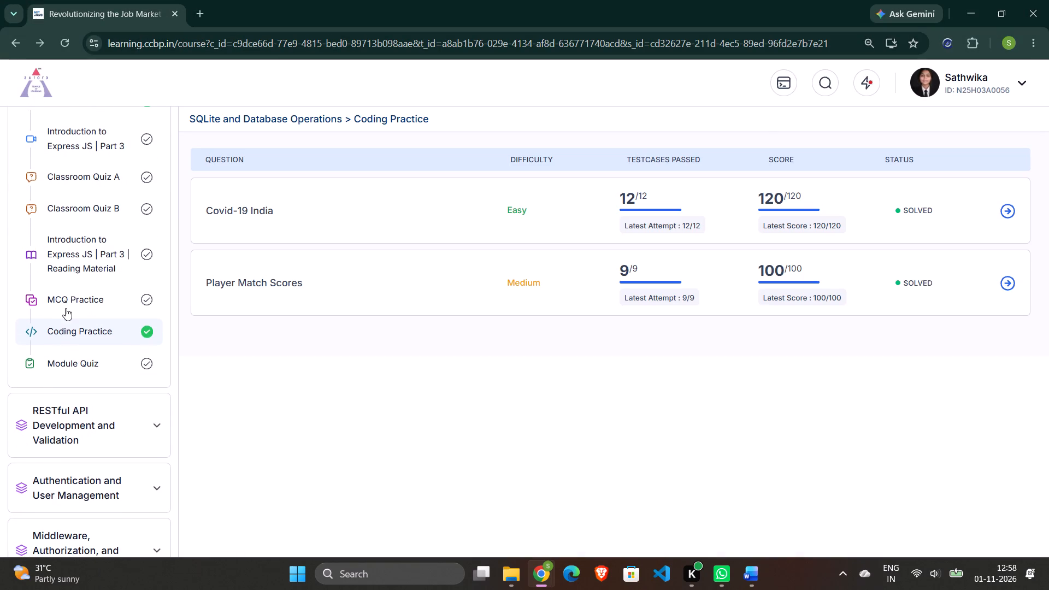
{"action": "scroll", "coordinate": [66, 308], "scroll_direction": "up", "scroll_amount": 3}
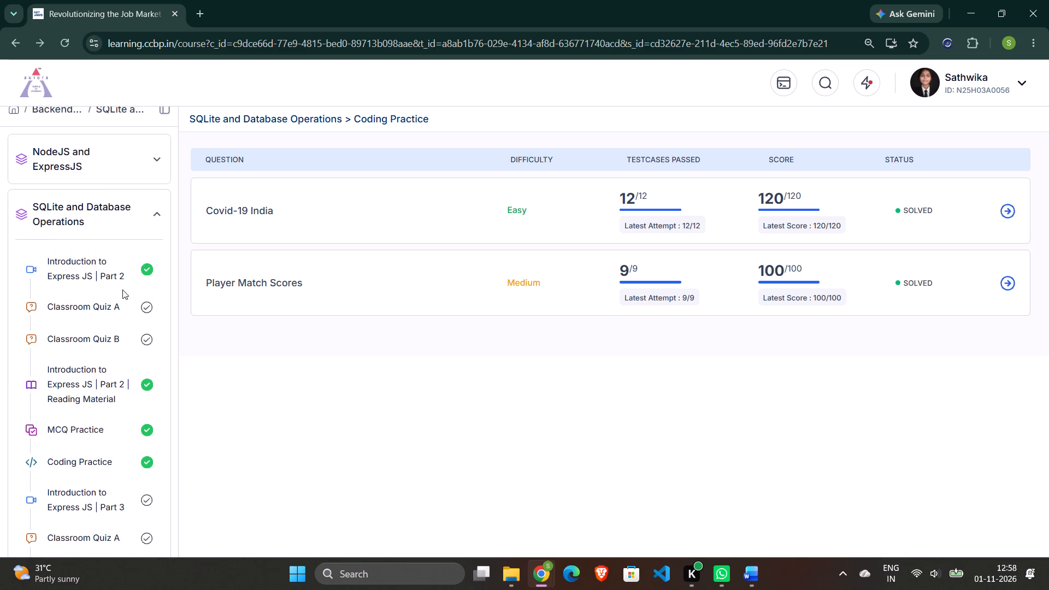
{"action": "left_click", "coordinate": [124, 263]}
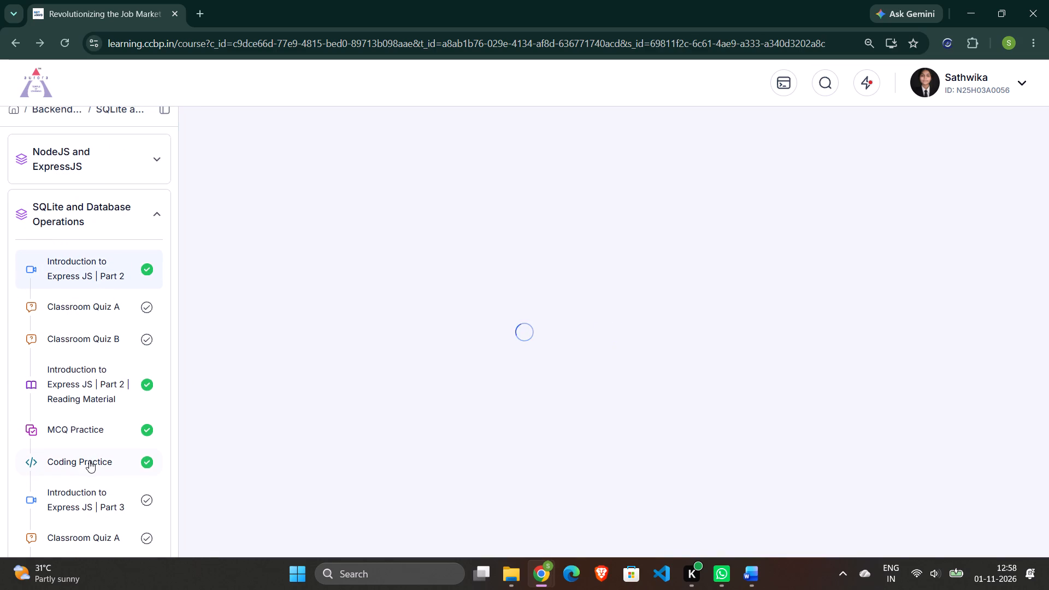
{"action": "left_click", "coordinate": [89, 459]}
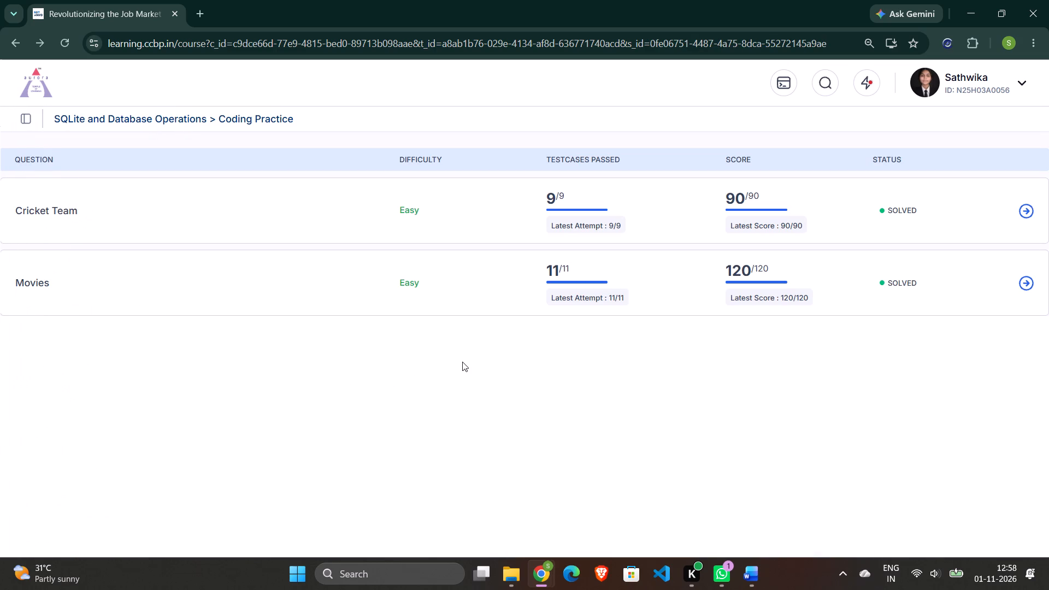
Capture a full-screen screenshot of the Cricket Team and Movies results list with the browser profile card open.
{"action": "left_click", "coordinate": [1006, 44]}
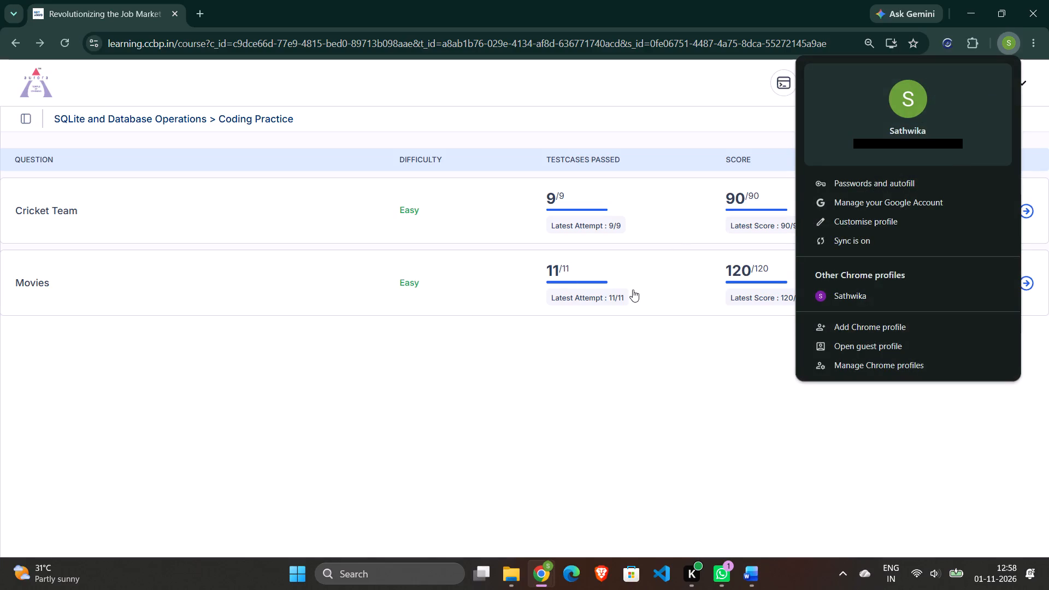
{"action": "key", "text": "Print"}
{"action": "left_click", "coordinate": [633, 290]}
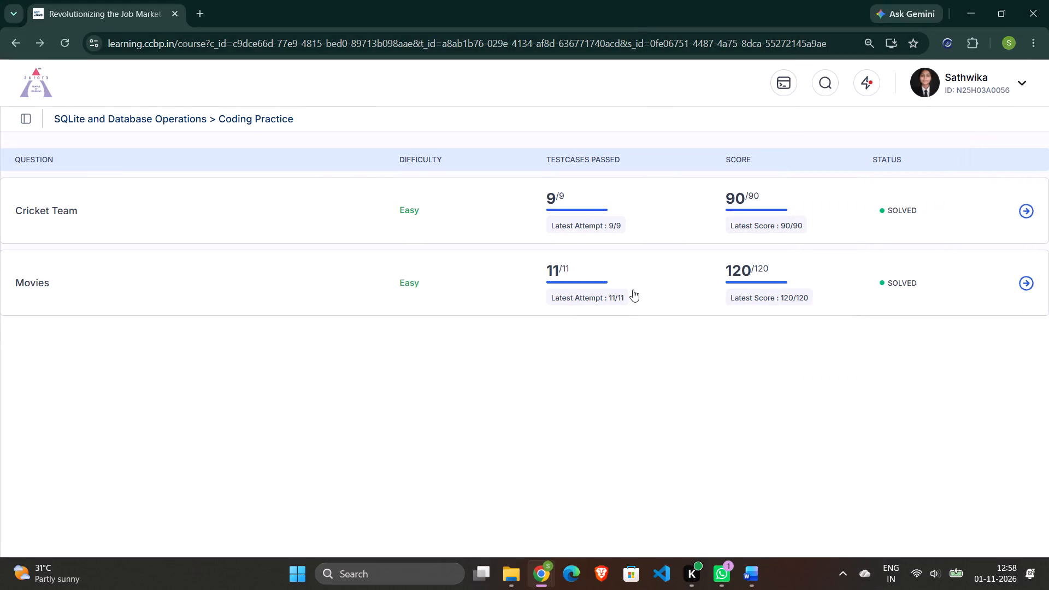
{"action": "key", "text": "Escape"}
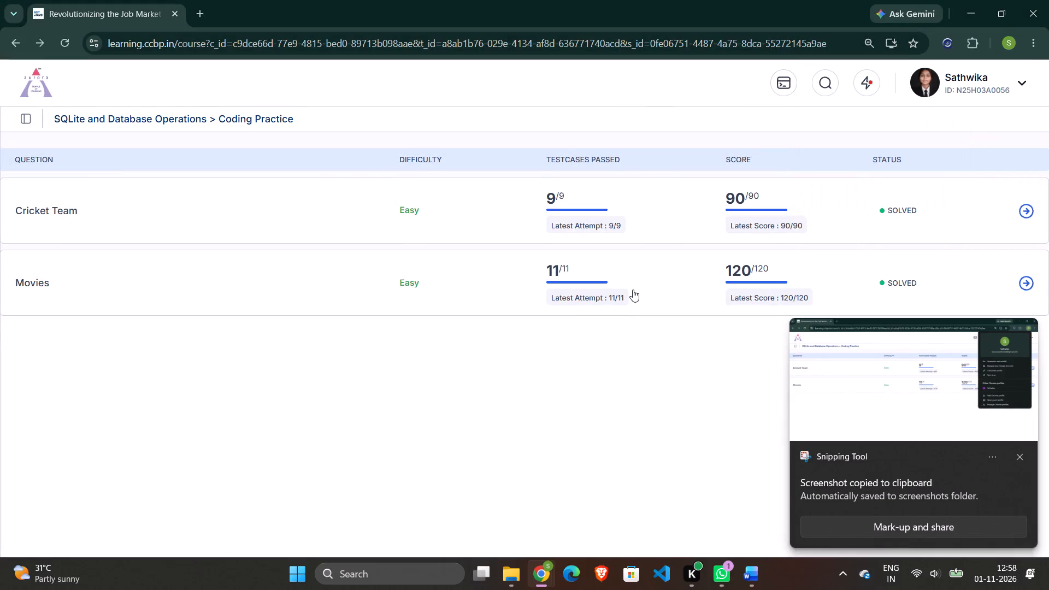
Show the course outline again beside the Cricket Team and Movies list.
{"action": "left_click", "coordinate": [27, 117]}
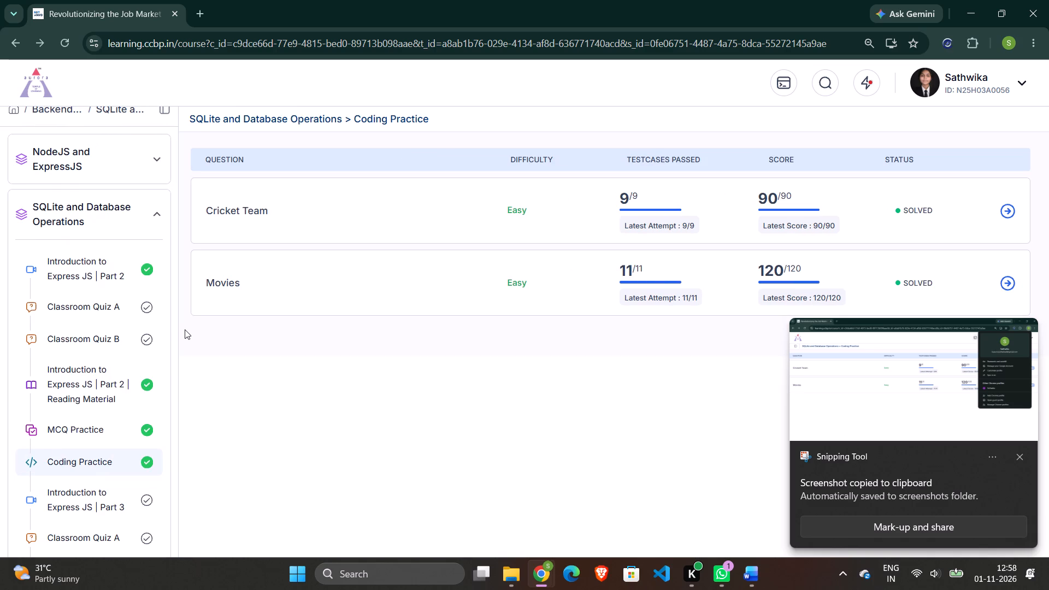
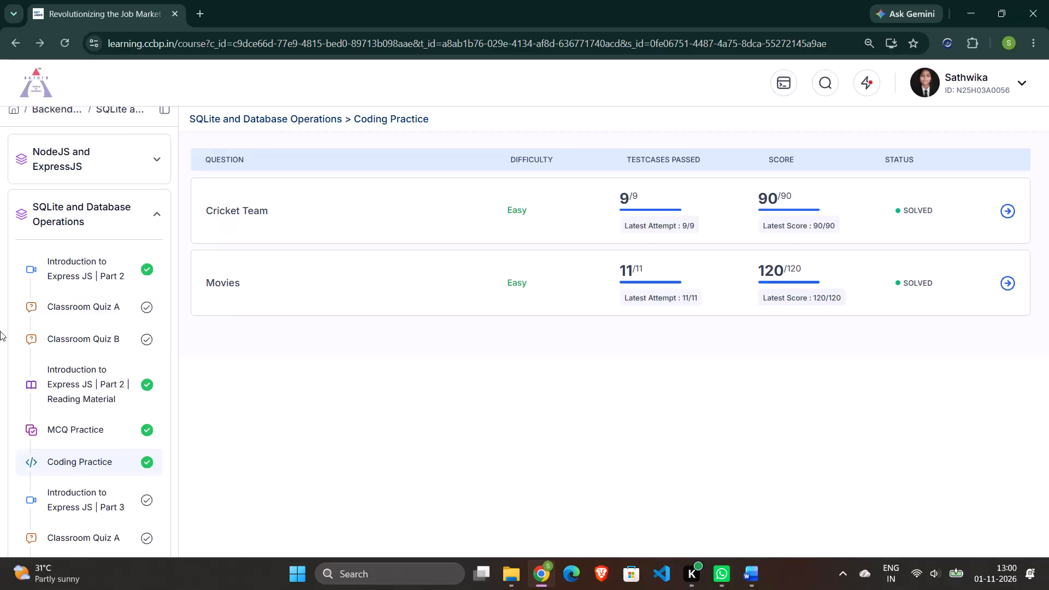
Open the Coding Practice after Introduction to Express JS Part 3, with Covid-19 India and Player Match Scores, and hide the course outline.
{"action": "scroll", "coordinate": [52, 452], "scroll_direction": "down", "scroll_amount": 2}
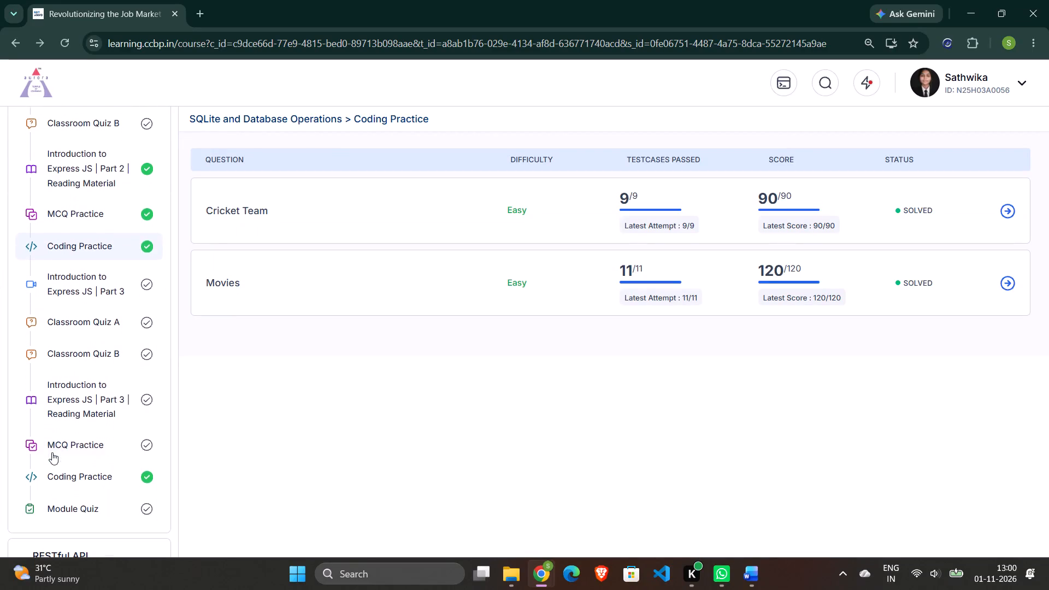
{"action": "scroll", "coordinate": [52, 452], "scroll_direction": "down", "scroll_amount": 1}
{"action": "left_click", "coordinate": [72, 471]}
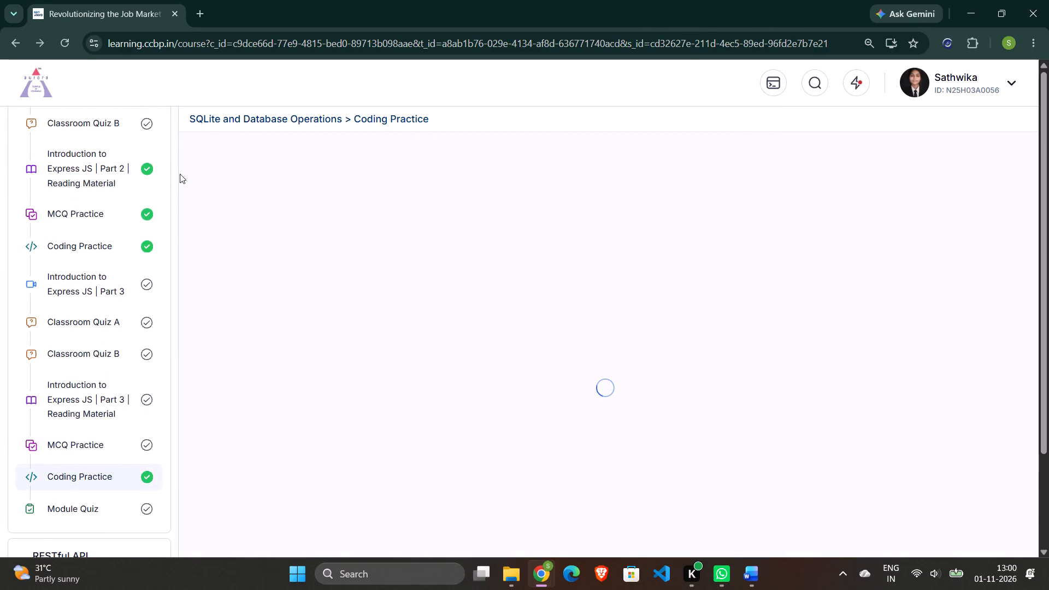
{"action": "scroll", "coordinate": [142, 263], "scroll_direction": "up", "scroll_amount": 7}
{"action": "left_click", "coordinate": [168, 126]}
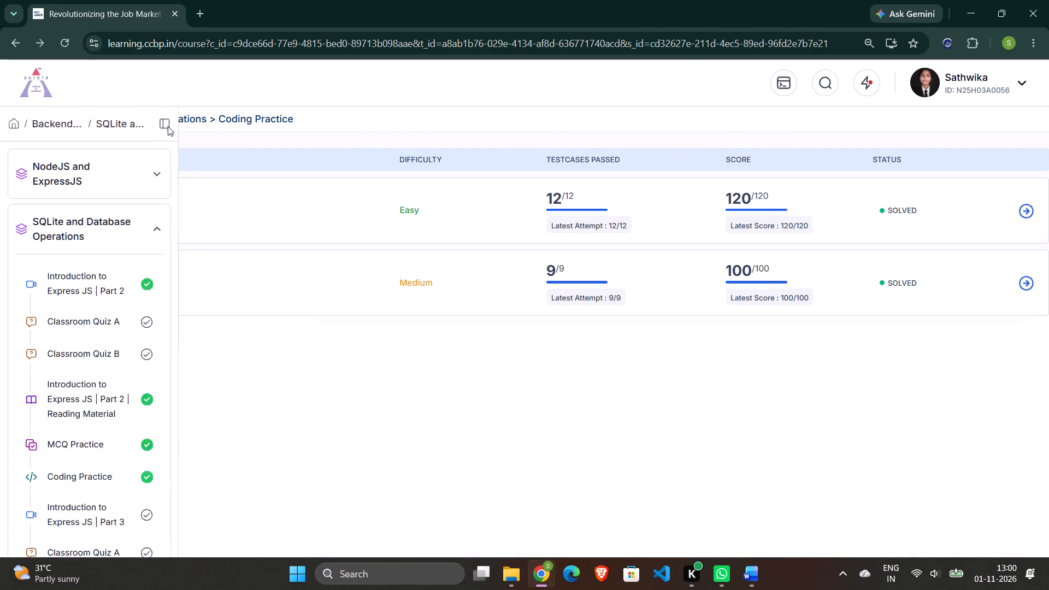
Capture a full-screen screenshot of the Covid-19 India and Player Match Scores results list with the browser profile card open.
{"action": "left_click", "coordinate": [1011, 40]}
{"action": "key", "text": "Print"}
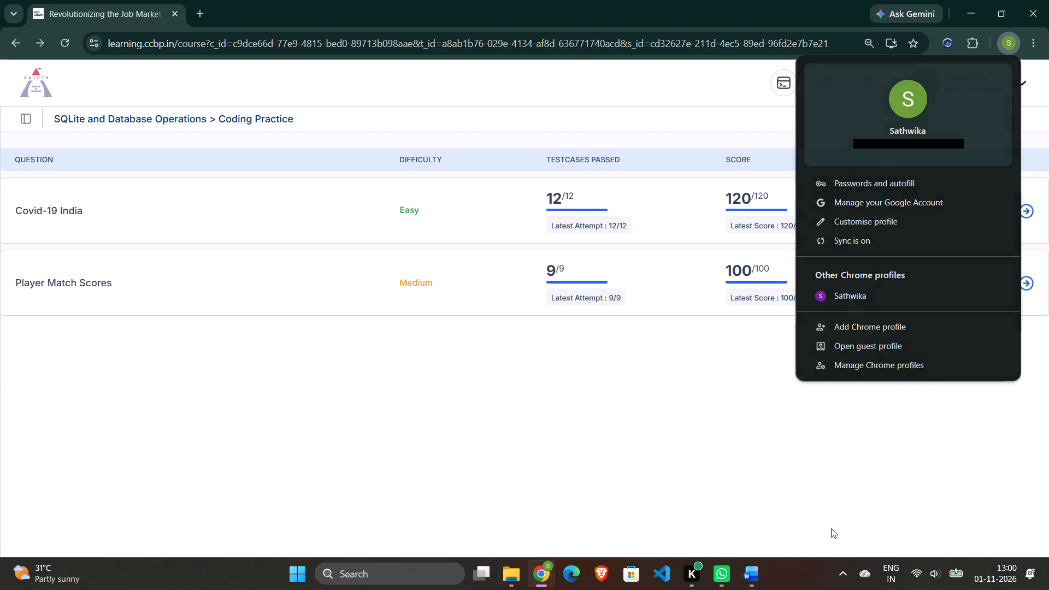
{"action": "left_click", "coordinate": [831, 528]}
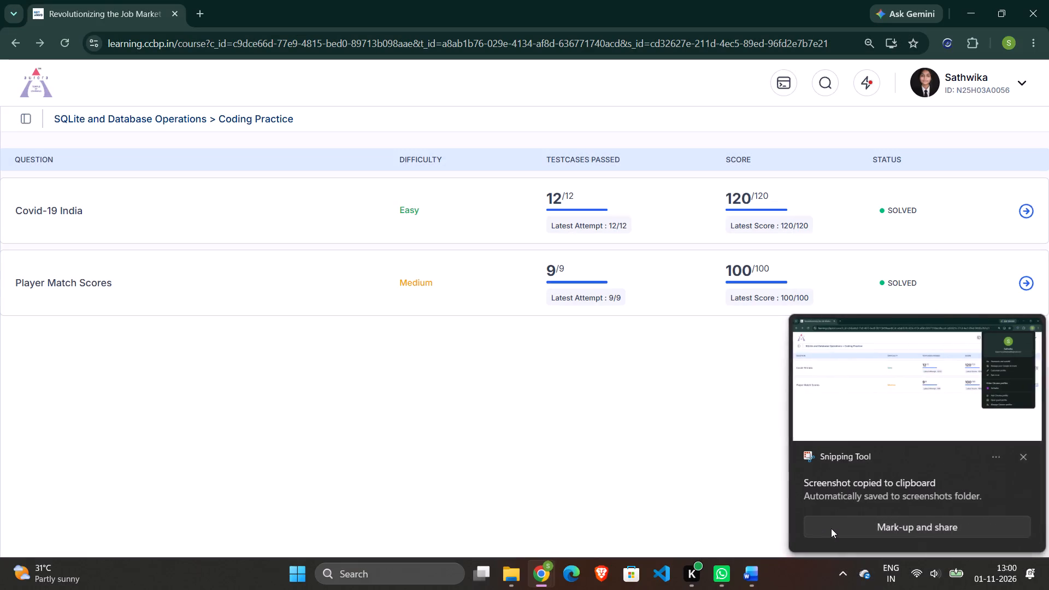
Paste the results screenshot below the last code screenshot in the LAB_REPORT_1 Word document and place the text cursor on the blank line above it.
{"action": "left_click", "coordinate": [743, 573]}
{"action": "scroll", "coordinate": [476, 334], "scroll_direction": "up", "scroll_amount": 1}
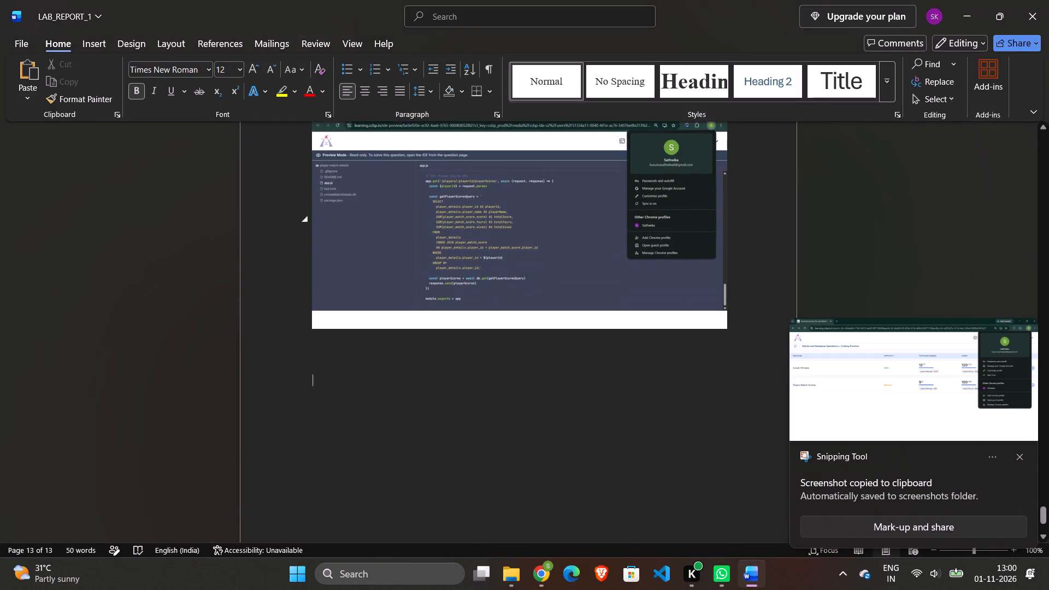
{"action": "key", "text": "ctrl+v"}
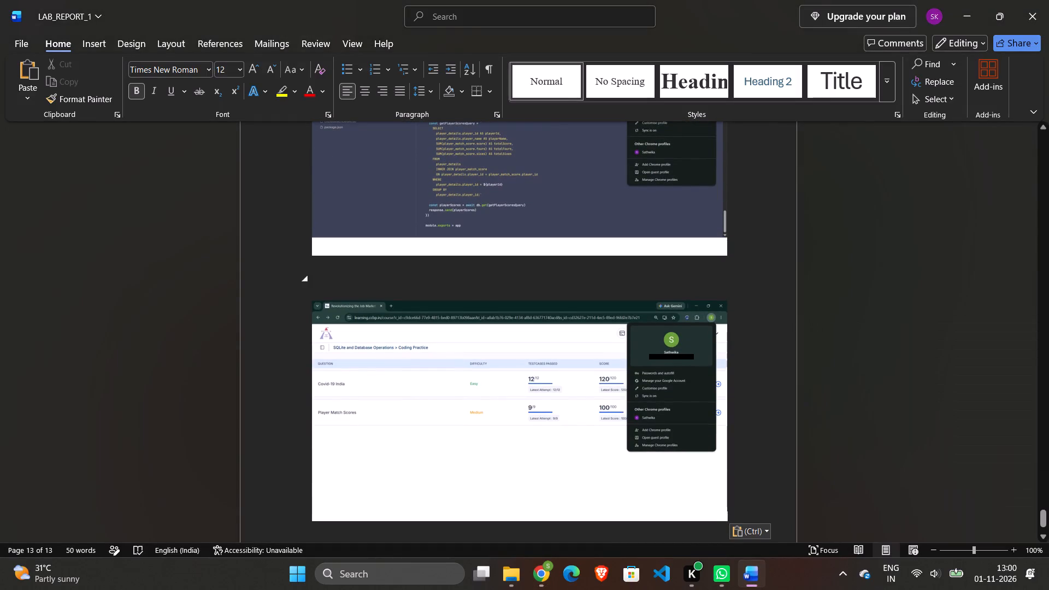
{"action": "left_click", "coordinate": [747, 253]}
{"action": "left_click", "coordinate": [373, 291]}
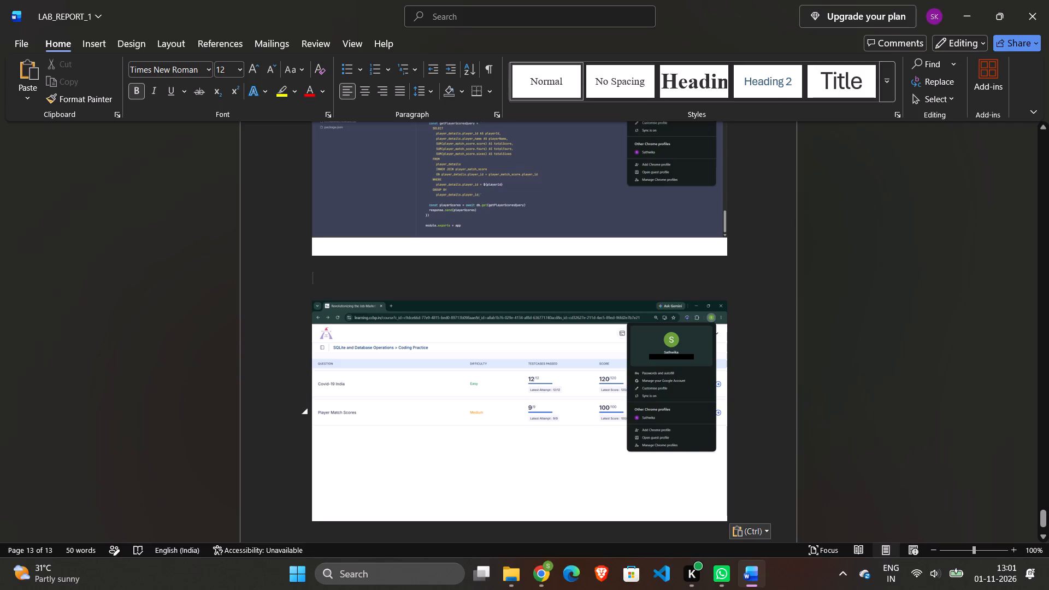
Return to the course in Chrome, open the Cricket Team and Movies Coding Practice after Introduction to Express JS Part 2, and hide the outline.
{"action": "left_click", "coordinate": [543, 583]}
{"action": "left_click", "coordinate": [577, 508]}
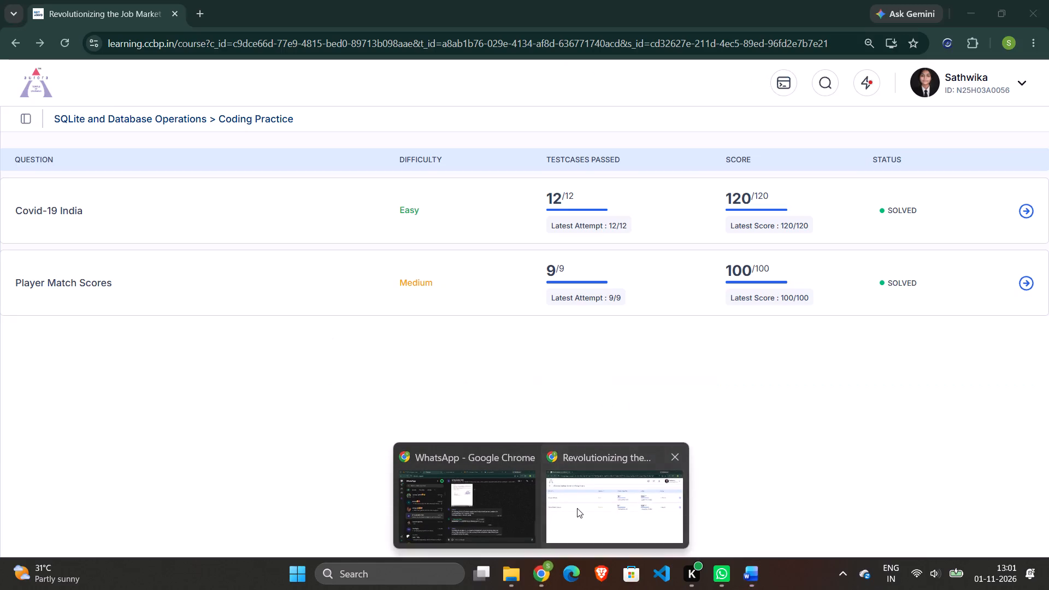
{"action": "left_click", "coordinate": [33, 123]}
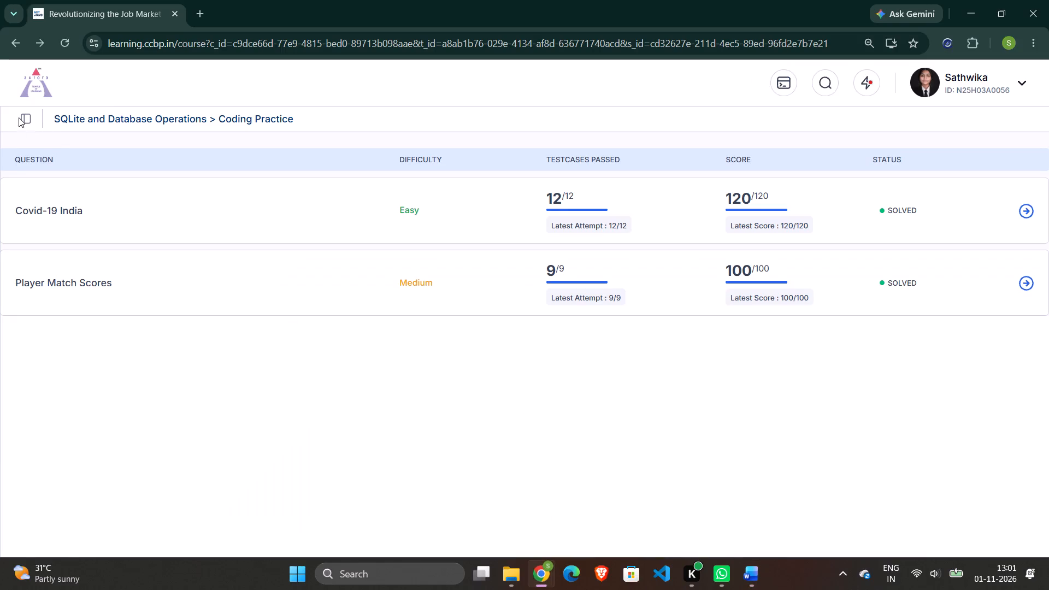
{"action": "left_click", "coordinate": [19, 117]}
{"action": "left_click", "coordinate": [22, 118]}
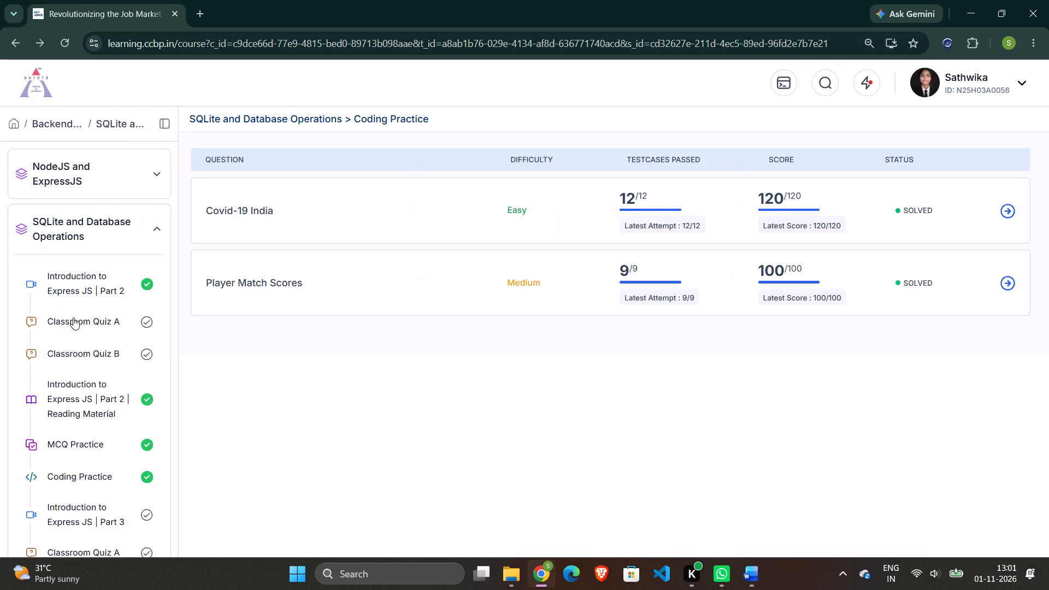
{"action": "scroll", "coordinate": [97, 450], "scroll_direction": "down", "scroll_amount": 1}
{"action": "left_click", "coordinate": [97, 450]}
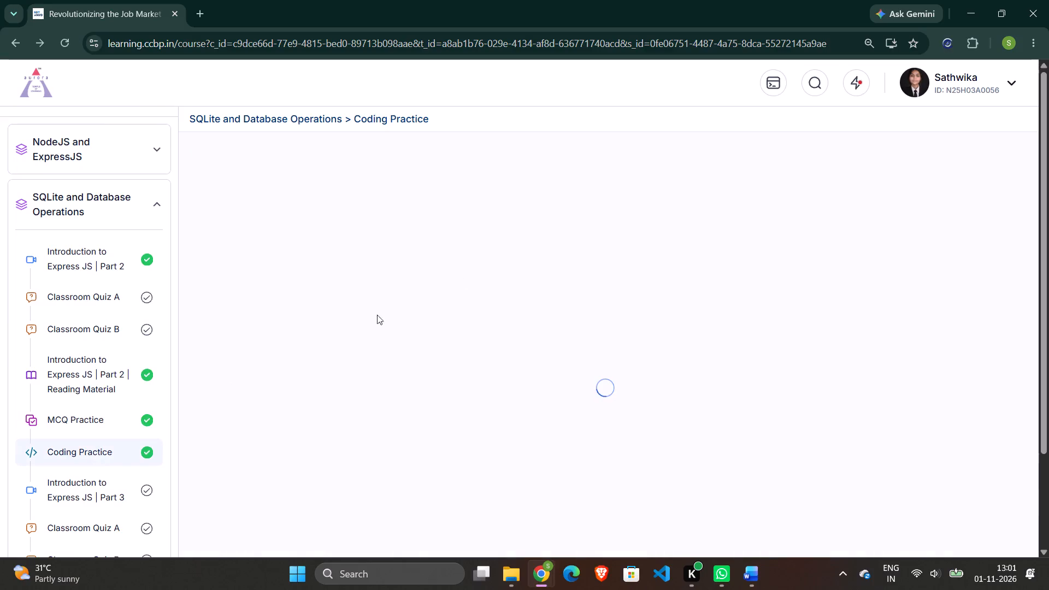
{"action": "scroll", "coordinate": [165, 253], "scroll_direction": "up", "scroll_amount": 5}
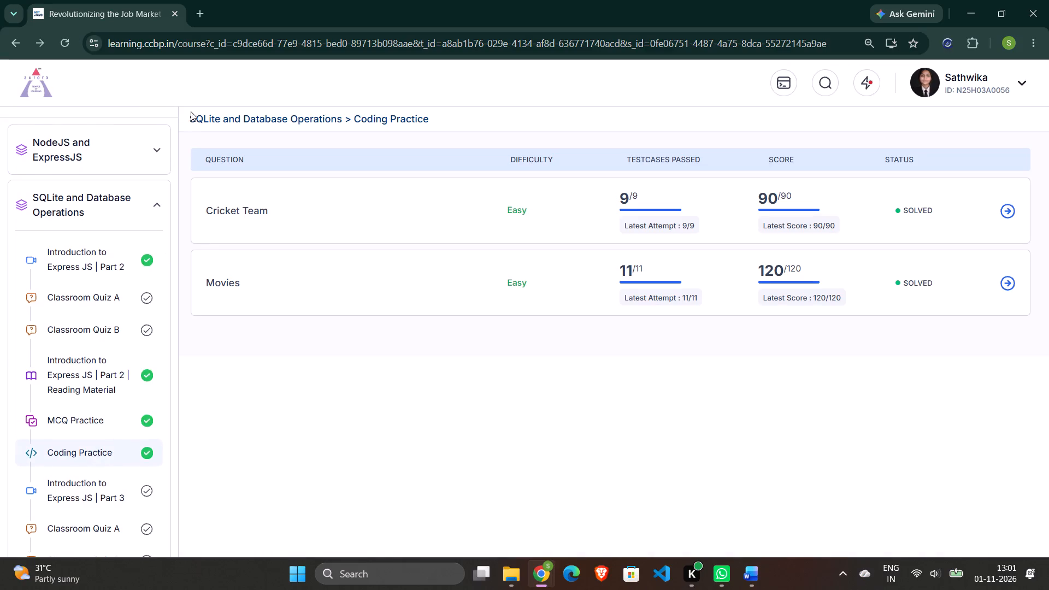
{"action": "left_click", "coordinate": [167, 124]}
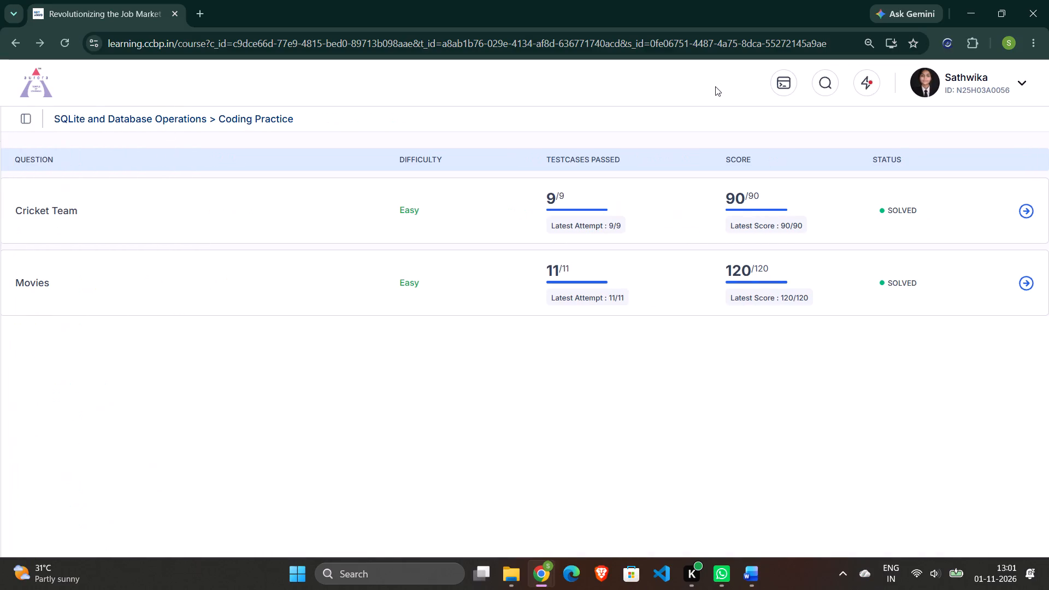
Capture a full-screen screenshot of the Cricket Team and Movies results list with the browser profile card open.
{"action": "left_click", "coordinate": [1005, 38]}
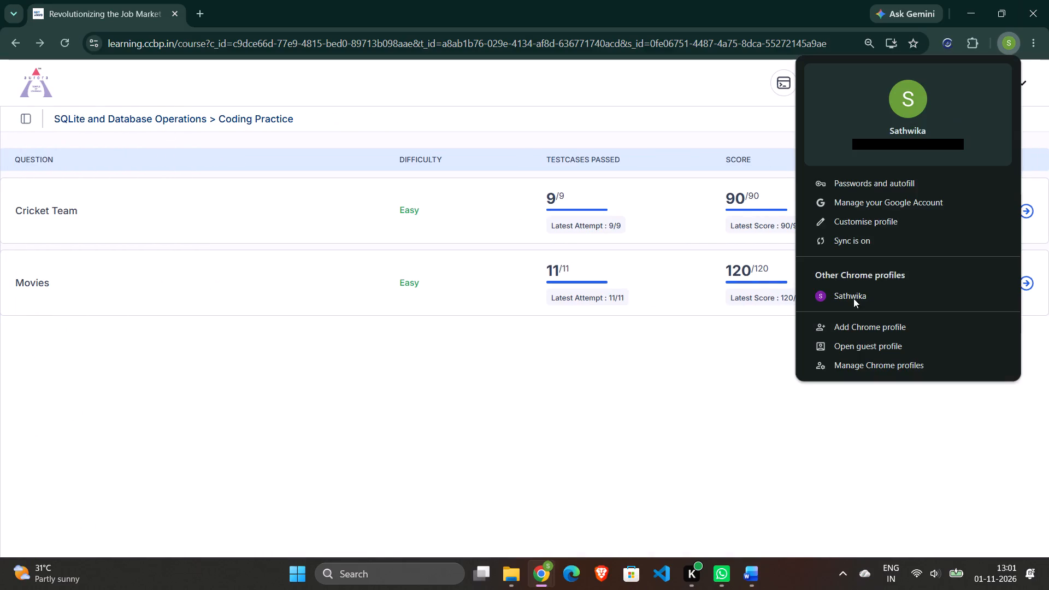
{"action": "key", "text": "Print"}
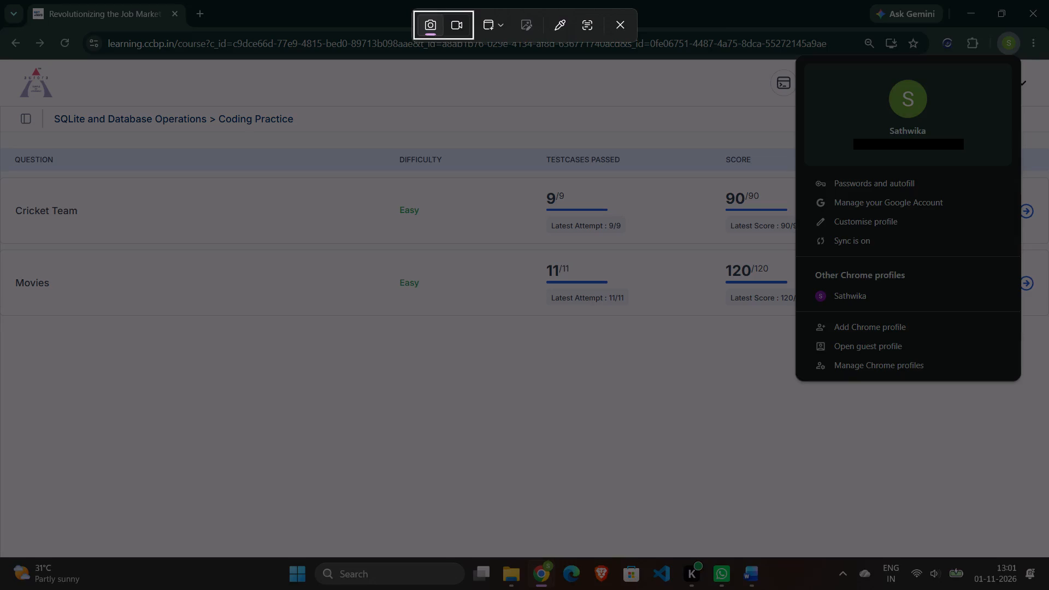
{"action": "left_click", "coordinate": [779, 463]}
Switch back to the LAB_REPORT_1 Word document at the blank line above the Covid-19 India and Player Match Scores screenshot.
{"action": "left_click", "coordinate": [744, 577]}
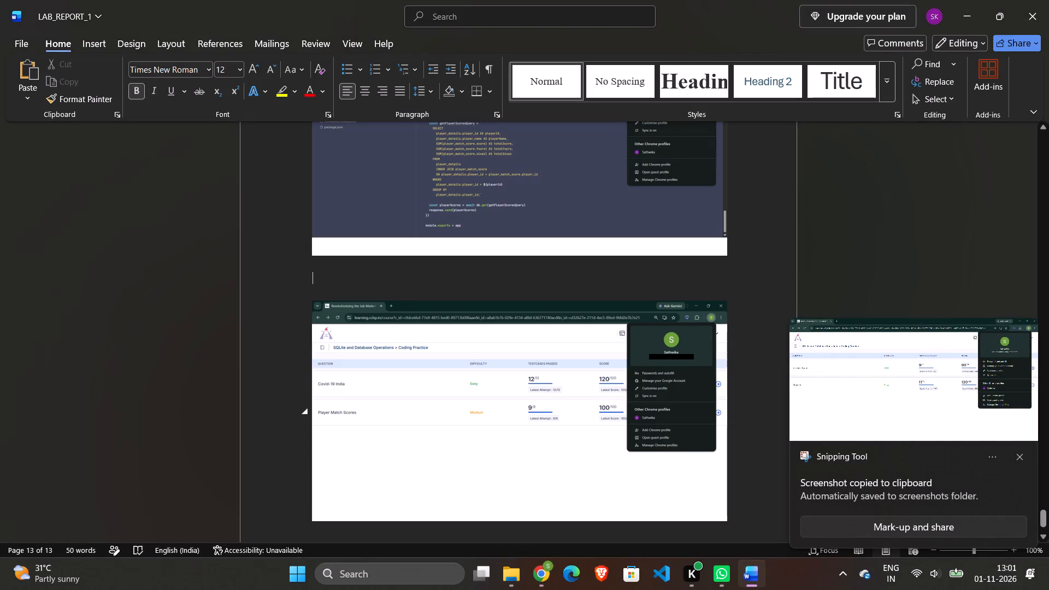
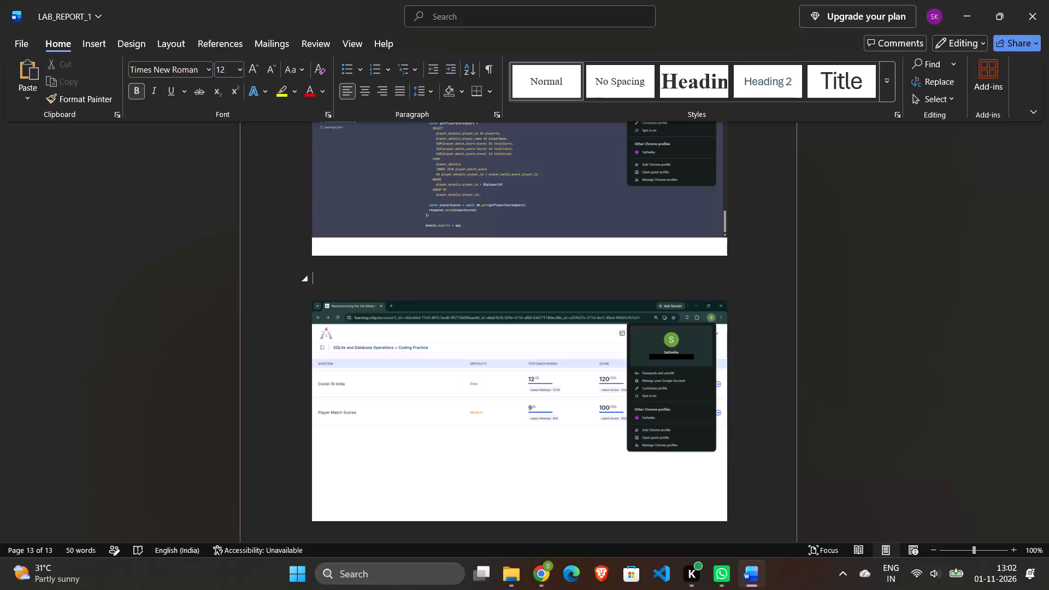
Paste the Cricket Team and Movies results screenshot on the blank line above the Covid-19 India and Player Match Scores screenshot.
{"action": "key", "text": "ctrl+v"}
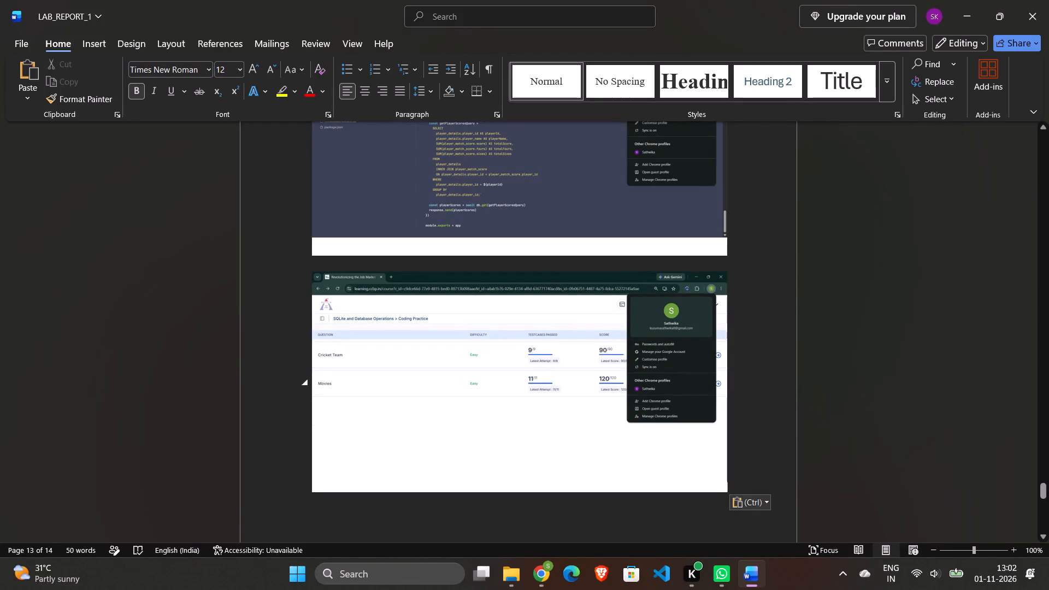
Change the assessment name in the first page's details table to Lab Report - II.
{"action": "scroll", "coordinate": [356, 389], "scroll_direction": "down", "scroll_amount": 7}
{"action": "scroll", "coordinate": [356, 389], "scroll_direction": "up", "scroll_amount": 5}
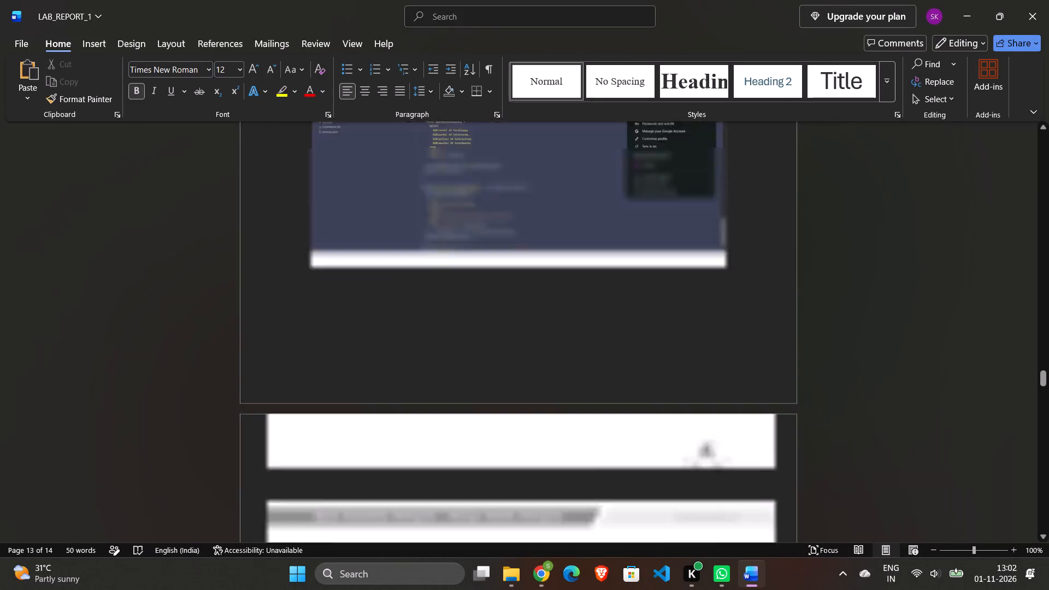
{"action": "scroll", "coordinate": [356, 389], "scroll_direction": "up", "scroll_amount": 11}
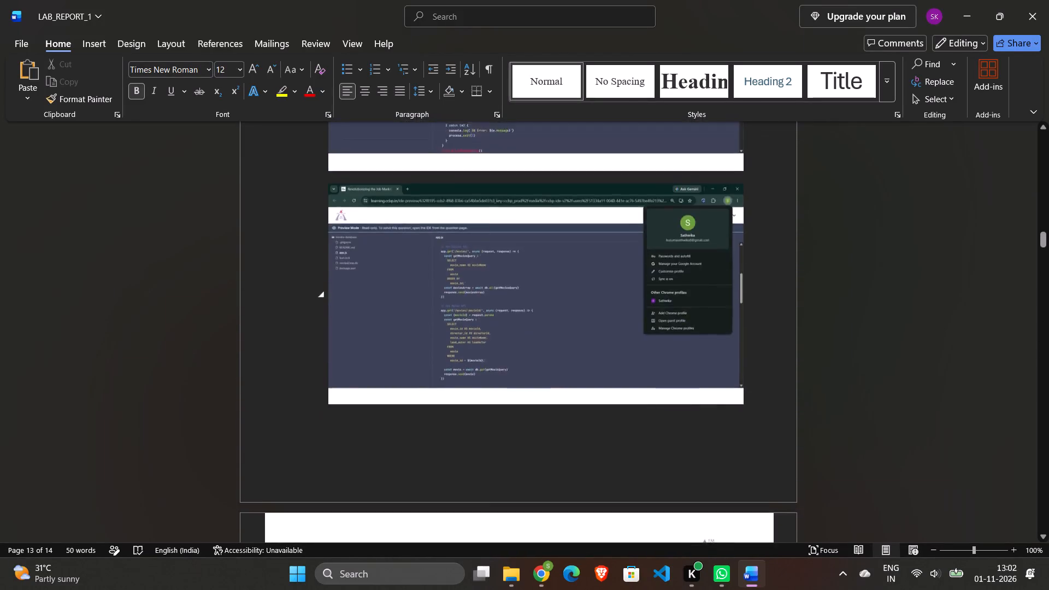
{"action": "scroll", "coordinate": [356, 389], "scroll_direction": "up", "scroll_amount": 11}
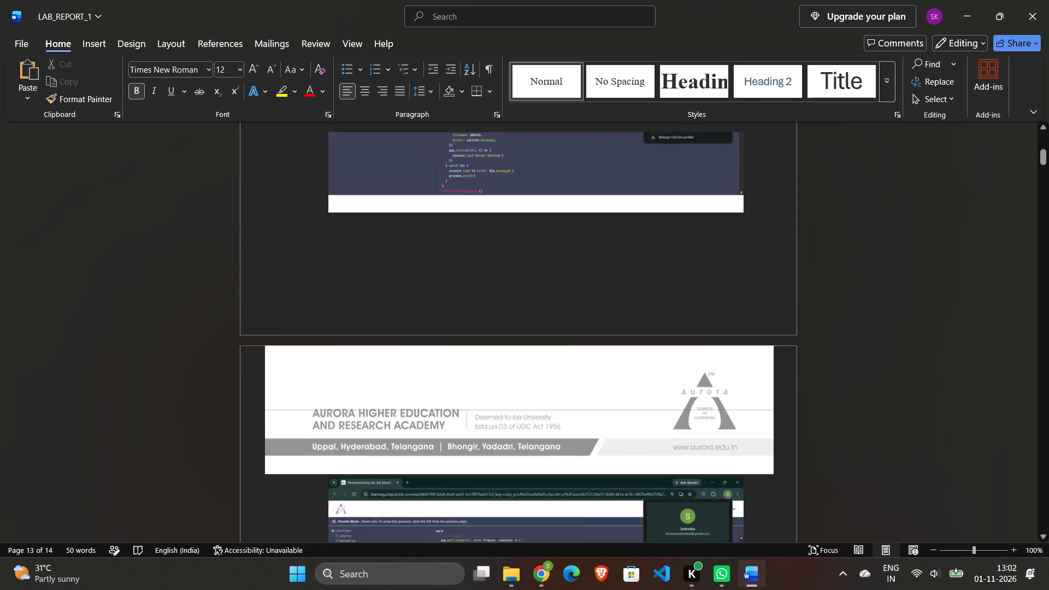
{"action": "scroll", "coordinate": [356, 389], "scroll_direction": "up", "scroll_amount": 2}
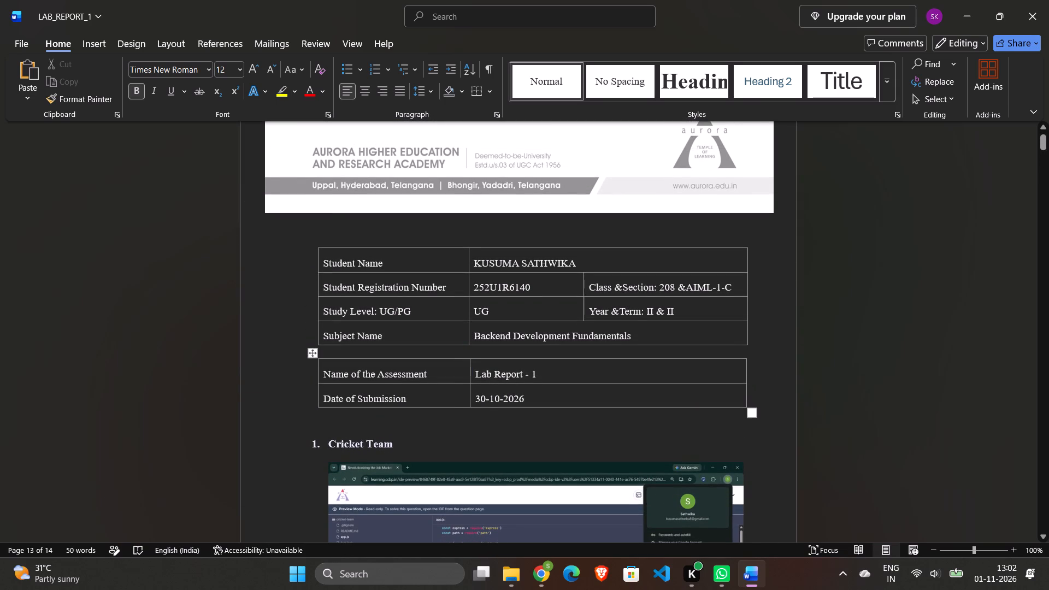
{"action": "left_click", "coordinate": [546, 372]}
{"action": "key", "text": "BackSpace"}
{"action": "key", "text": "BackSpace"}
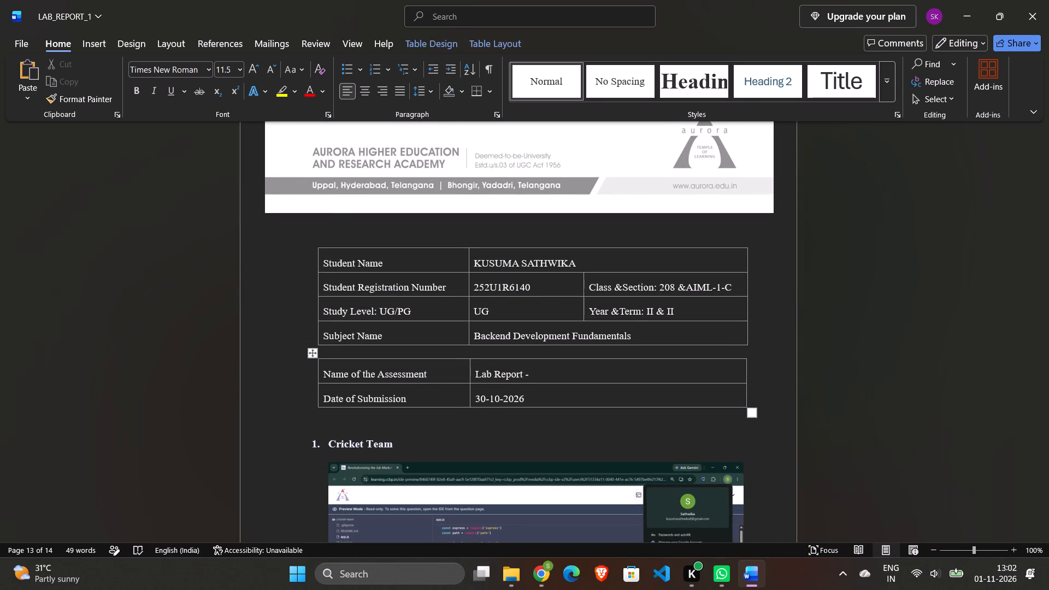
{"action": "type", "text": "II"}
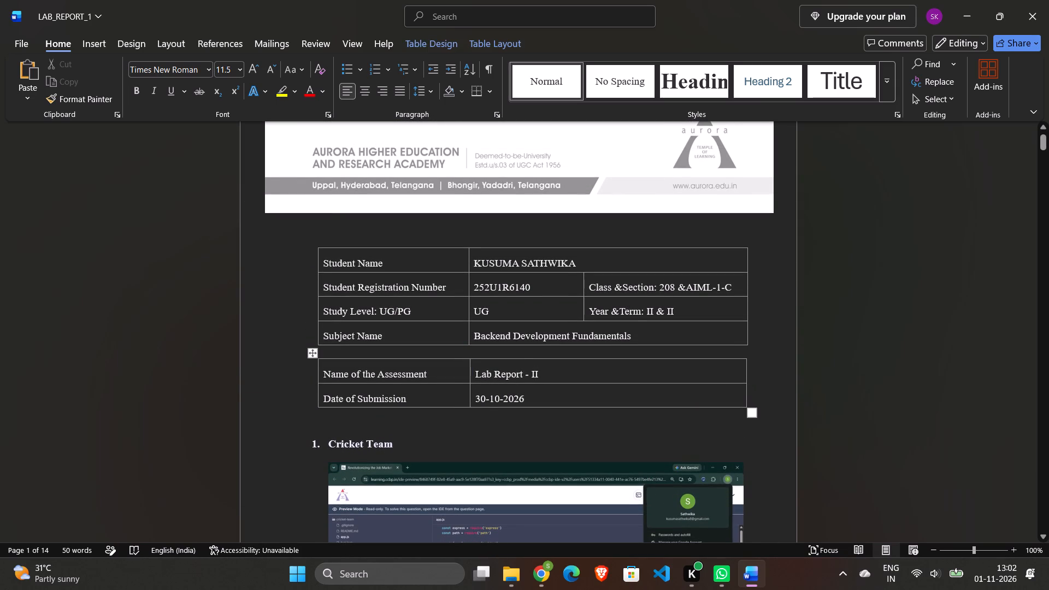
Set the Date of Submission in the first page's details table to 01-11-2026.
{"action": "left_click", "coordinate": [485, 398]}
{"action": "key", "text": "Left"}
{"action": "key", "text": "BackSpace"}
{"action": "key", "text": "Right"}
{"action": "key", "text": "1"}
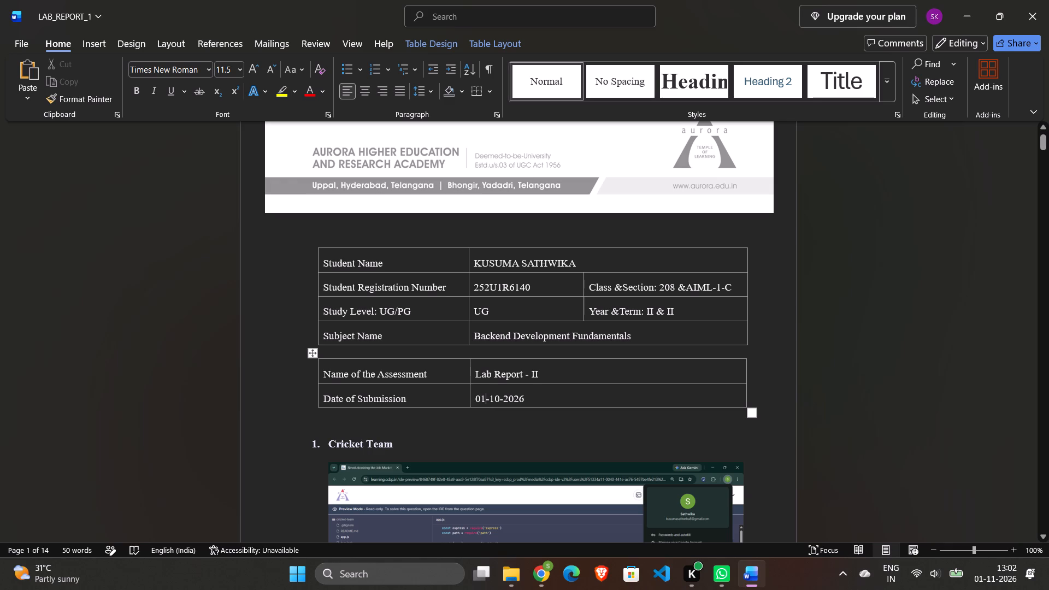
{"action": "left_click", "coordinate": [501, 398]}
{"action": "key", "text": "BackSpace"}
{"action": "key", "text": "BackSpace"}
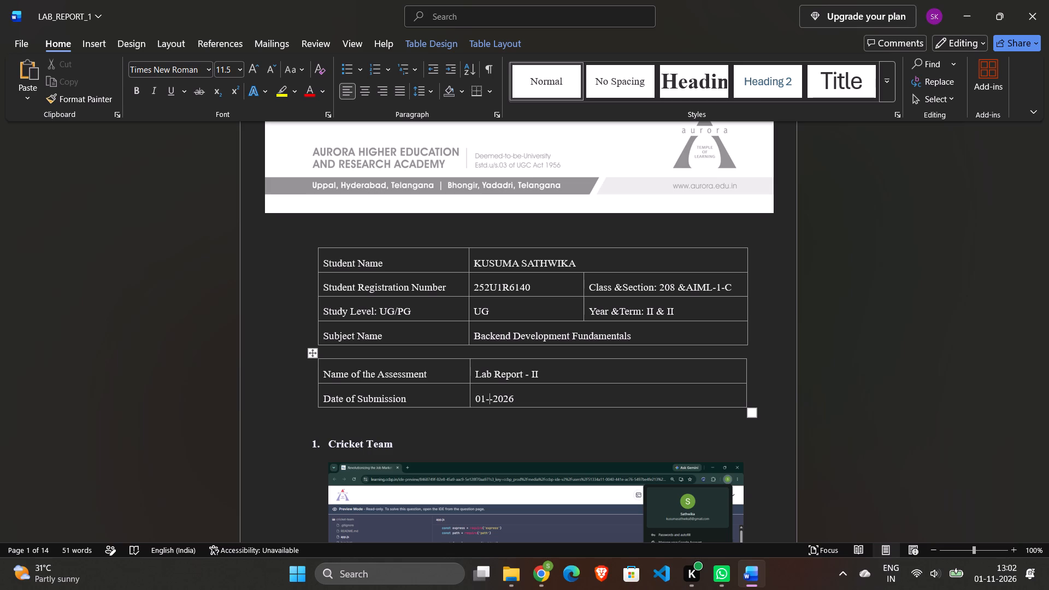
{"action": "type", "text": "11"}
Print the whole document to a PDF file named LAB_REPORT_2 in the LABS folder.
{"action": "key", "text": "ctrl+p"}
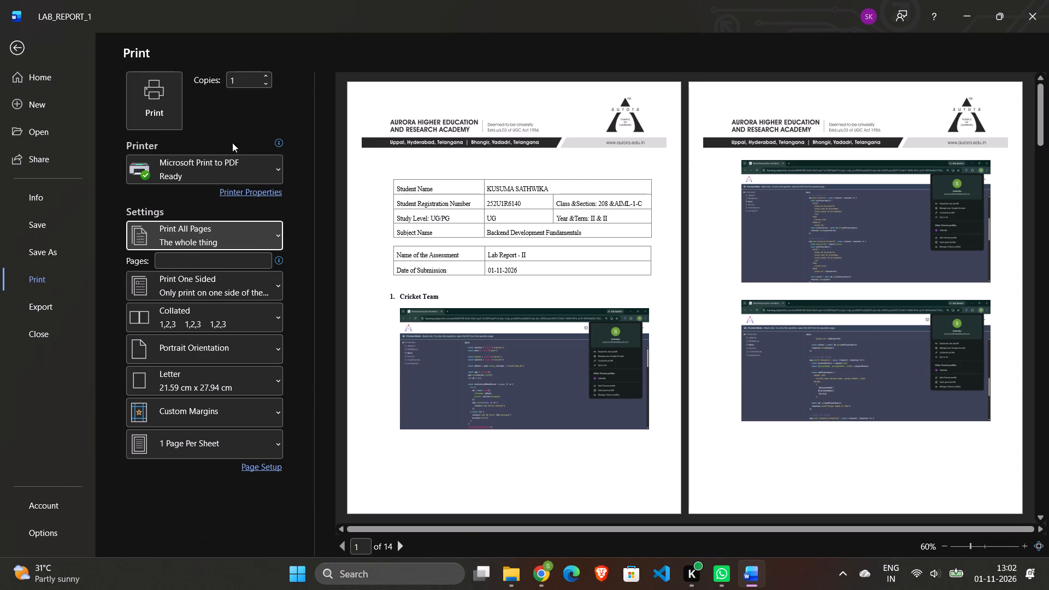
{"action": "left_click", "coordinate": [174, 110]}
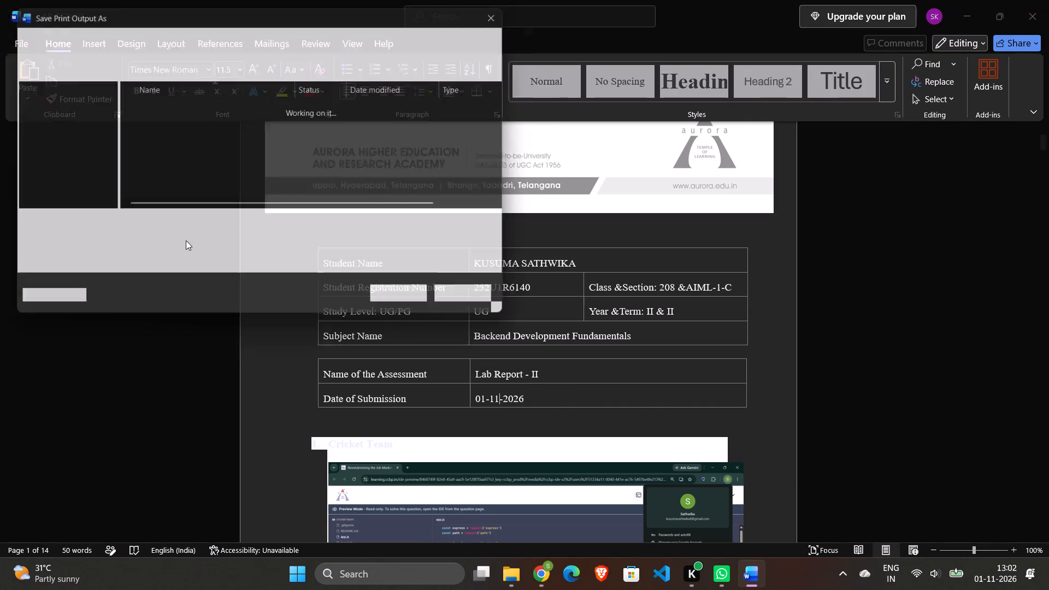
{"action": "left_click", "coordinate": [135, 227]}
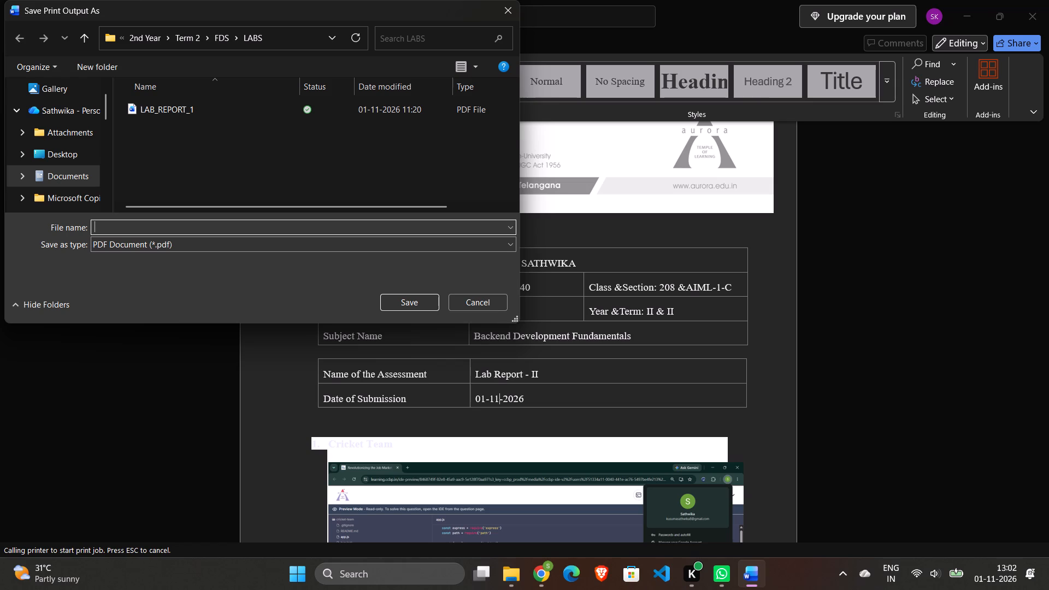
{"action": "type", "text": "LAB"}
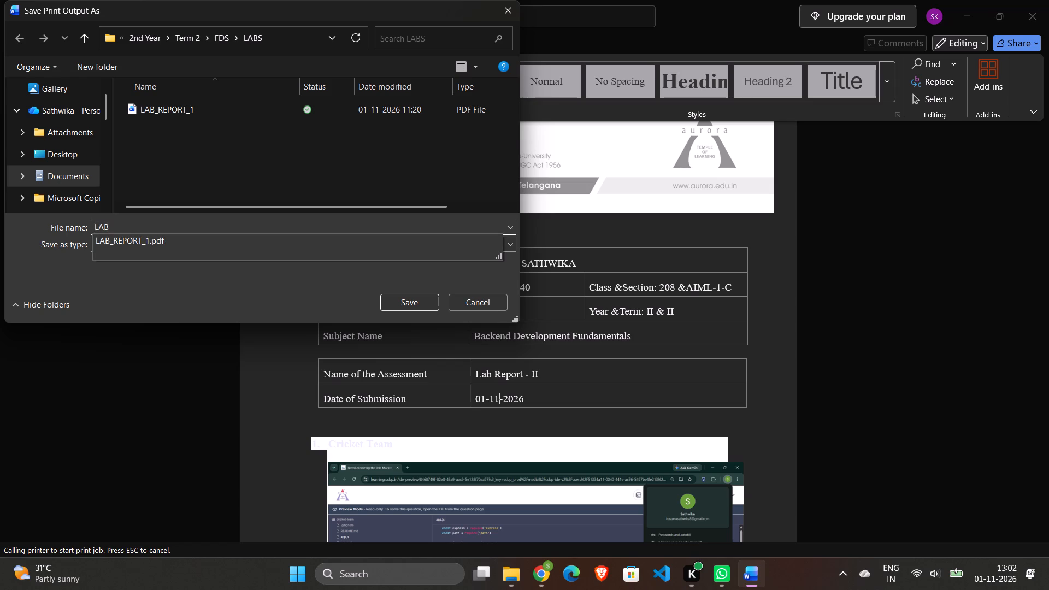
{"action": "type", "text": "_REPORT"}
{"action": "type", "text": "_2"}
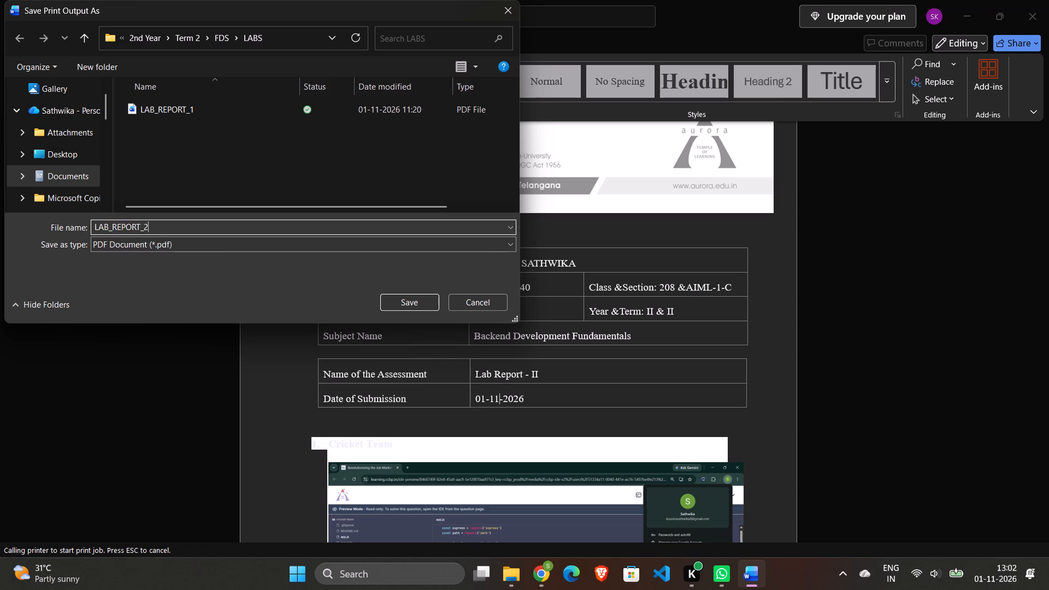
{"action": "key", "text": "Return"}
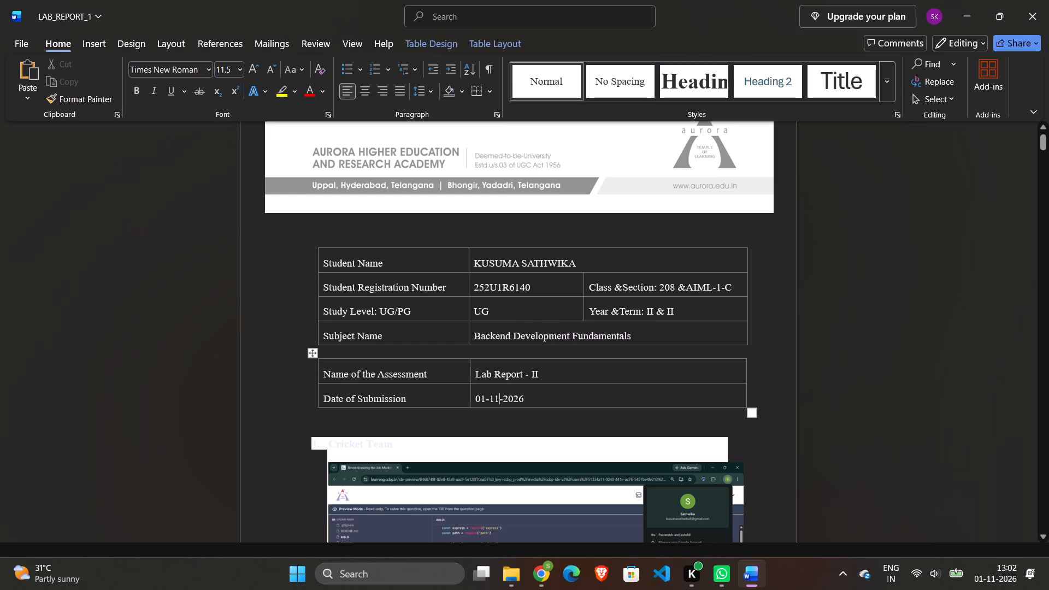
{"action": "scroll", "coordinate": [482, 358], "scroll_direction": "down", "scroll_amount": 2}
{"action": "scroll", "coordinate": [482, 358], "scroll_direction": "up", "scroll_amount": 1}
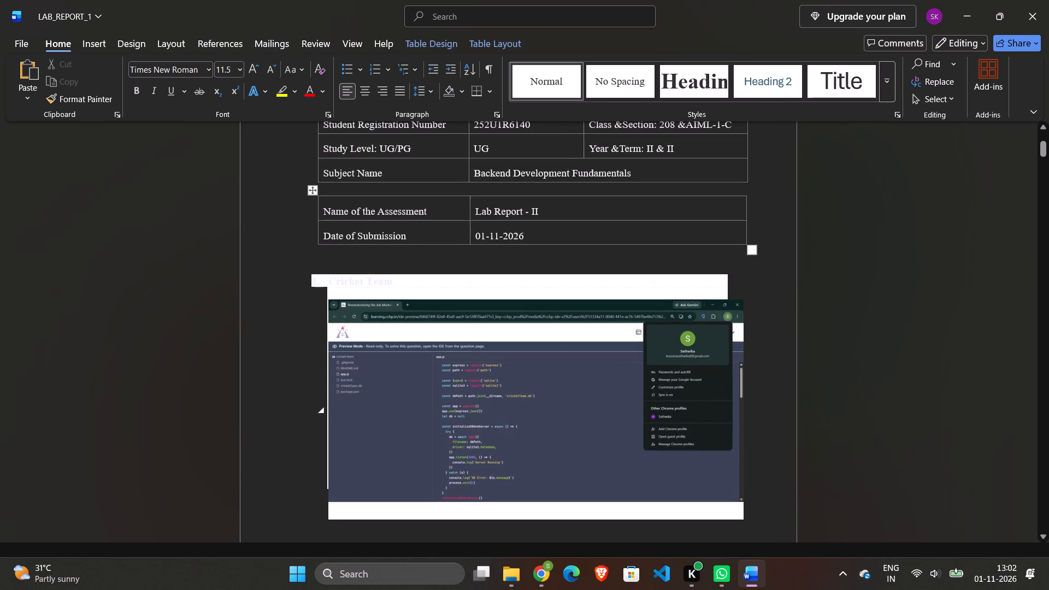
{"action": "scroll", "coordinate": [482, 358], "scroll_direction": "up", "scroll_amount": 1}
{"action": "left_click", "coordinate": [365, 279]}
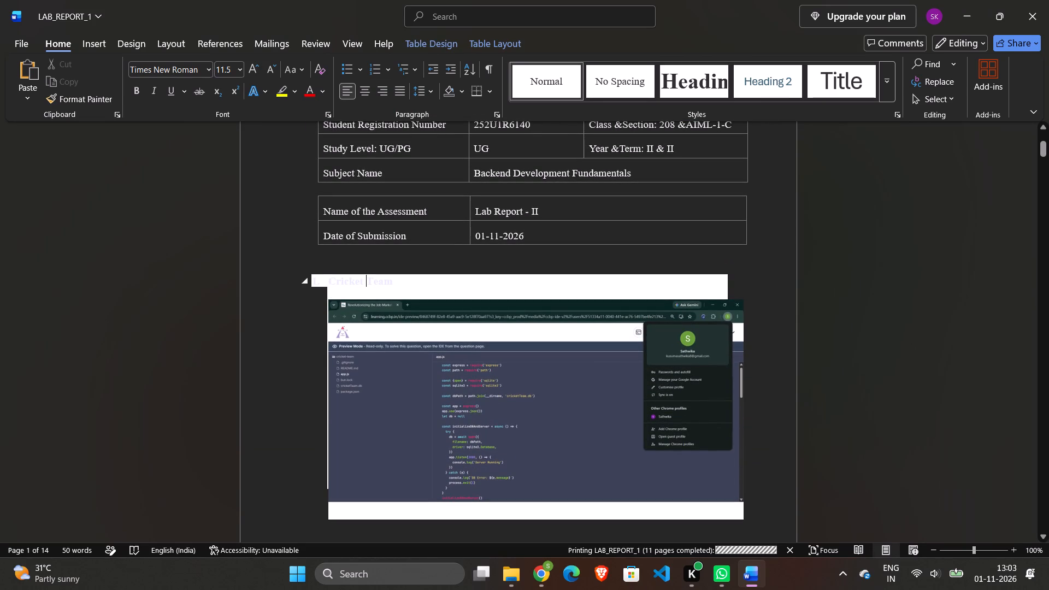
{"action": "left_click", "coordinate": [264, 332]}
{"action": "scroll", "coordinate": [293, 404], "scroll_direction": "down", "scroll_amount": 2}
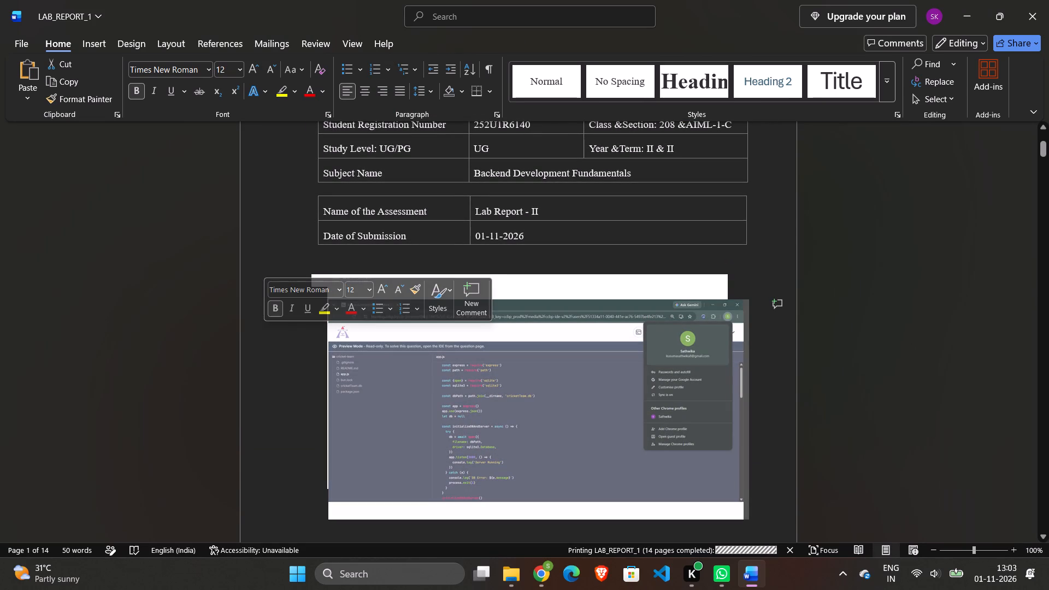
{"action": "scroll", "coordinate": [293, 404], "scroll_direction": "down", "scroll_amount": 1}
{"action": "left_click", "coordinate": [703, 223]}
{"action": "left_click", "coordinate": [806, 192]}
Close the LAB_REPORT_1 Word document without saving its changes.
{"action": "left_click", "coordinate": [1036, 8]}
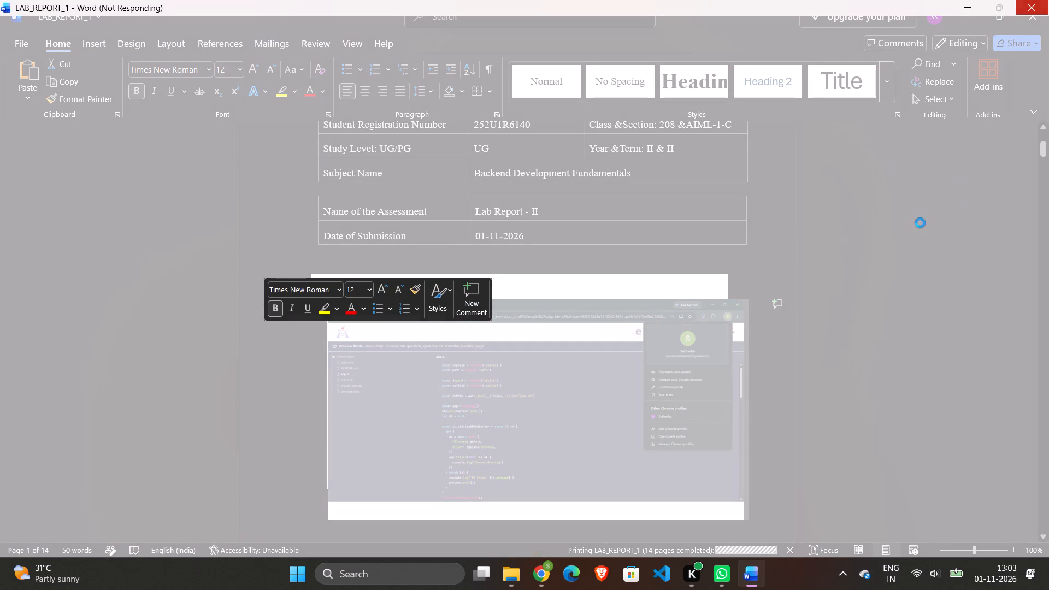
{"action": "scroll", "coordinate": [920, 223], "scroll_direction": "down", "scroll_amount": 5}
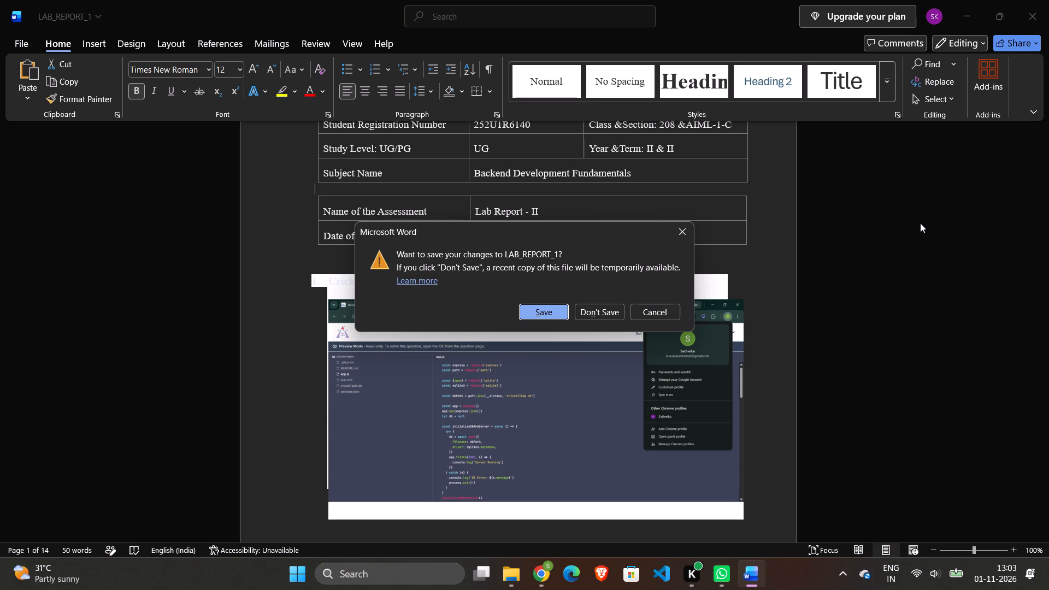
{"action": "left_click", "coordinate": [601, 308]}
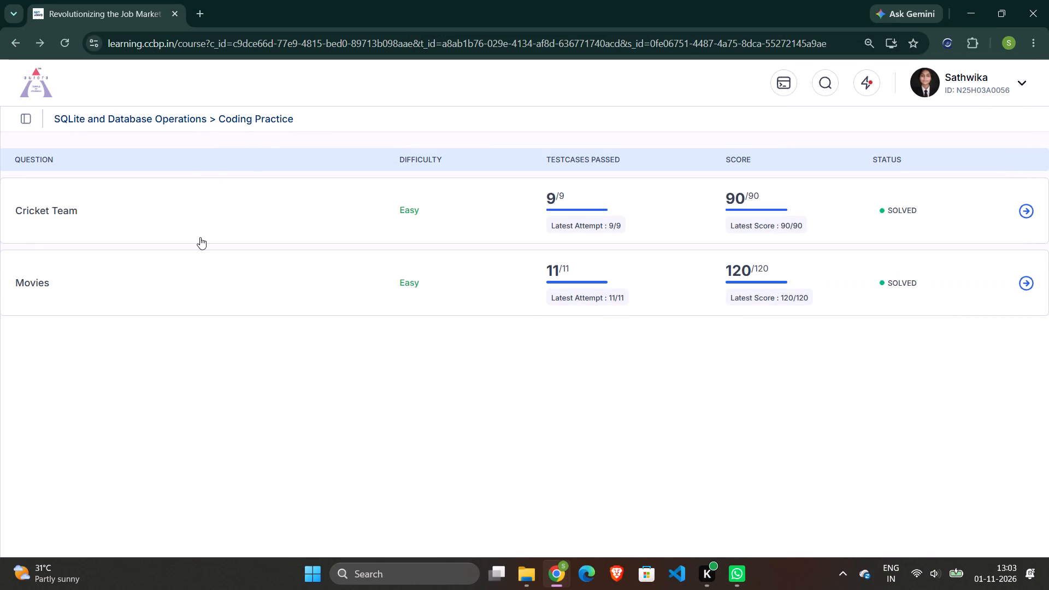
Show the course outline beside the Cricket Team and Movies Coding Practice list in Chrome.
{"action": "left_click", "coordinate": [20, 117]}
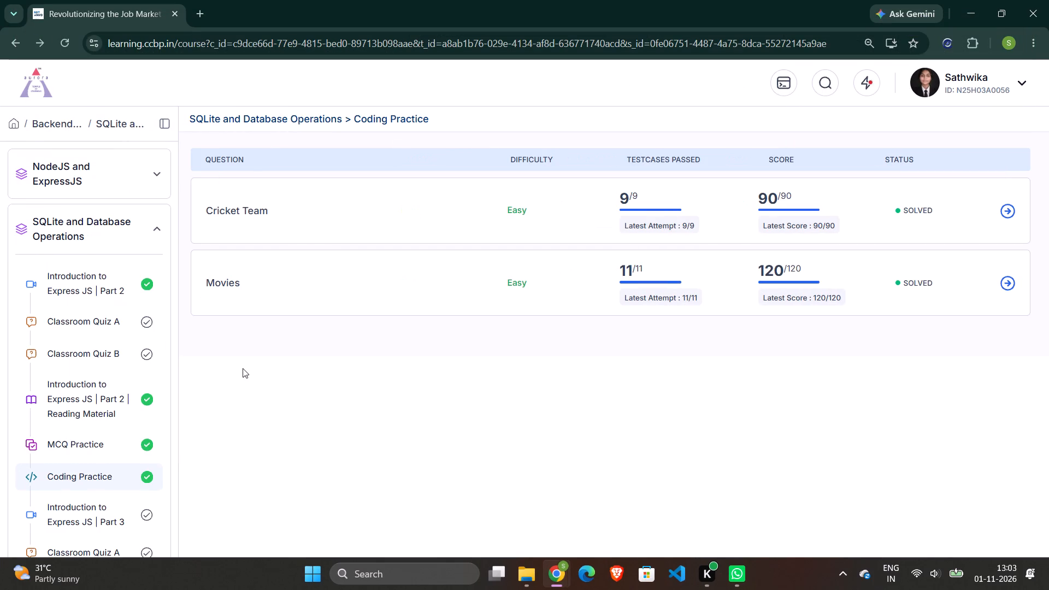